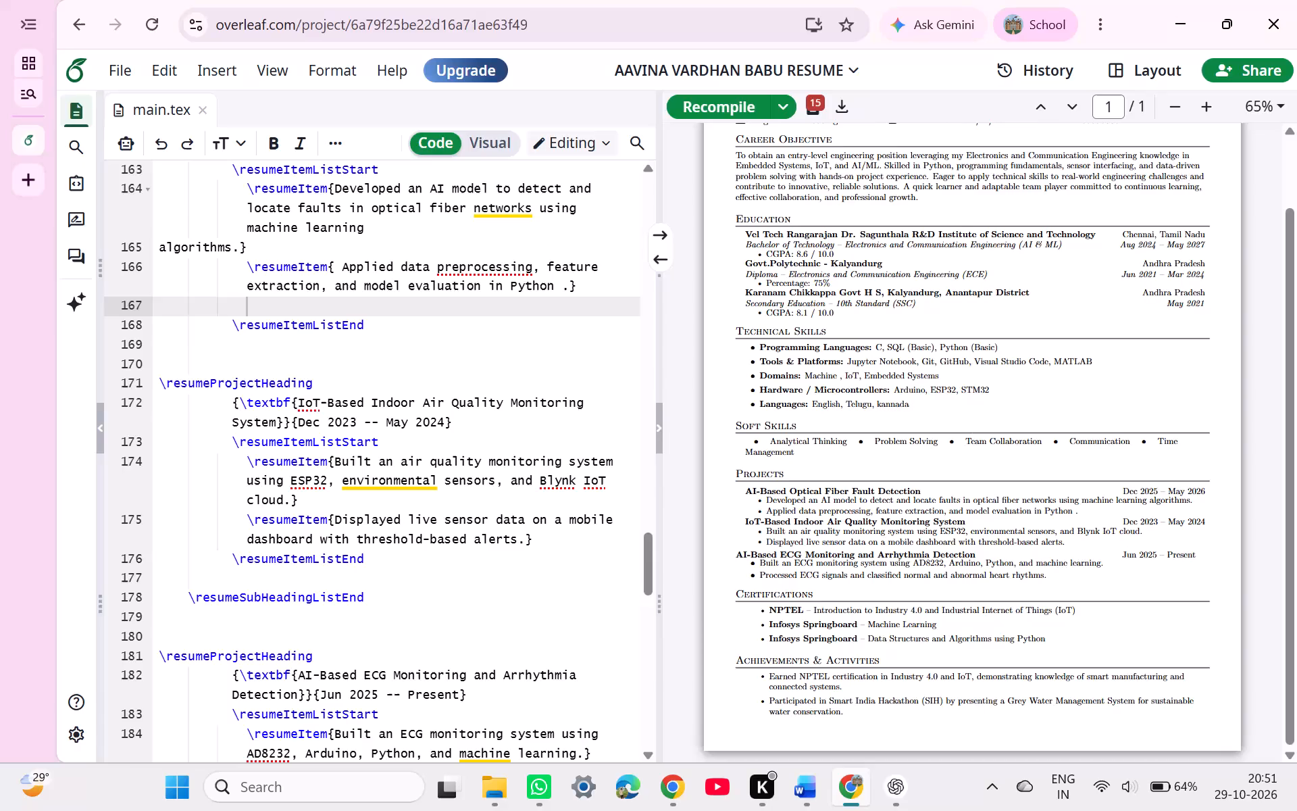
Review the compiled resume's layout and text in the PDF preview, from career objective and education through skills and projects.
{"action": "scroll", "coordinate": [842, 282], "scroll_direction": "up", "scroll_amount": 4}
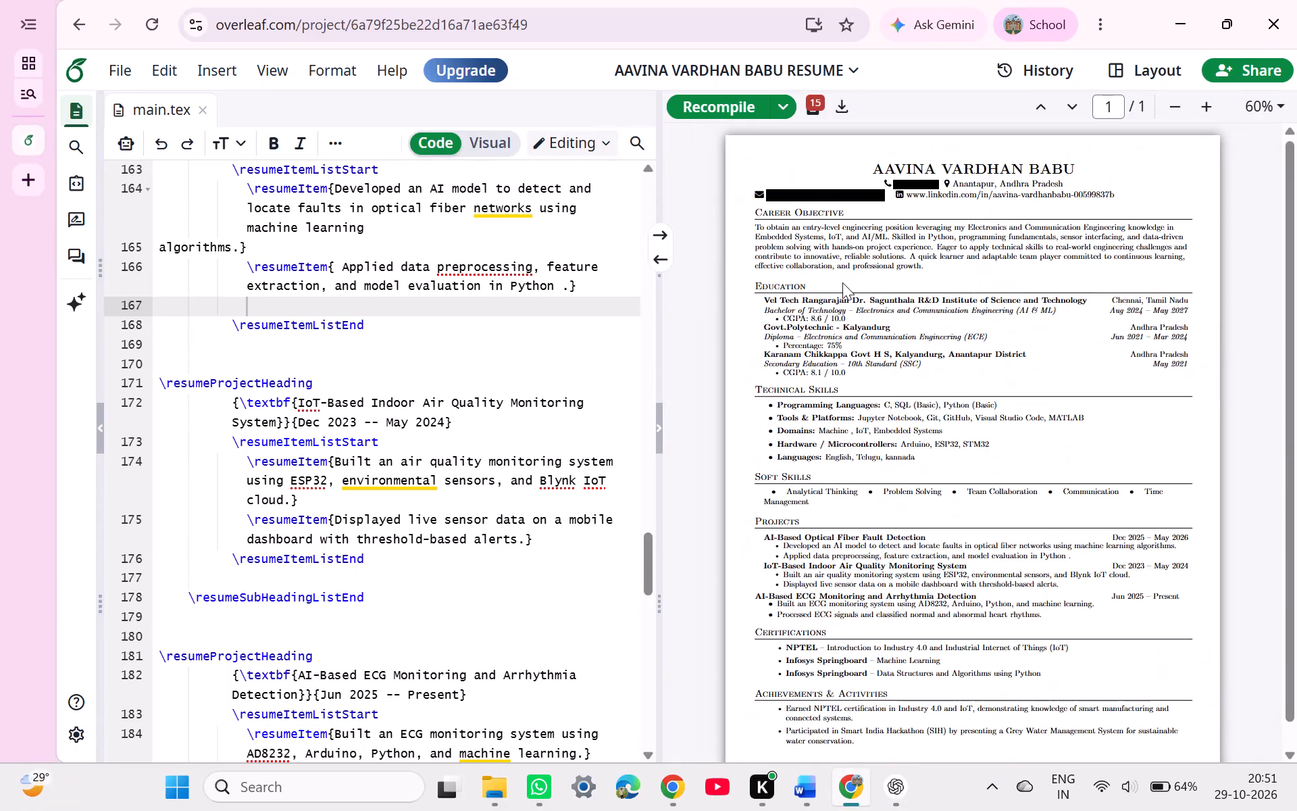
{"action": "scroll", "coordinate": [842, 282], "scroll_direction": "down", "scroll_amount": 1}
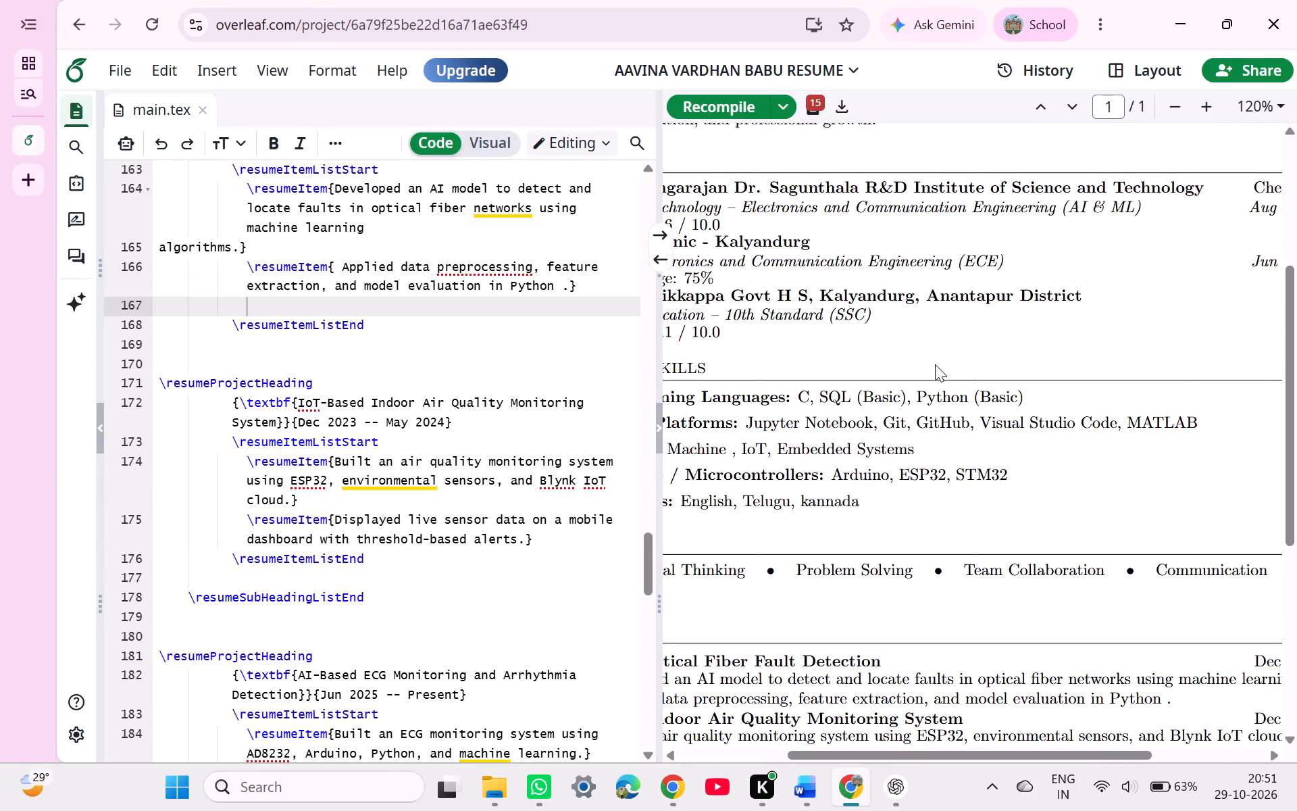
{"action": "scroll", "coordinate": [935, 364], "scroll_direction": "left", "scroll_amount": 1}
{"action": "scroll", "coordinate": [935, 364], "scroll_direction": "right", "scroll_amount": 4}
{"action": "scroll", "coordinate": [935, 364], "scroll_direction": "up", "scroll_amount": 2}
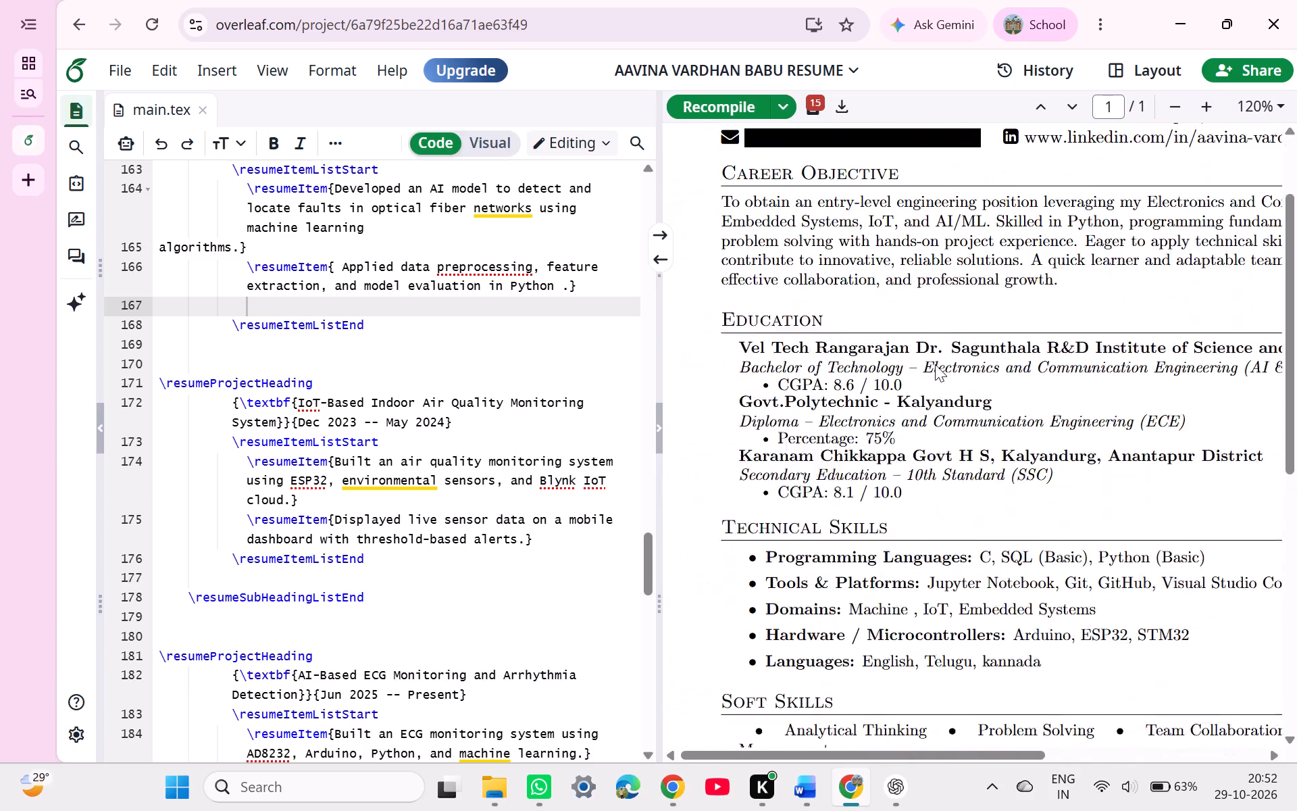
{"action": "scroll", "coordinate": [935, 364], "scroll_direction": "up", "scroll_amount": 1}
{"action": "scroll", "coordinate": [935, 364], "scroll_direction": "down", "scroll_amount": 5}
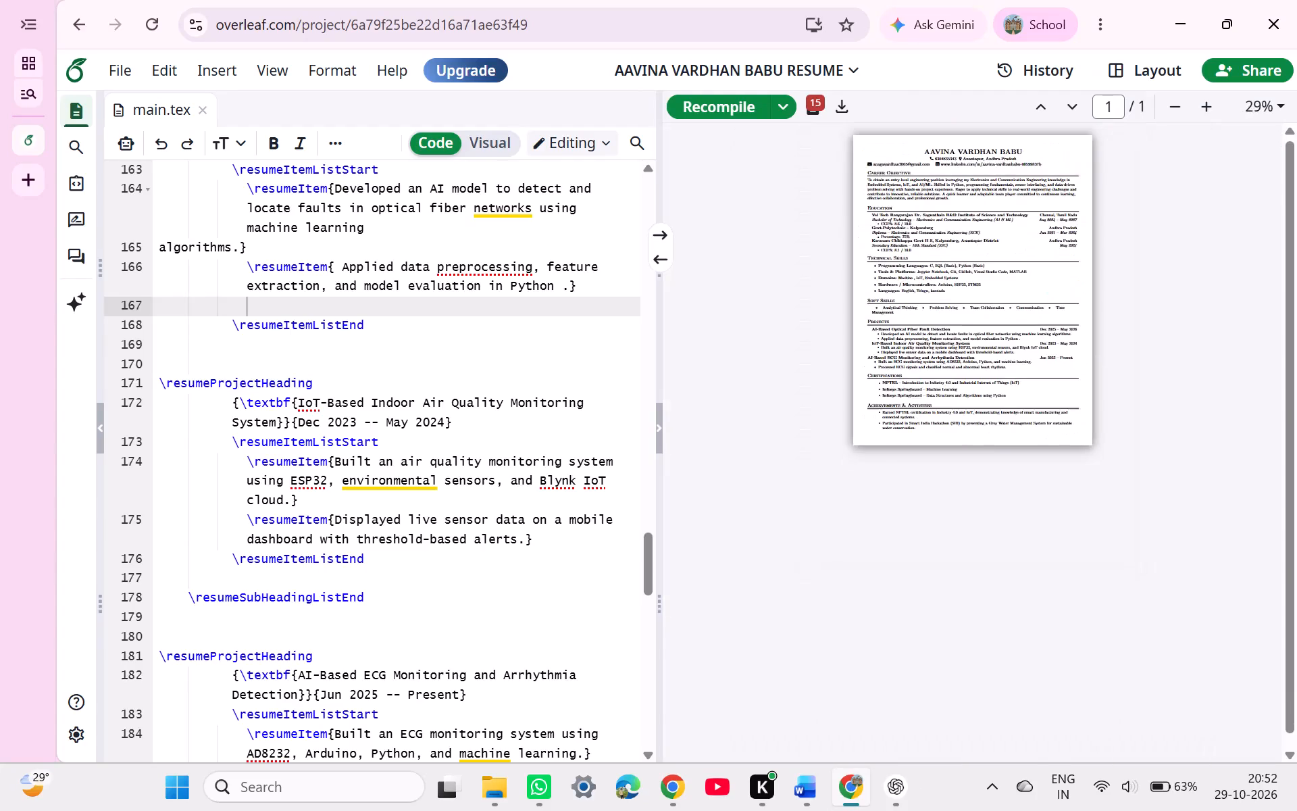
Replace all the LaTeX code in main.tex with the copied resume code and recompile the PDF preview.
{"action": "left_click", "coordinate": [458, 412]}
{"action": "key", "text": "ctrl+a"}
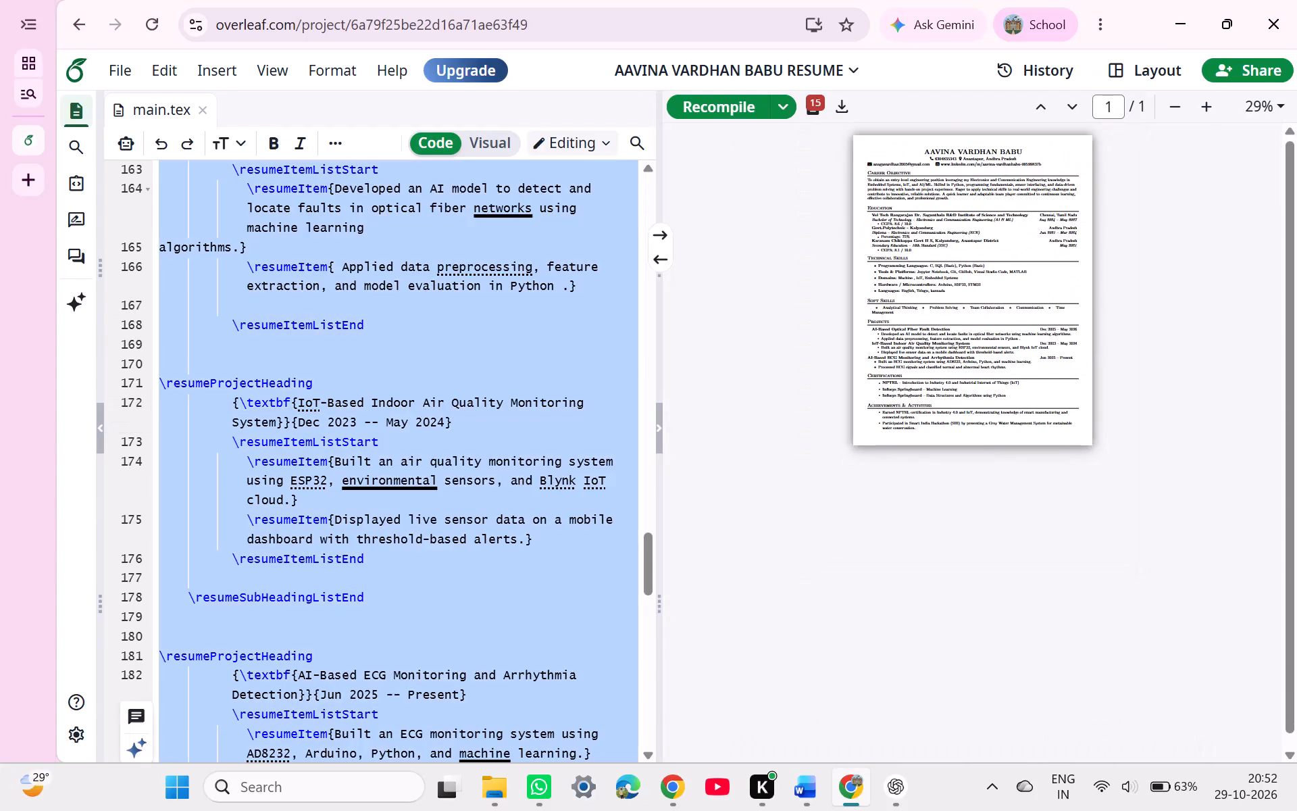
{"action": "key", "text": "ctrl+v"}
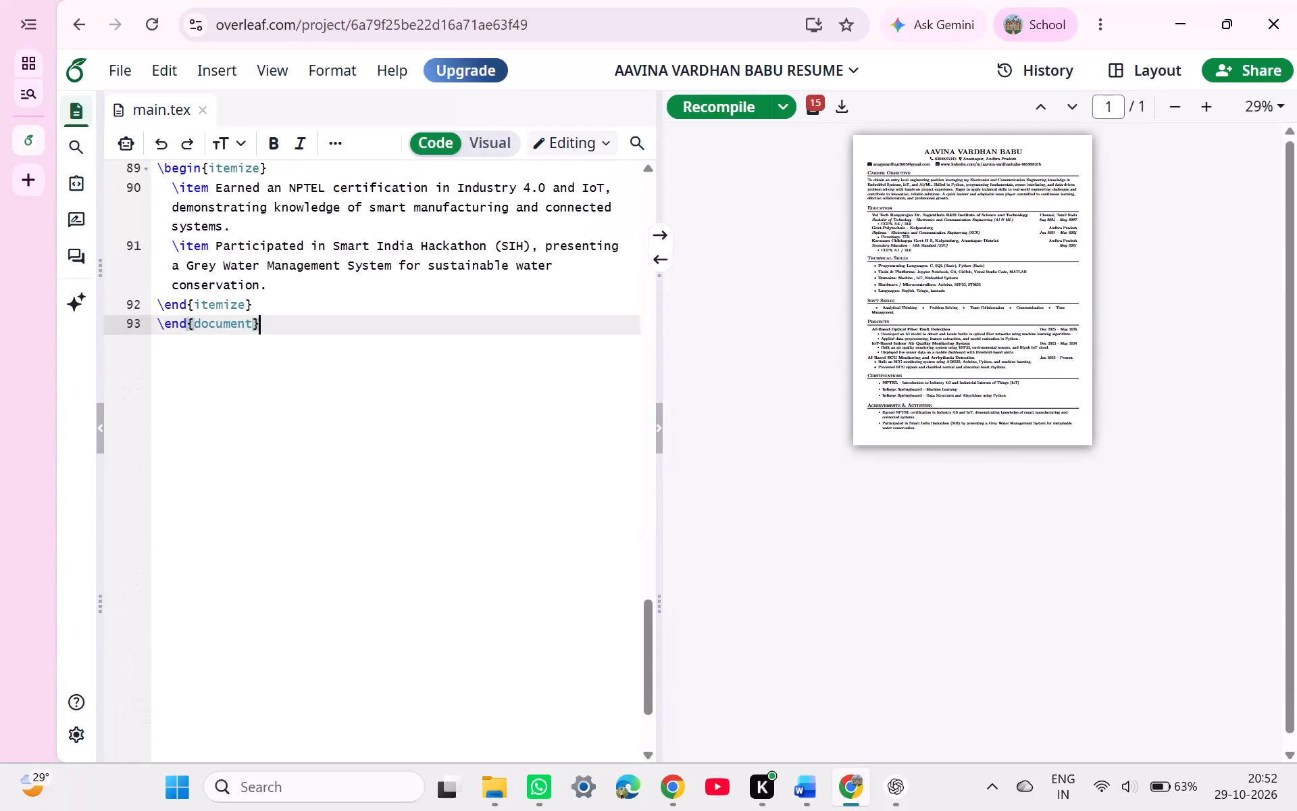
{"action": "scroll", "coordinate": [458, 412], "scroll_direction": "up", "scroll_amount": 8}
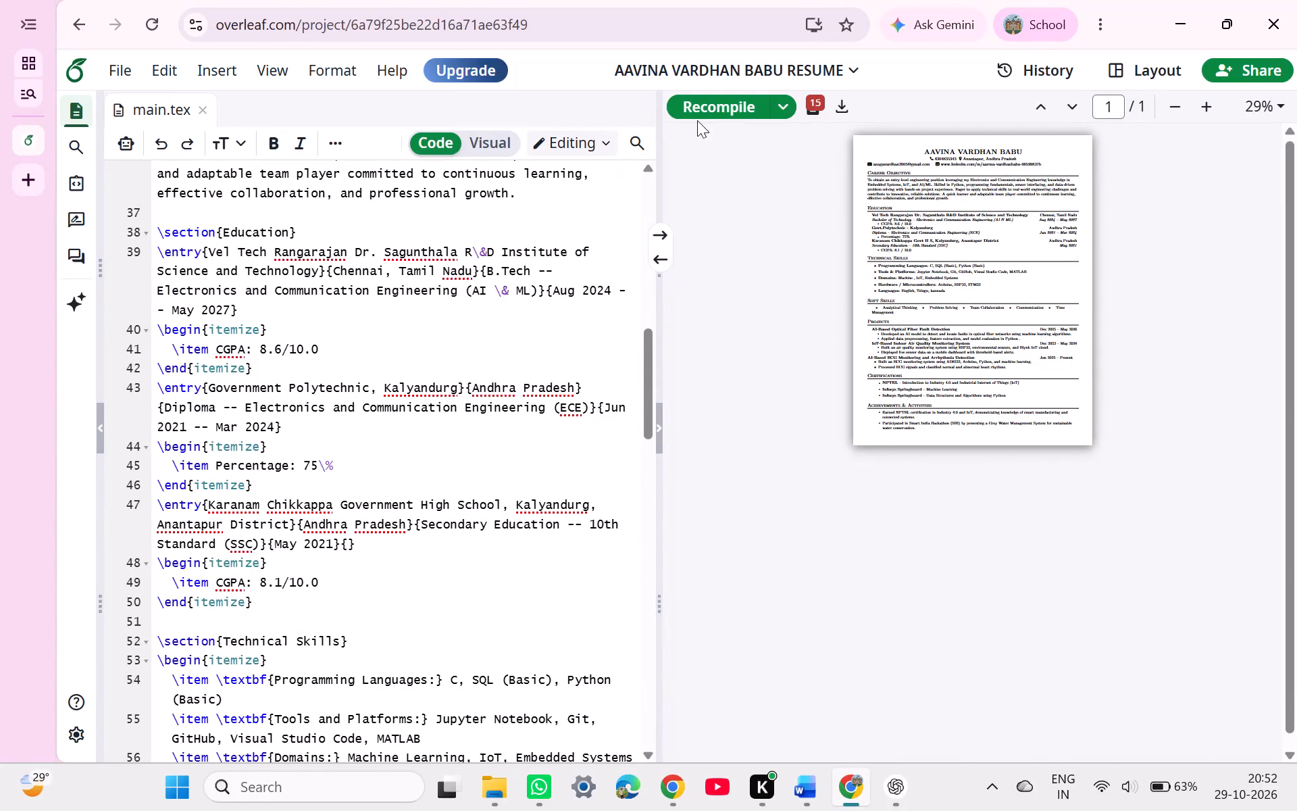
{"action": "left_click", "coordinate": [716, 99]}
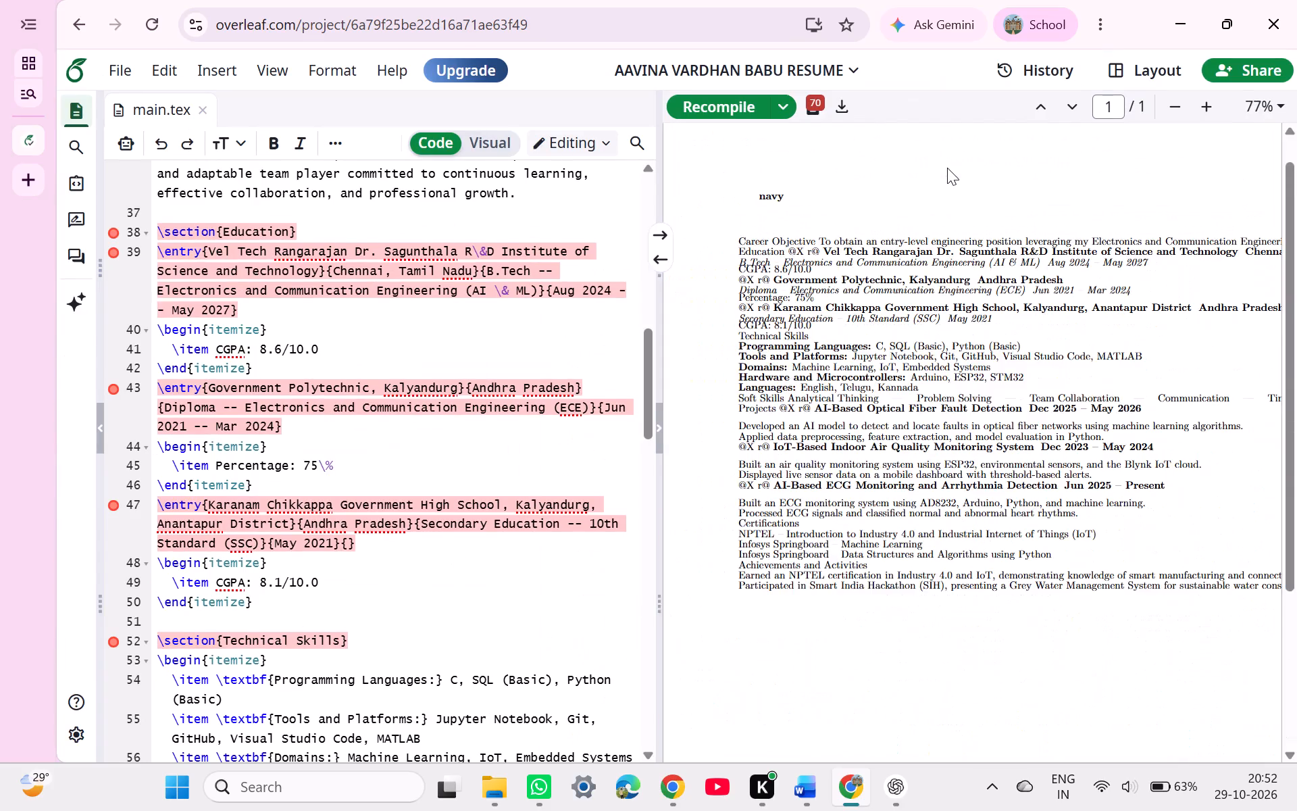
{"action": "scroll", "coordinate": [947, 168], "scroll_direction": "left", "scroll_amount": 1}
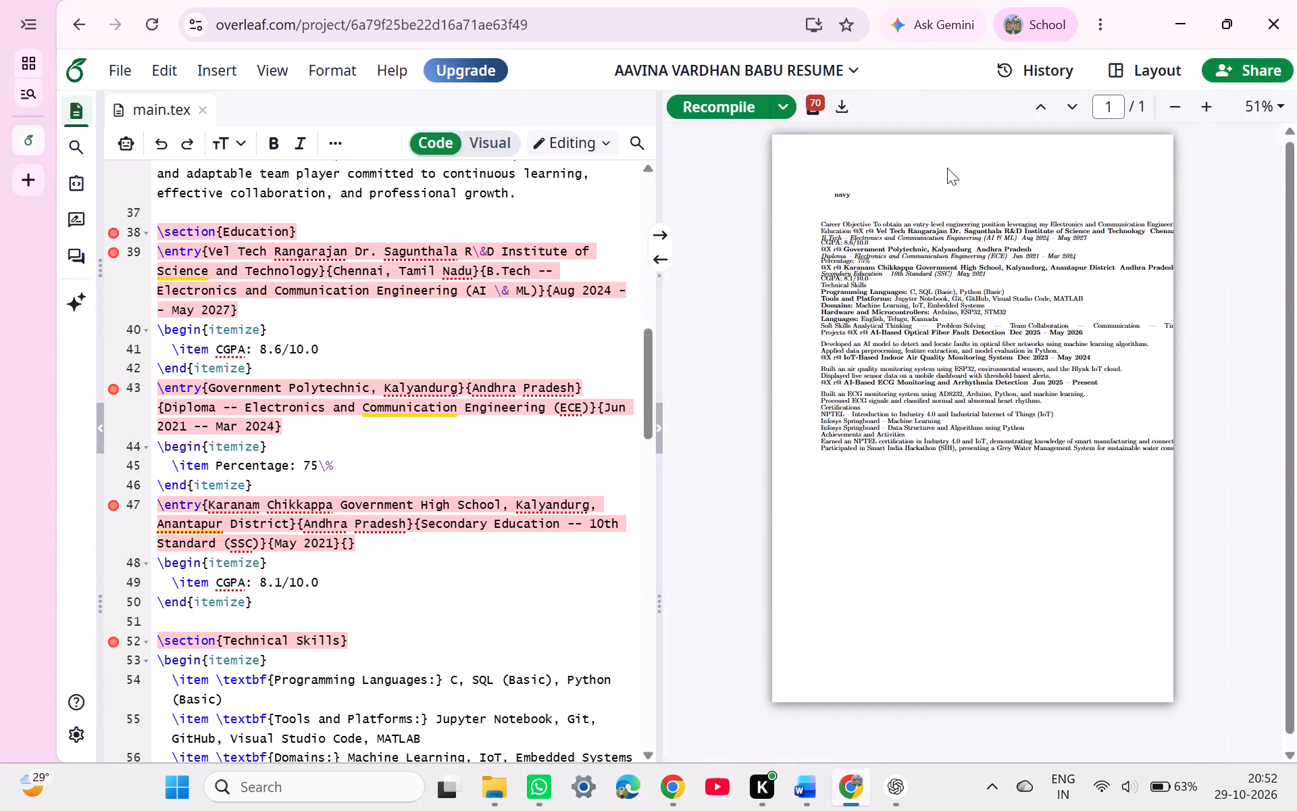
Add a space after the \end{itemize} on line 42, below the first education entry's CGPA item.
{"action": "left_click", "coordinate": [528, 367]}
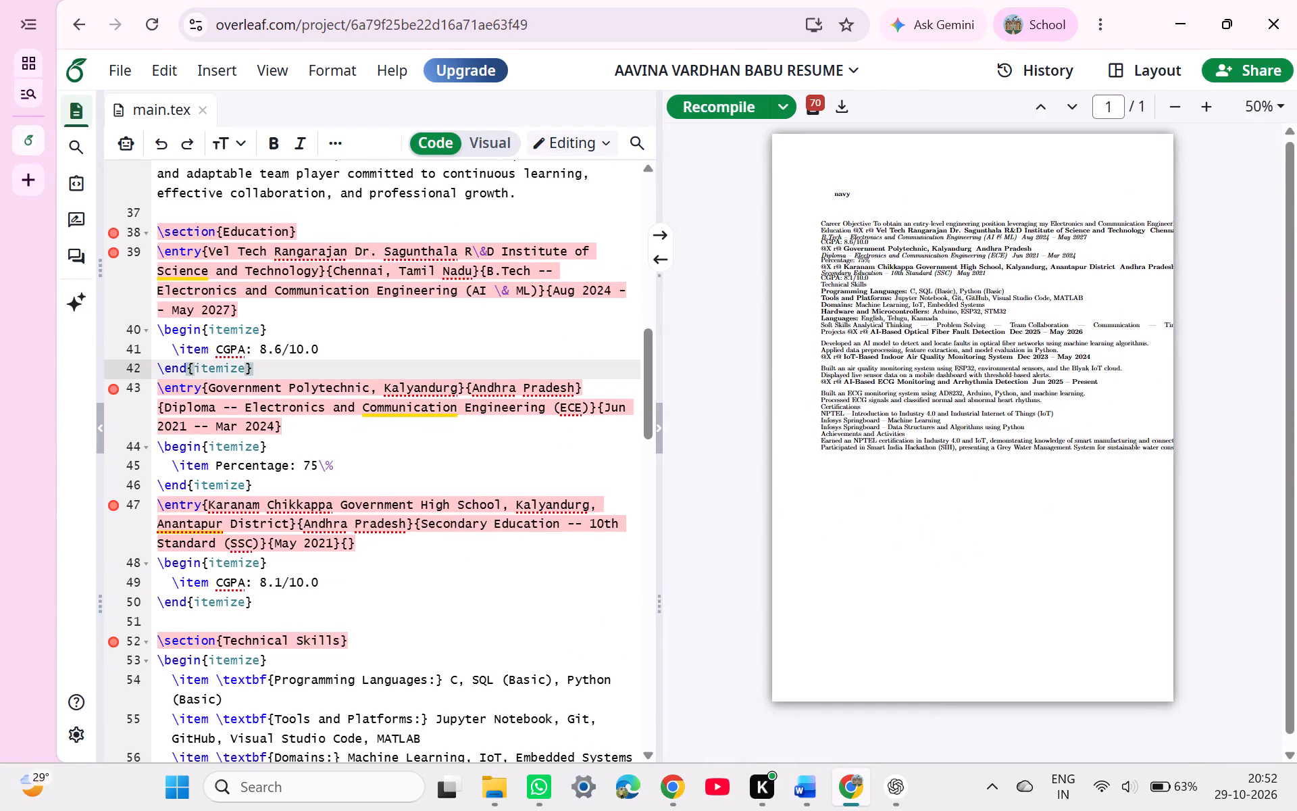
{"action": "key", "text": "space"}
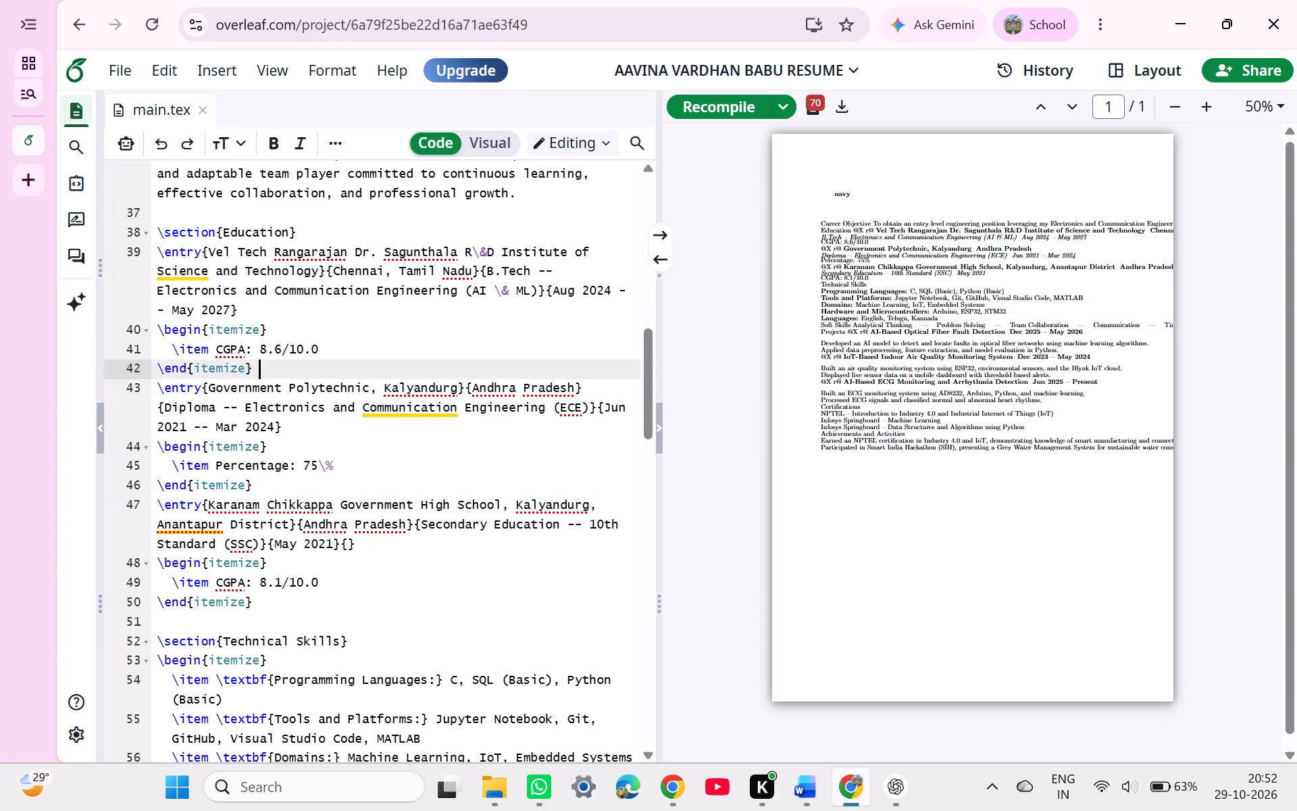
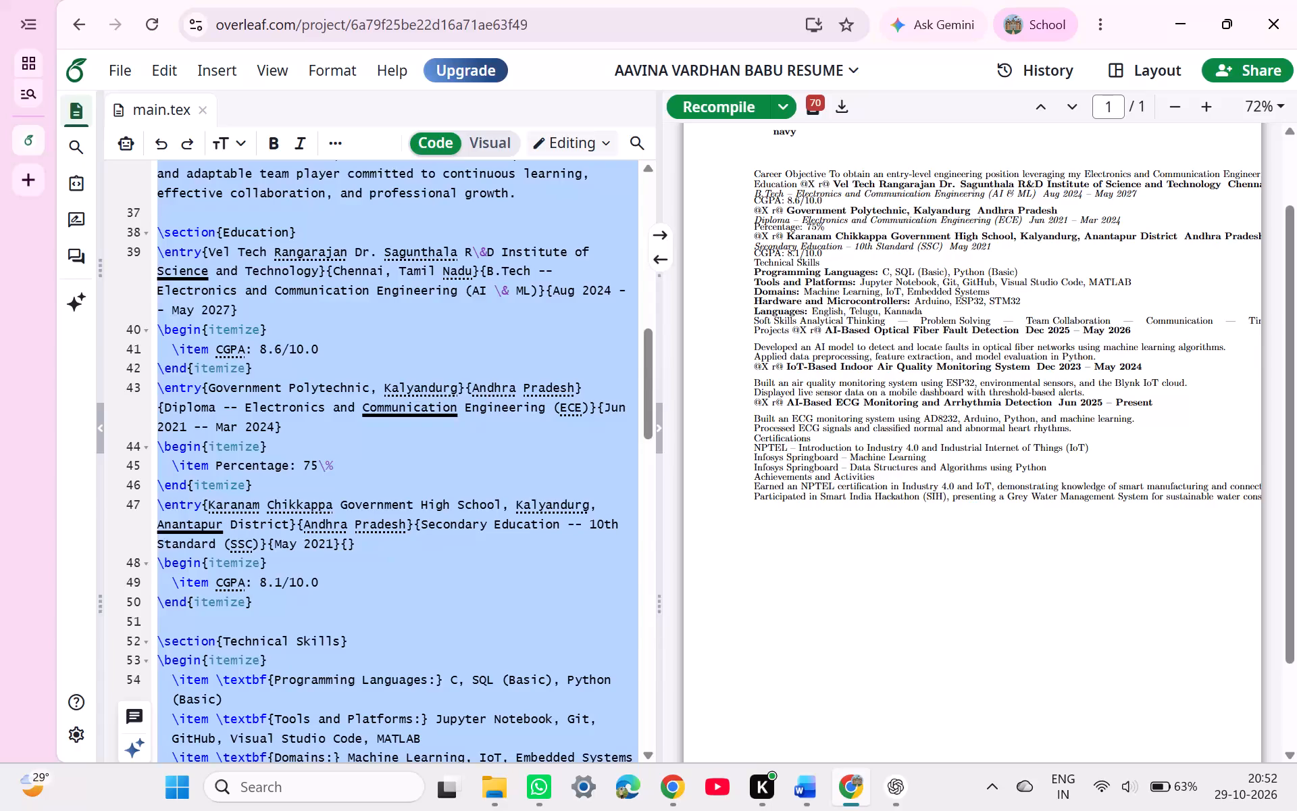
Replace the entire selected source of main.tex with the copied resume LaTeX code, recompile it, and check the top of the result.
{"action": "key", "text": "ctrl+v"}
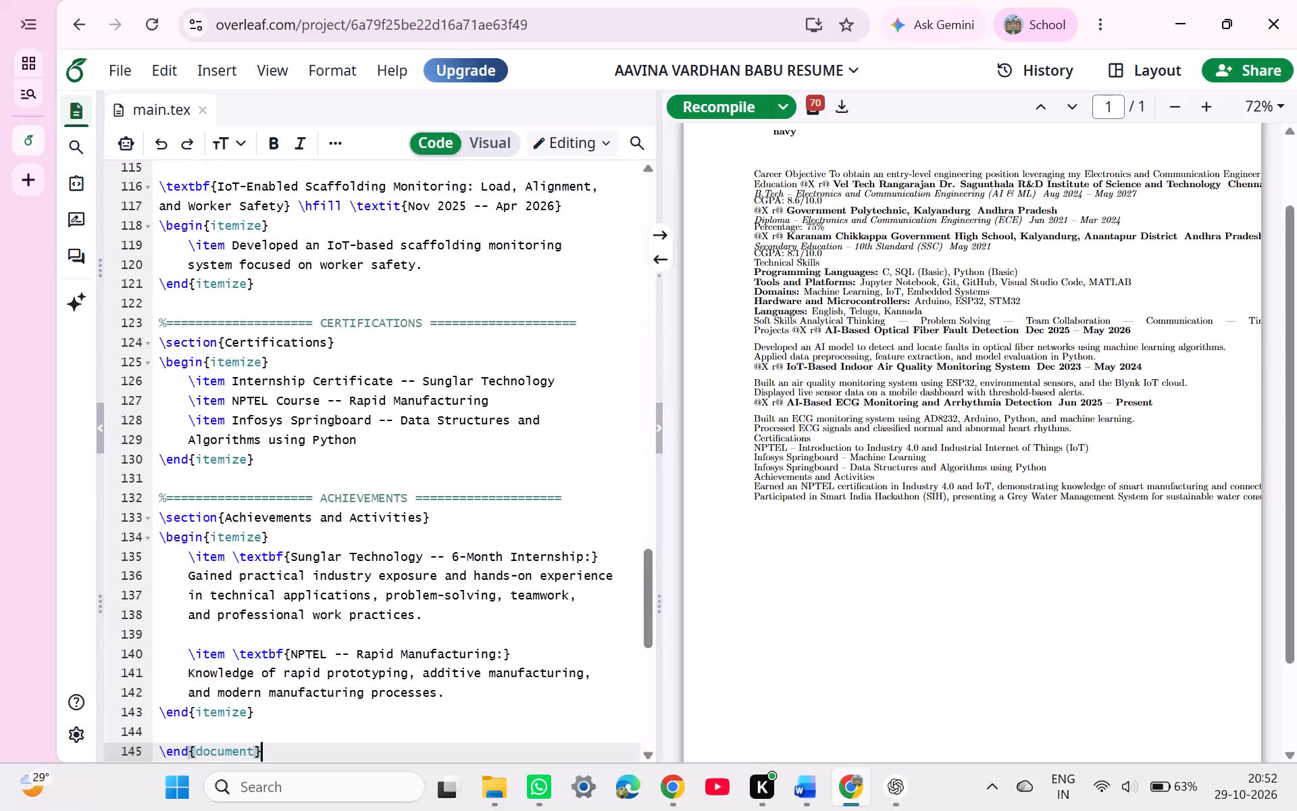
{"action": "left_click", "coordinate": [728, 110]}
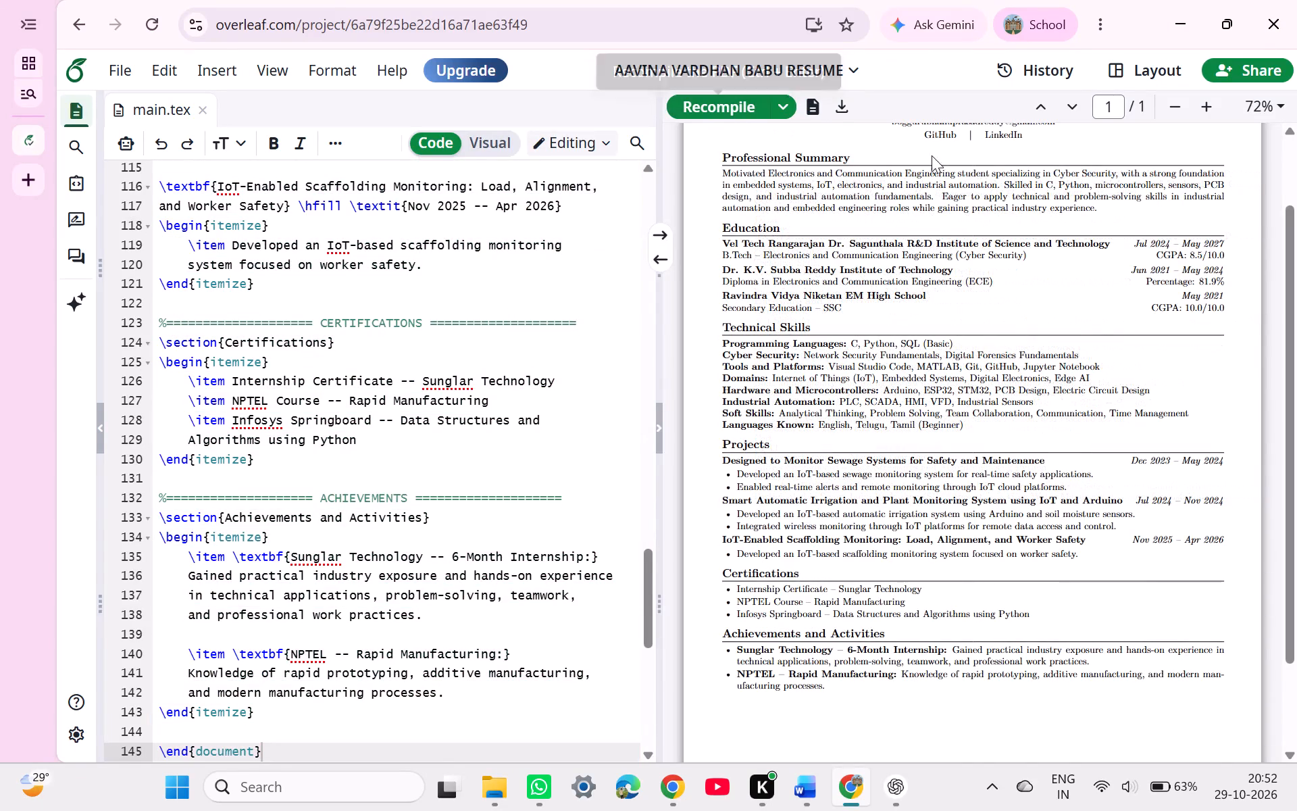
{"action": "scroll", "coordinate": [920, 218], "scroll_direction": "up", "scroll_amount": 4}
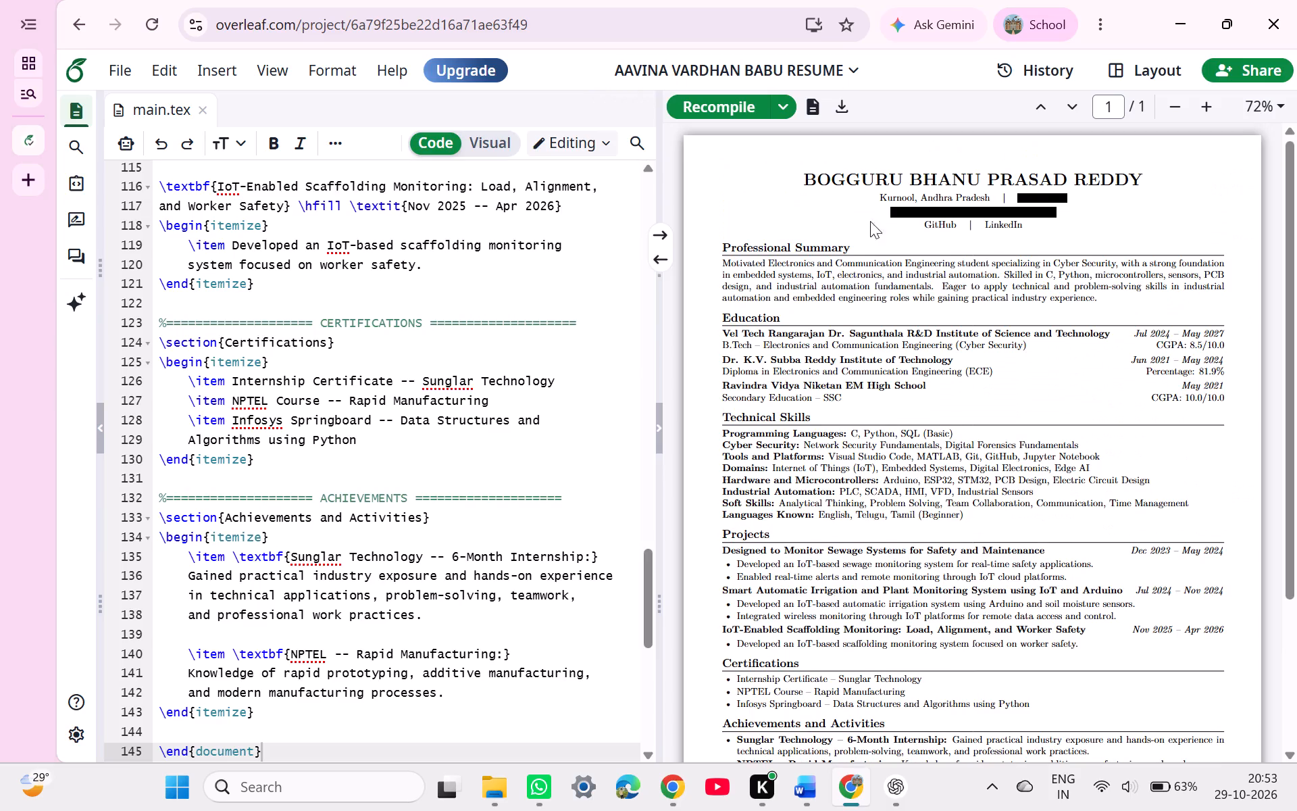
{"action": "scroll", "coordinate": [333, 249], "scroll_direction": "up", "scroll_amount": 19}
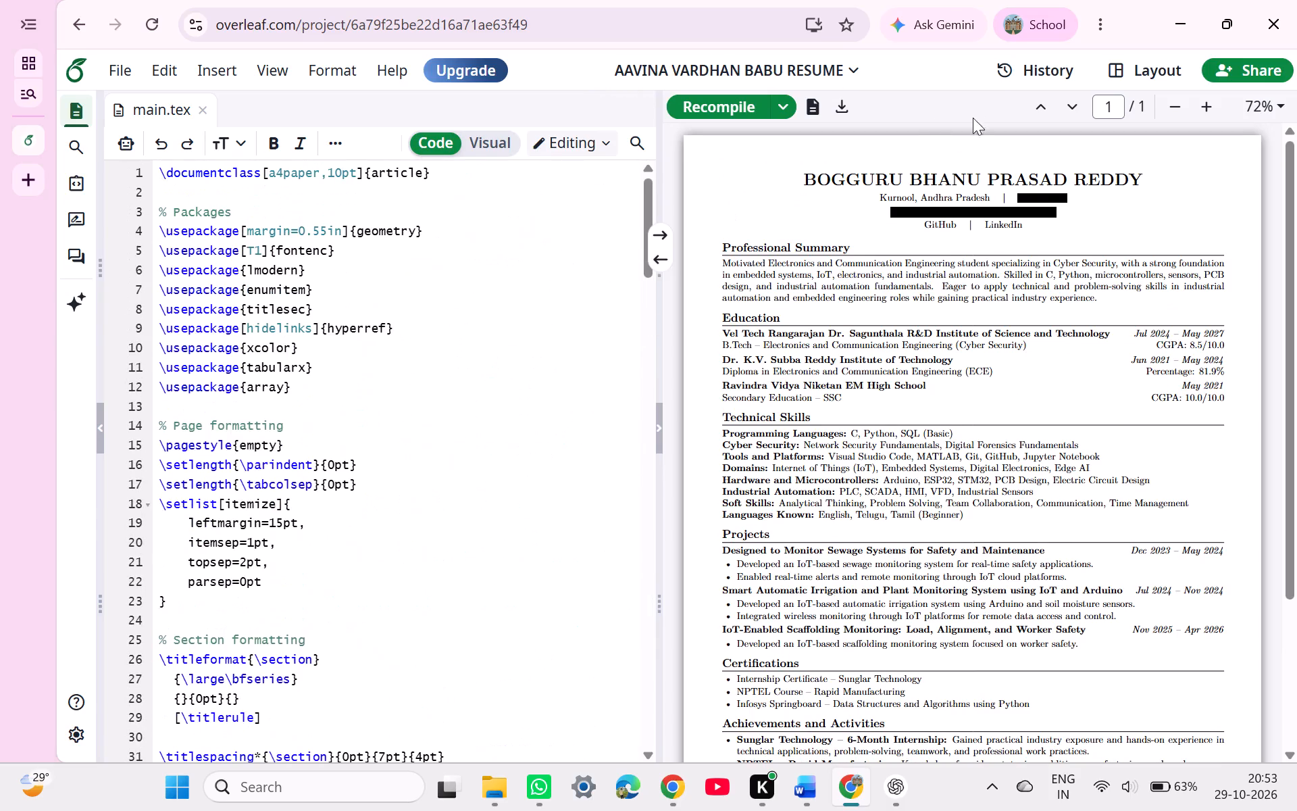
Locate the header name's source line from the compiled preview and delete the name back to its first four letters.
{"action": "left_click", "coordinate": [873, 176]}
{"action": "left_click", "coordinate": [873, 176]}
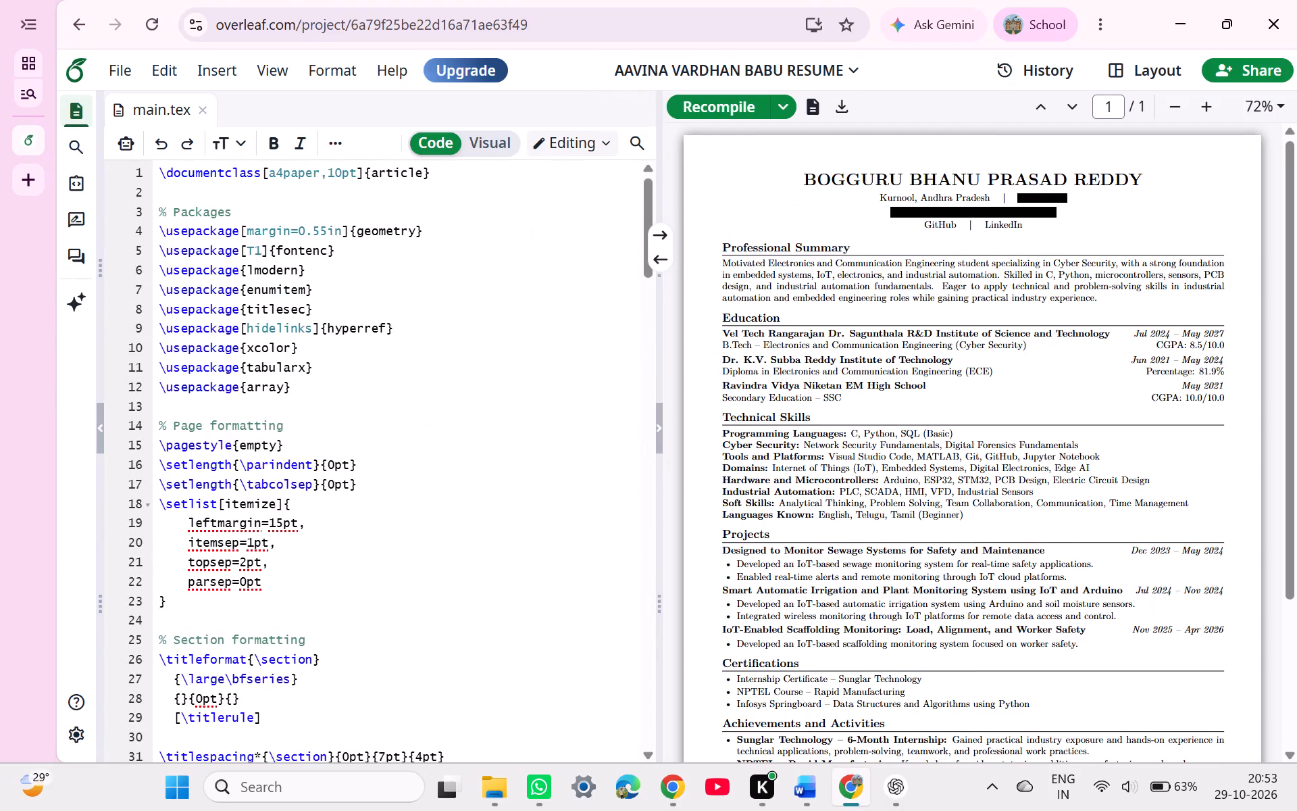
{"action": "double_click", "coordinate": [873, 176]}
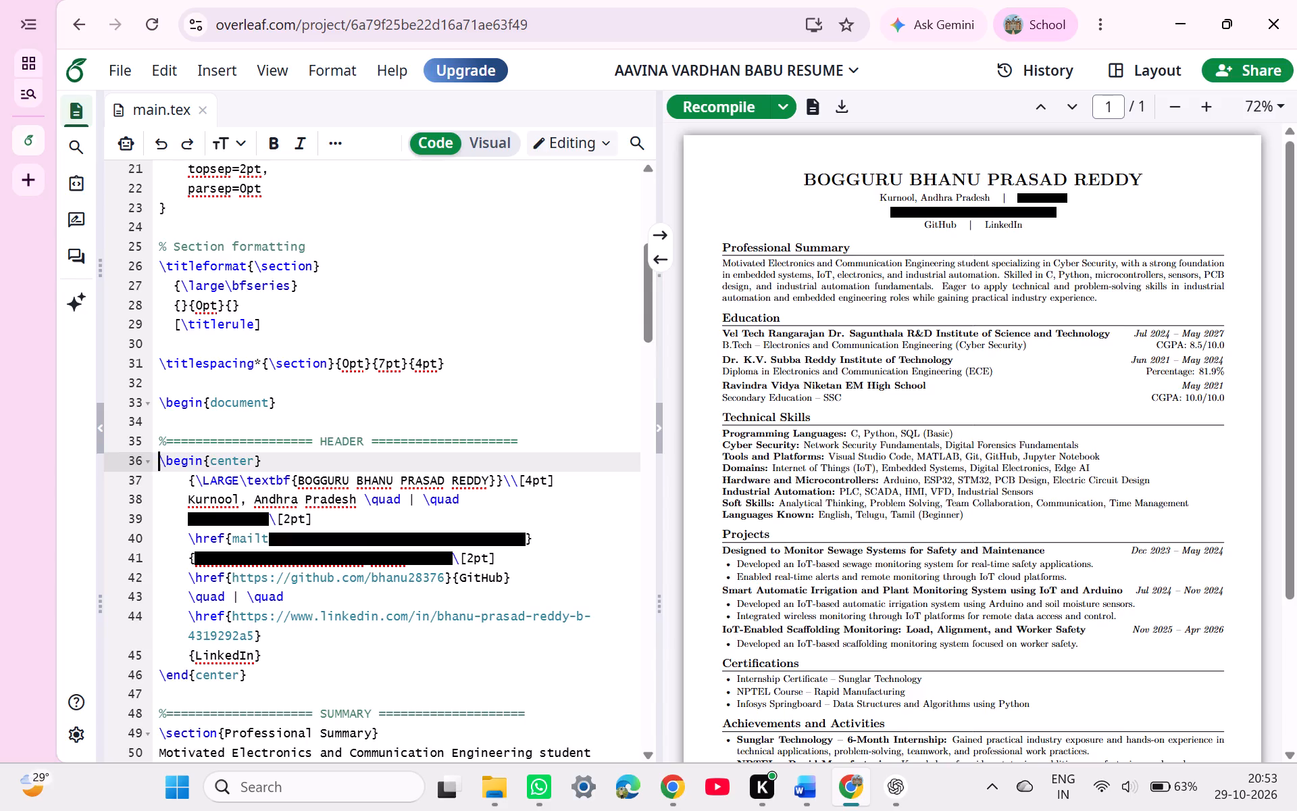
{"action": "left_click", "coordinate": [484, 480]}
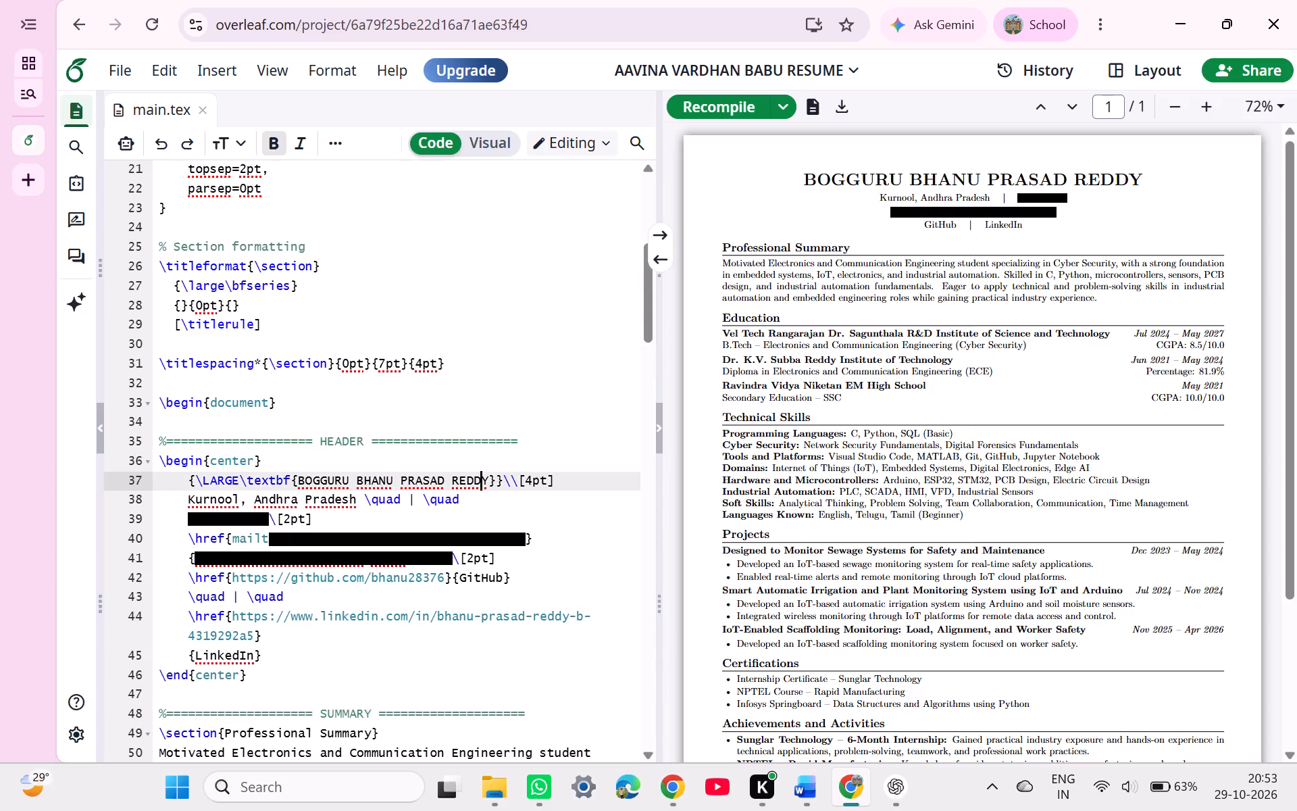
{"action": "key", "text": "Right"}
{"action": "key", "text": "BackSpace"}
{"action": "key", "text": "BackSpace"}
{"action": "key", "text": "BackSpace"}
{"action": "key", "text": "BackSpace"}
{"action": "key", "text": "BackSpace"}
{"action": "key", "text": "BackSpace"}
{"action": "key", "text": "BackSpace"}
{"action": "key", "text": "BackSpace"}
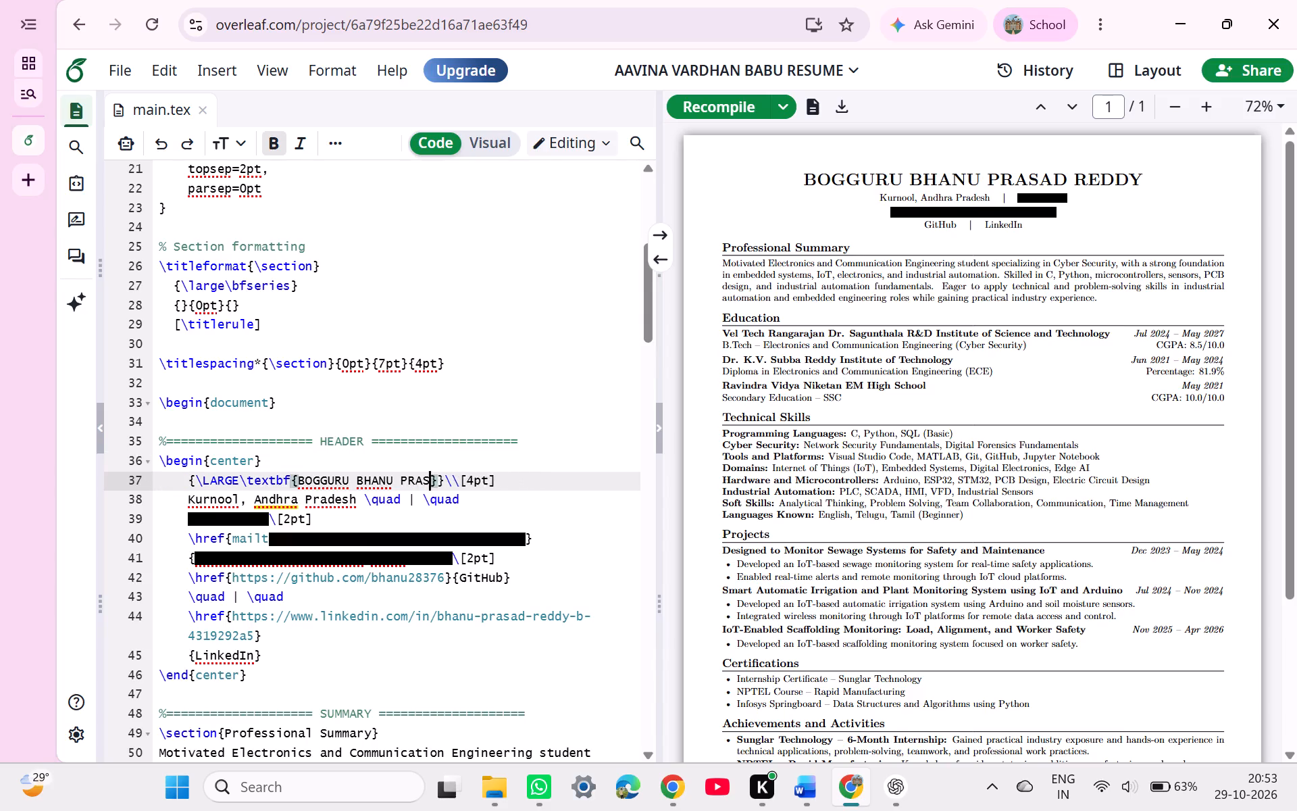
{"action": "key", "text": "BackSpace"}
{"action": "key", "text": "BackSpace"}
{"action": "key", "text": "BackSpace"}
{"action": "key", "text": "BackSpace"}
{"action": "key", "text": "BackSpace"}
{"action": "key", "text": "BackSpace"}
{"action": "key", "text": "BackSpace"}
{"action": "key", "text": "BackSpace"}
{"action": "key", "text": "BackSpace"}
{"action": "key", "text": "BackSpace"}
{"action": "key", "text": "BackSpace"}
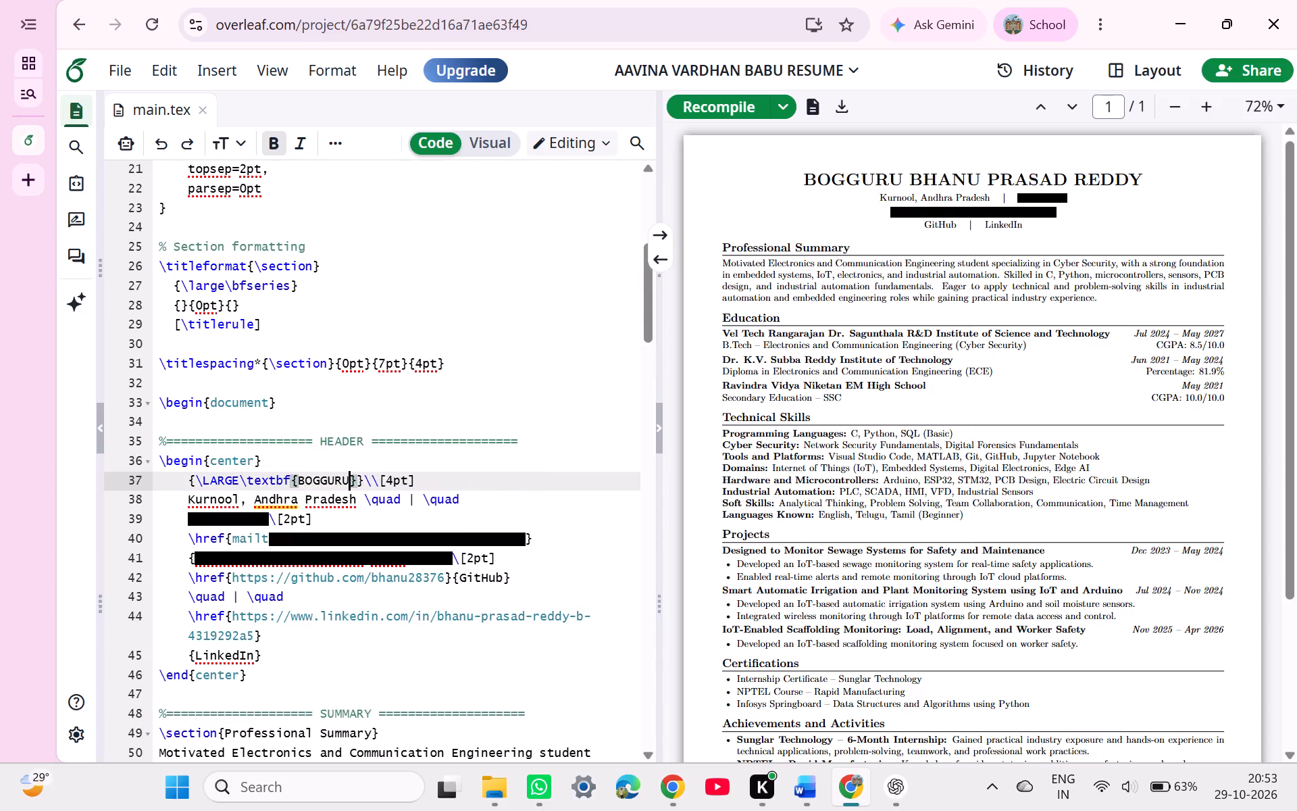
{"action": "key", "text": "BackSpace"}
{"action": "key", "text": "BackSpace"}
{"action": "key", "text": "BackSpace"}
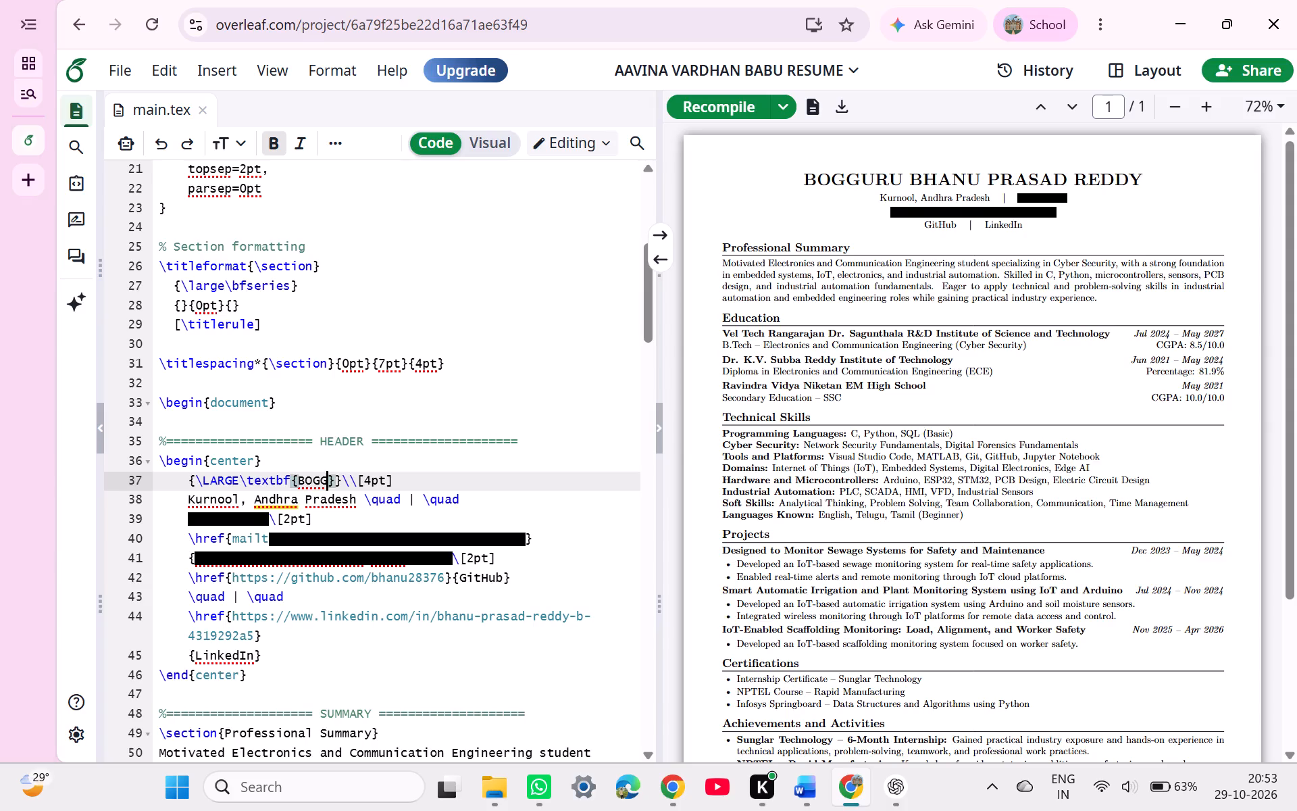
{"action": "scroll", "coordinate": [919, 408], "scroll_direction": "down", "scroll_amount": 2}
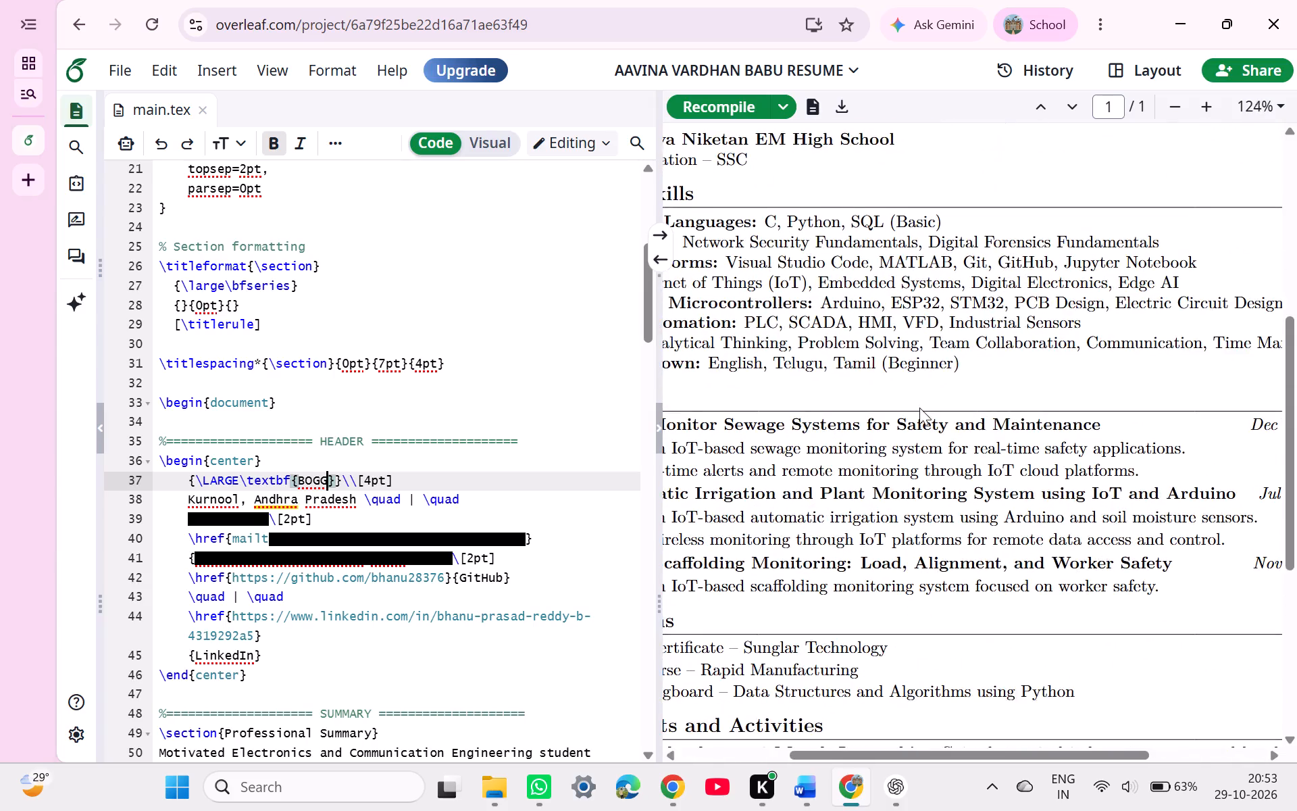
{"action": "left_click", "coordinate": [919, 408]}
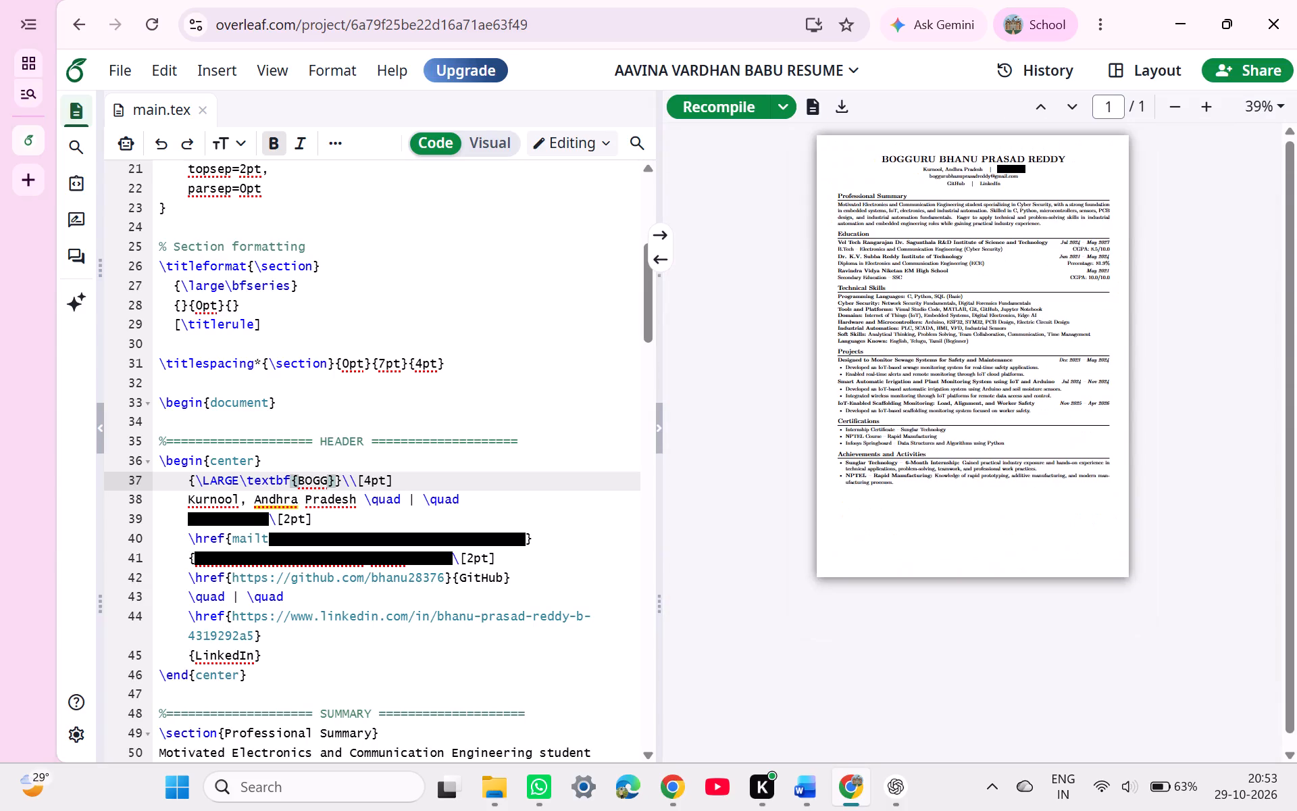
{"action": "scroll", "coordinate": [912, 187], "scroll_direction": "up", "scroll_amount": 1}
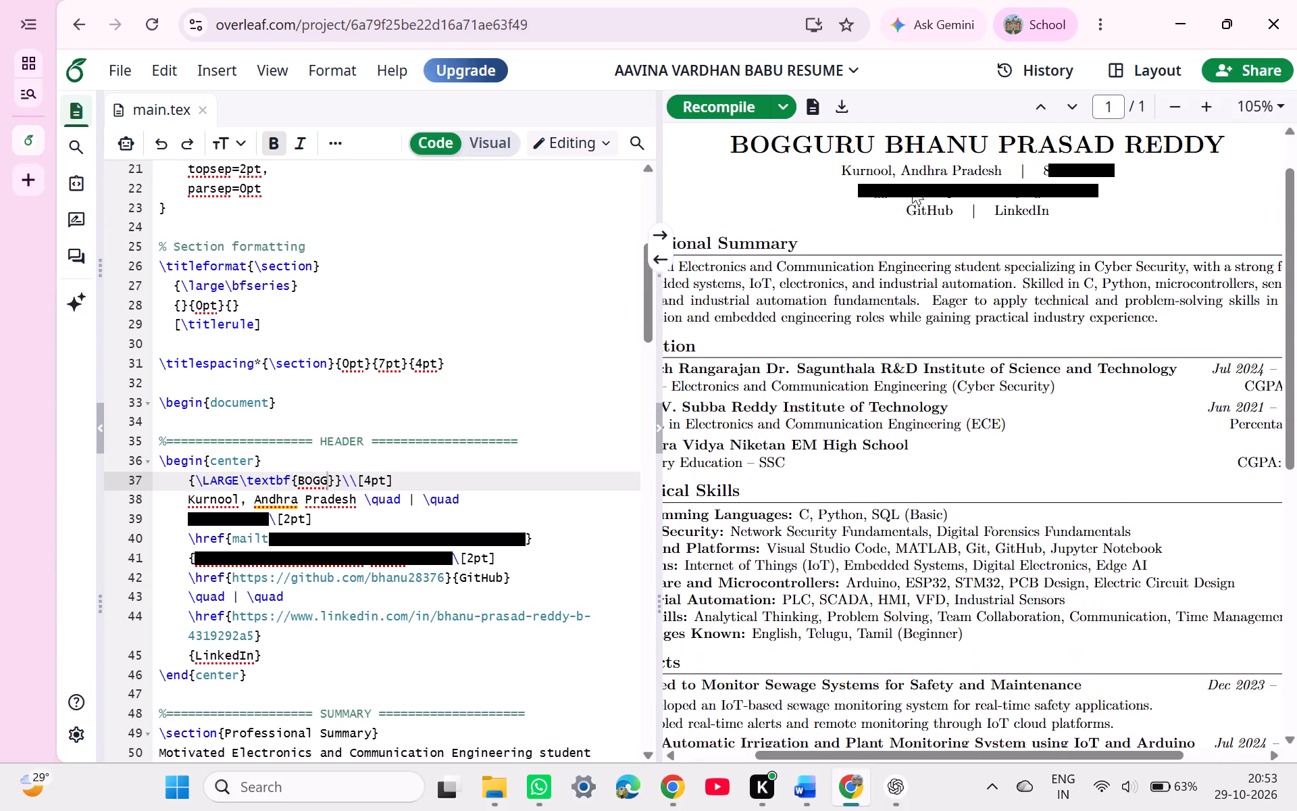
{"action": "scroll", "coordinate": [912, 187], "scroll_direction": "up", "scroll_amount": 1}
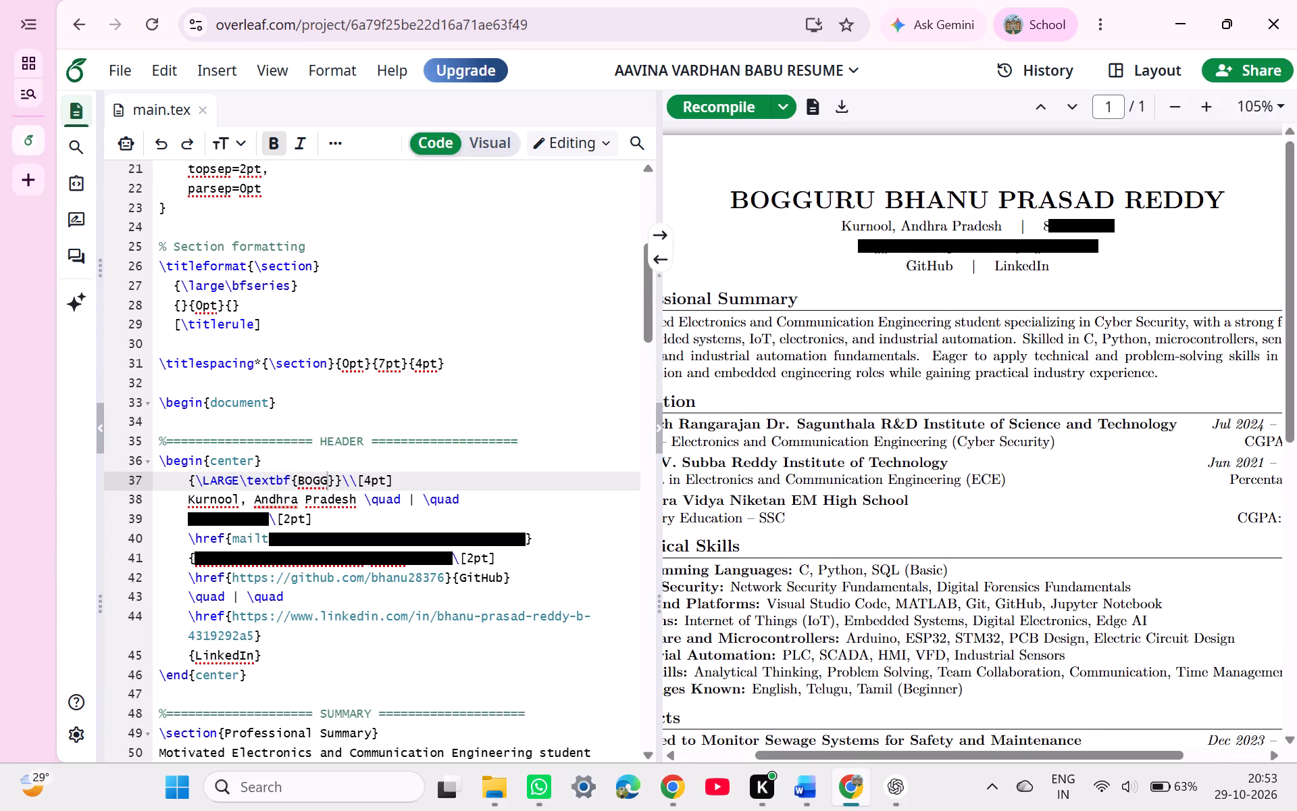
Select the entire LaTeX source of main.tex.
{"action": "left_click", "coordinate": [449, 470]}
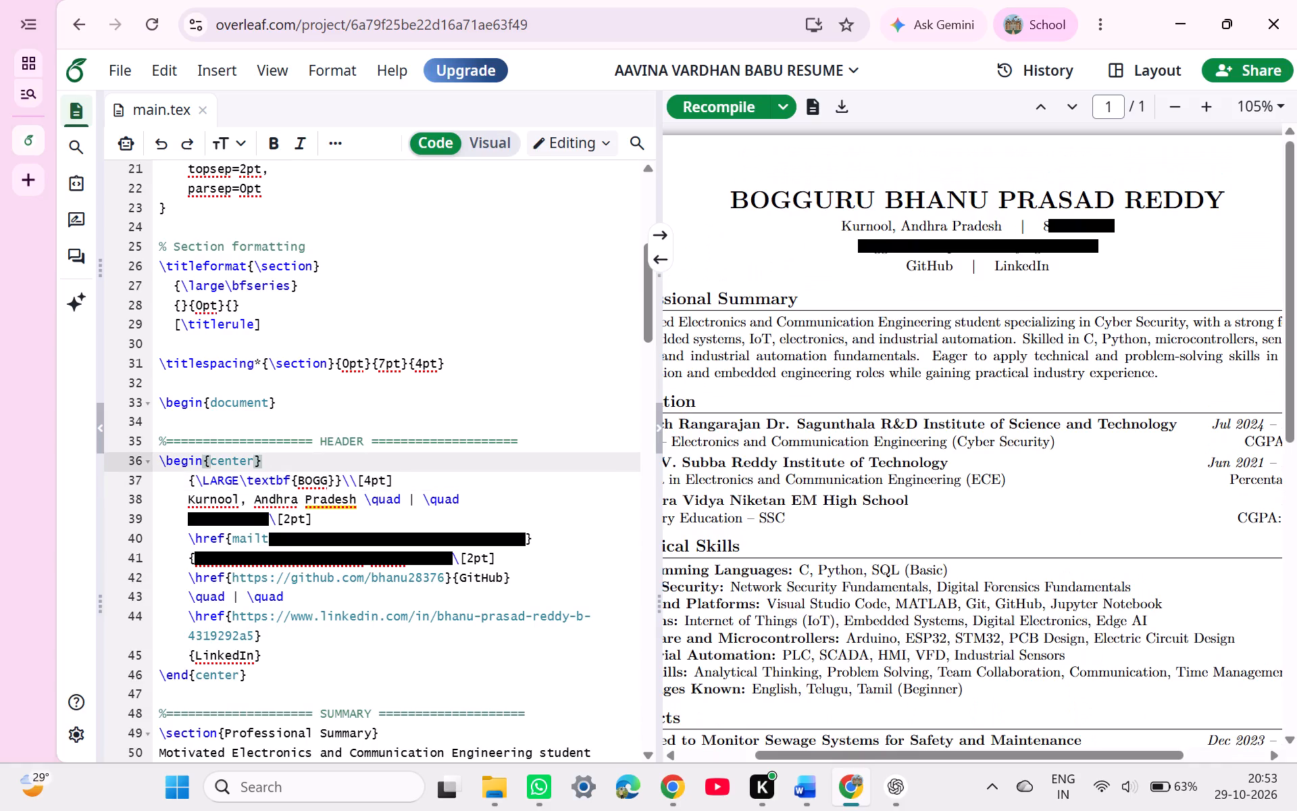
{"action": "key", "text": "ctrl+a"}
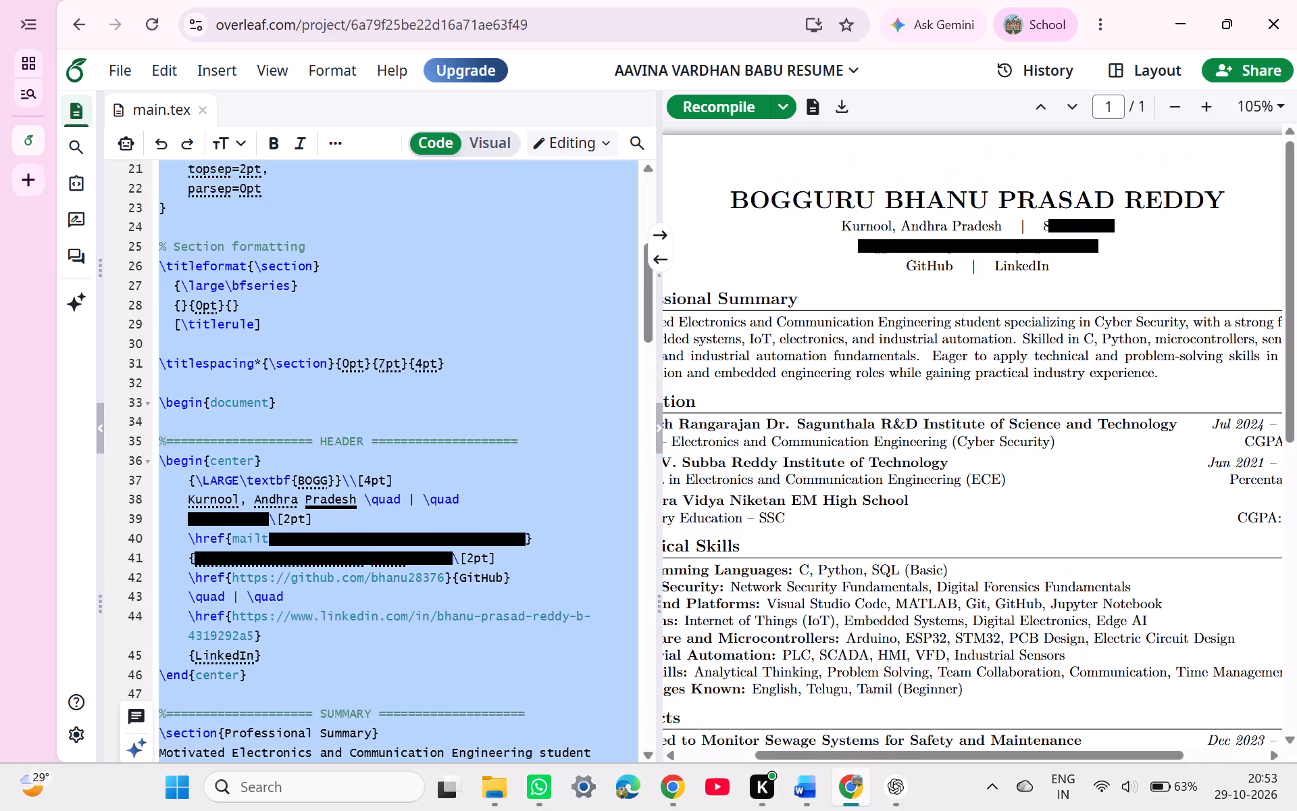
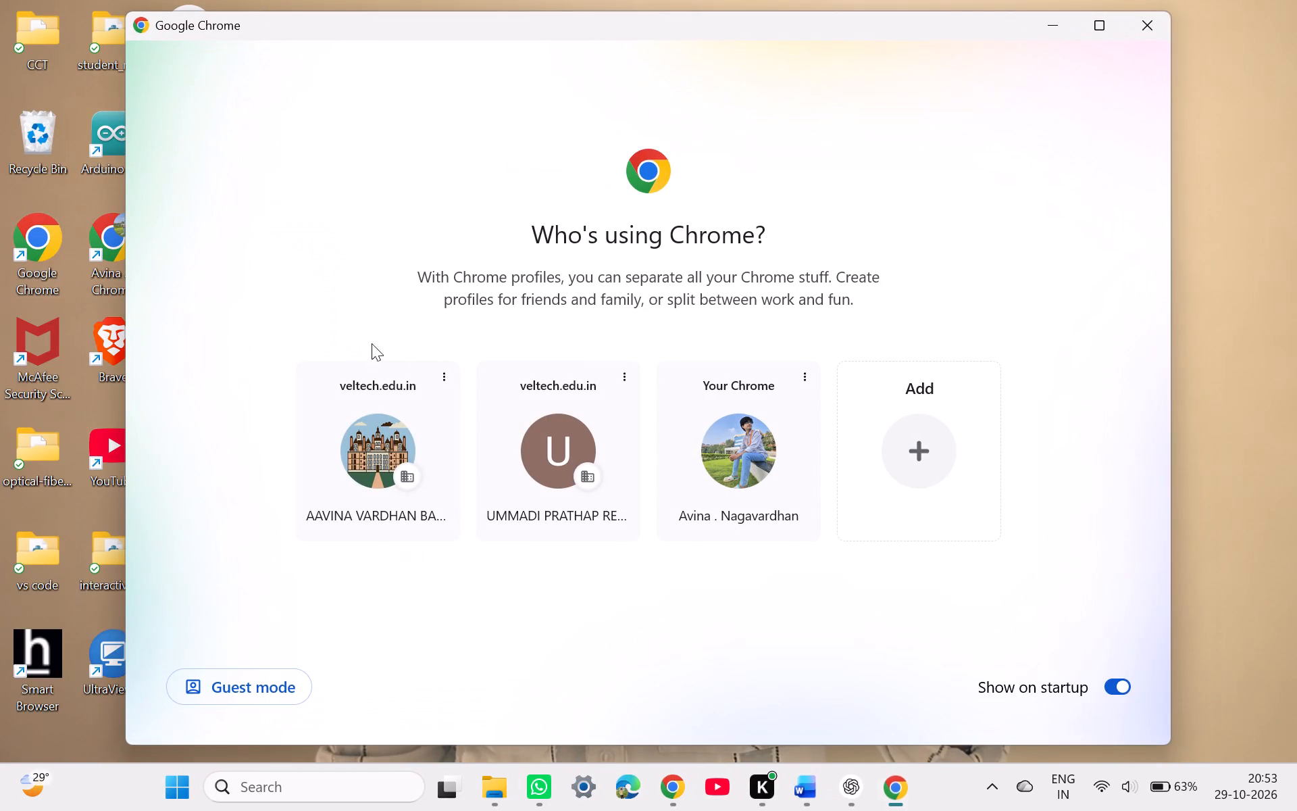
Open Chrome with the veltech.edu.in profile that has the building picture and go to Overleaf through its login shortcut.
{"action": "double_click", "coordinate": [380, 458]}
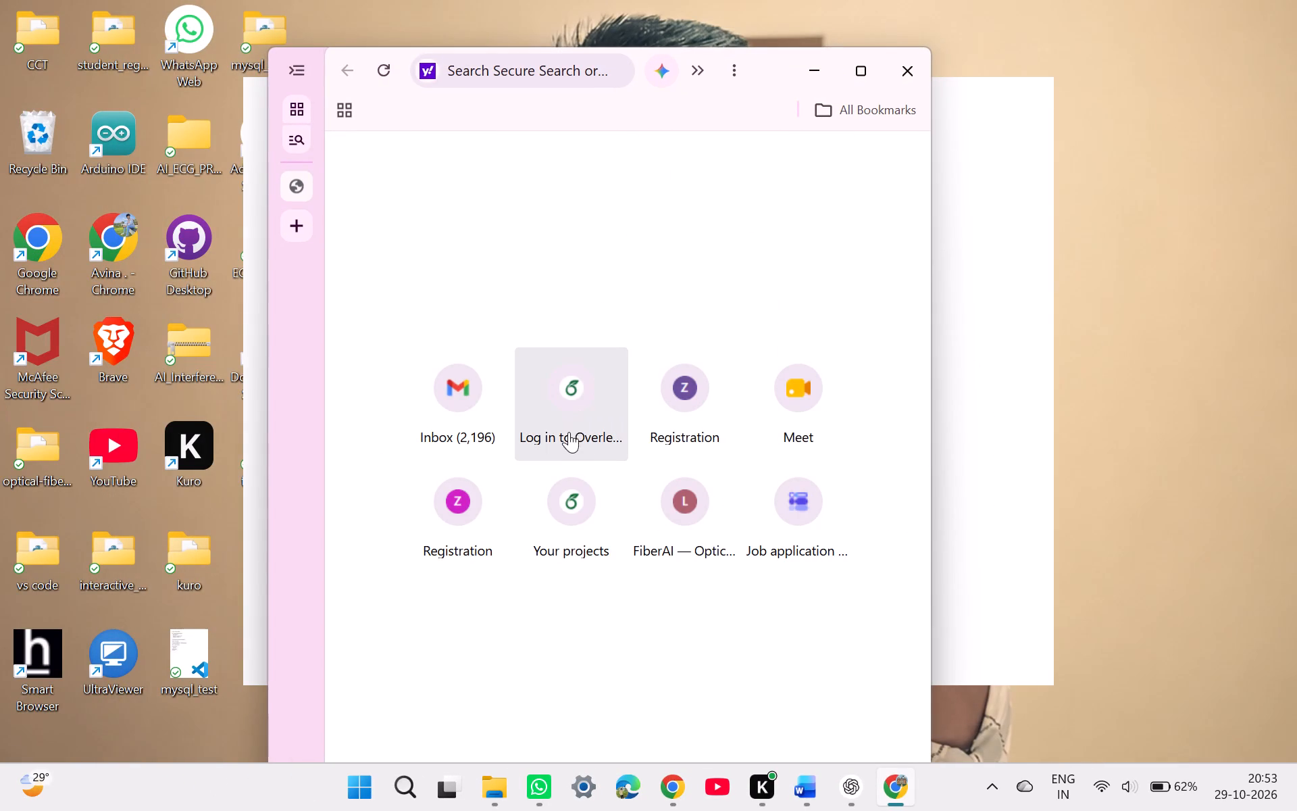
{"action": "left_click", "coordinate": [567, 425]}
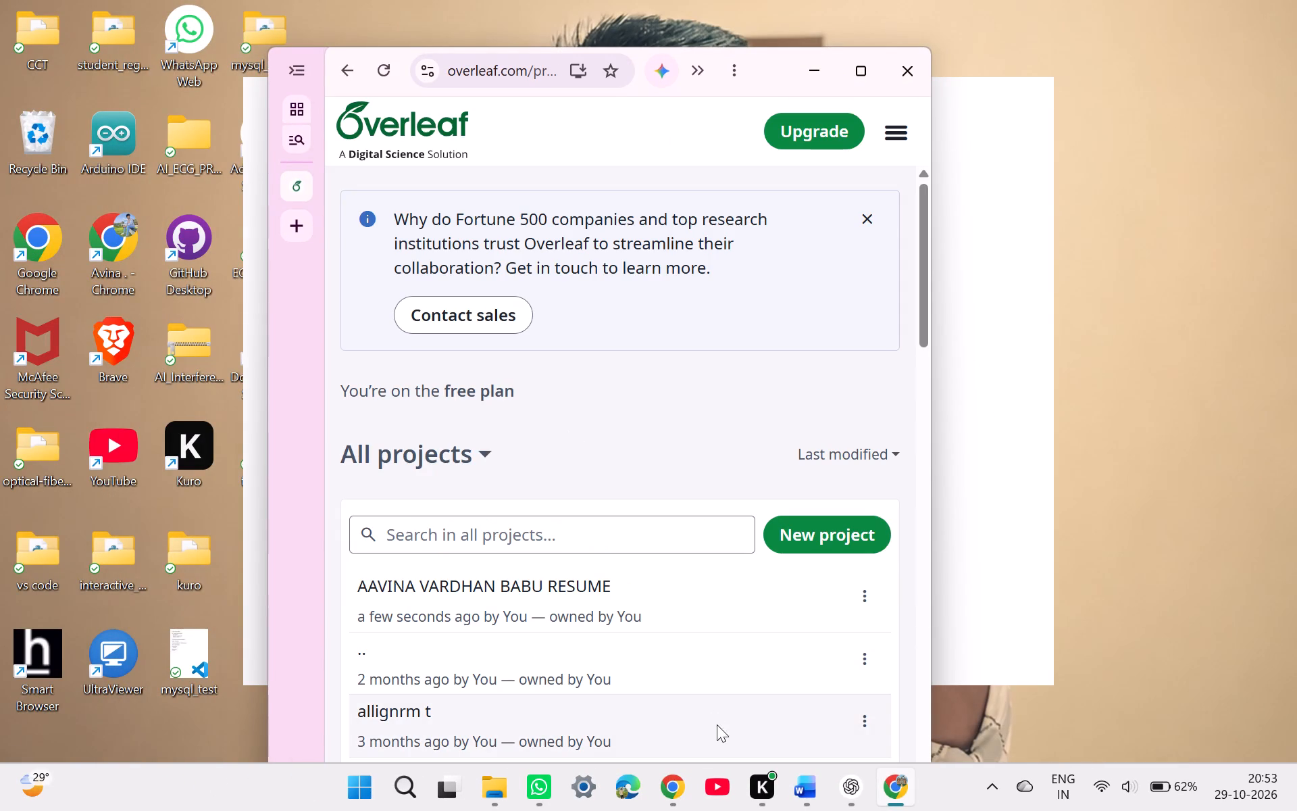
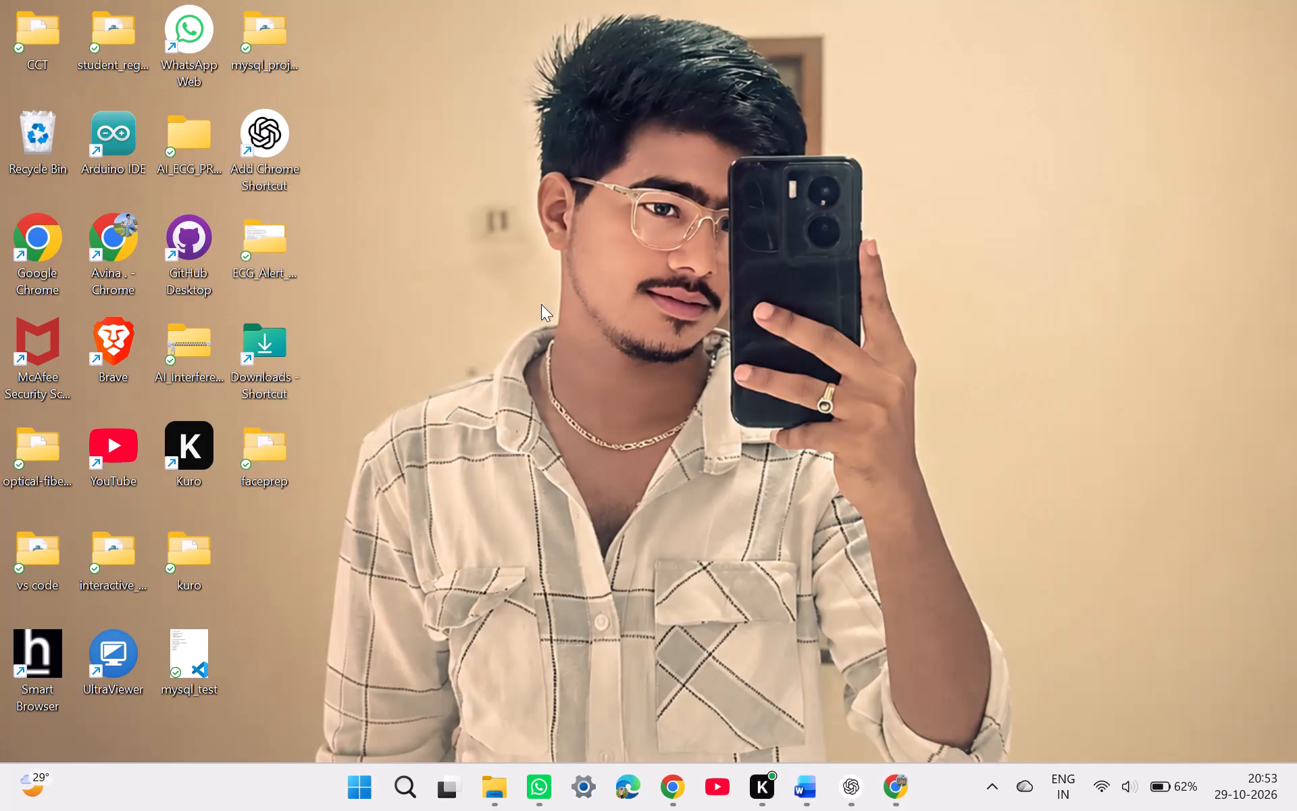
Bring up the Overleaf browser window at full size and open the most recently modified resume project.
{"action": "left_click", "coordinate": [890, 791]}
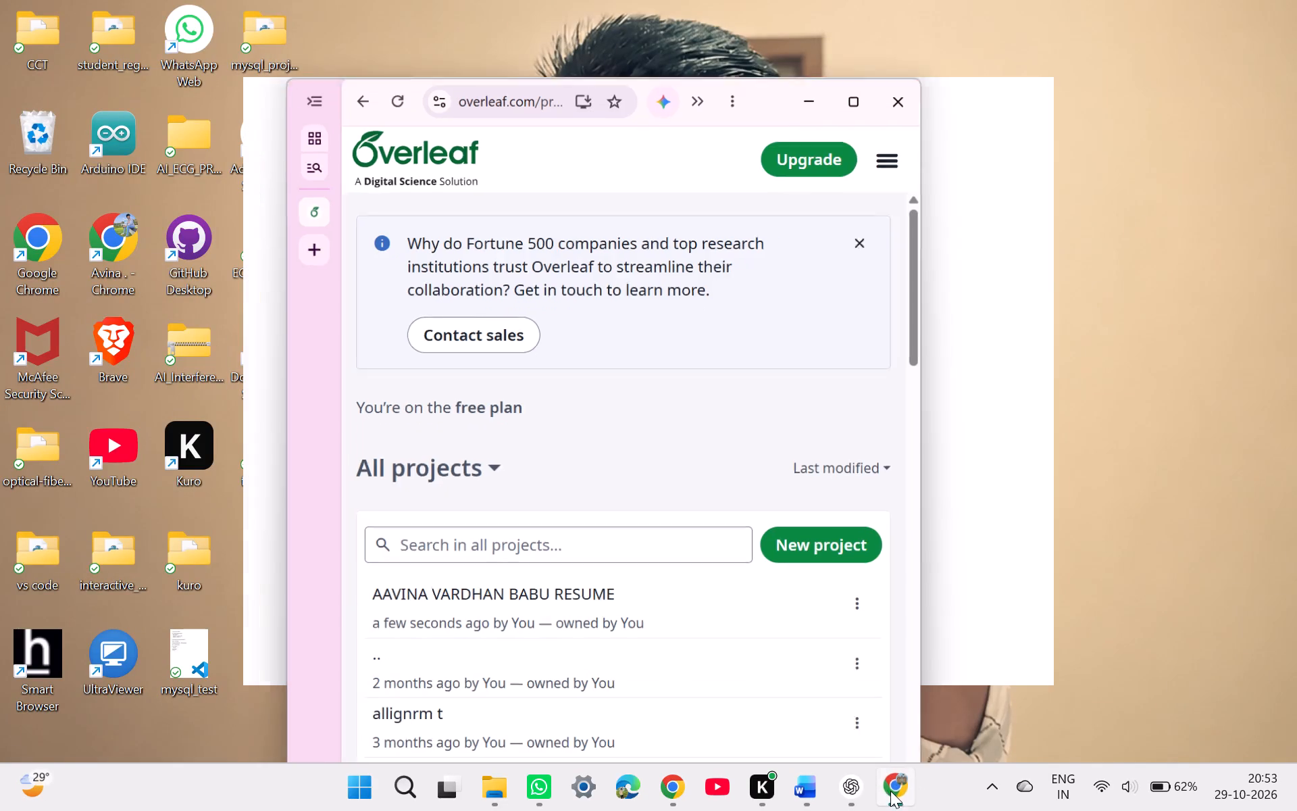
{"action": "left_click", "coordinate": [863, 70]}
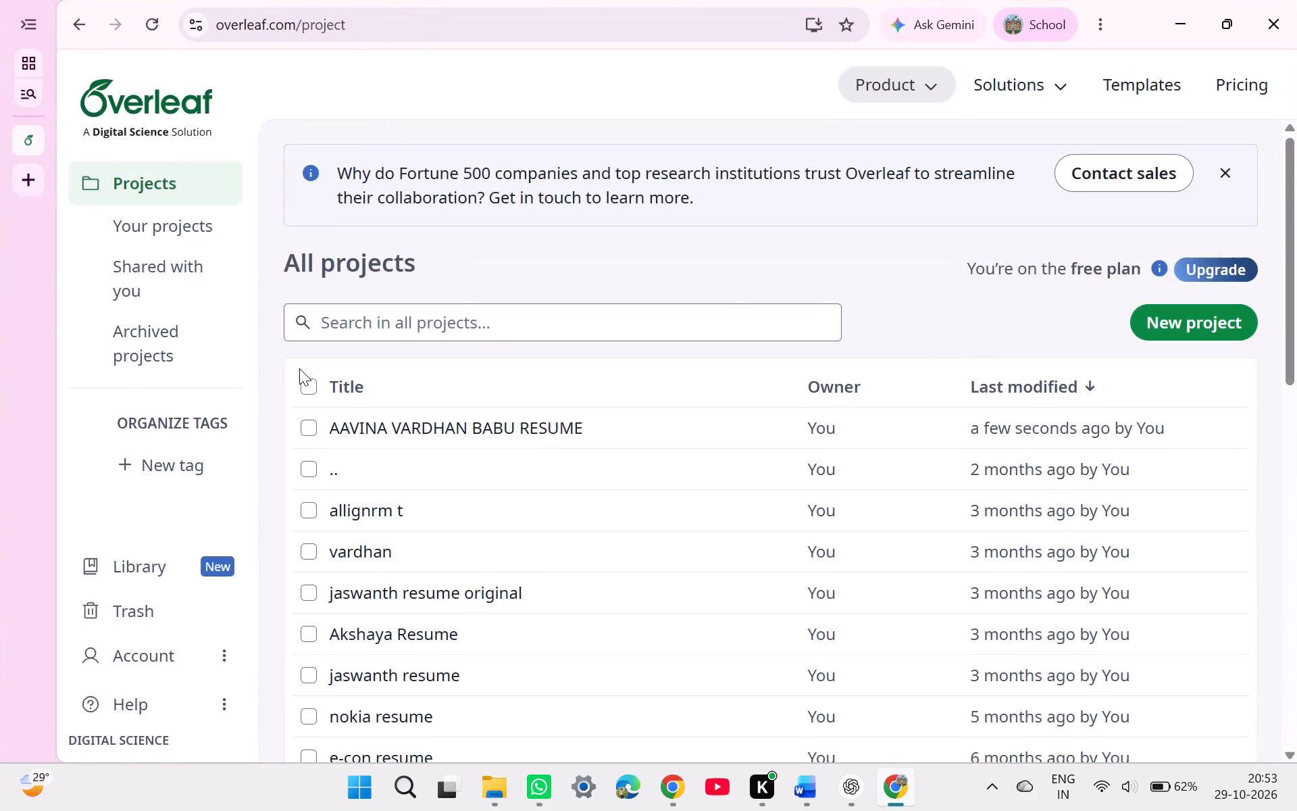
{"action": "left_click", "coordinate": [382, 422]}
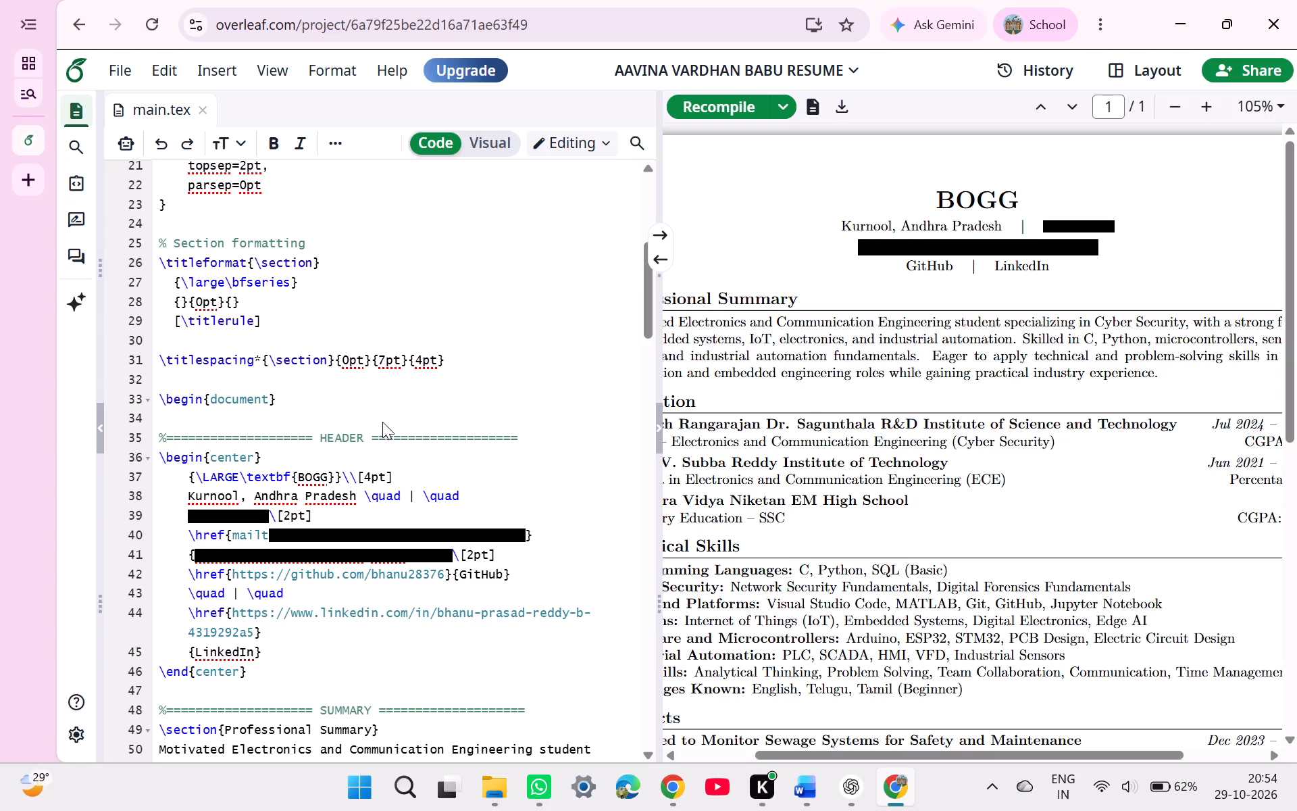
{"action": "left_click", "coordinate": [382, 422]}
Examine the compiled resume from the header down to the achievements, including the dates at the page's edge.
{"action": "scroll", "coordinate": [366, 606], "scroll_direction": "down", "scroll_amount": 3}
{"action": "scroll", "coordinate": [982, 461], "scroll_direction": "right", "scroll_amount": 3}
{"action": "scroll", "coordinate": [982, 461], "scroll_direction": "down", "scroll_amount": 6}
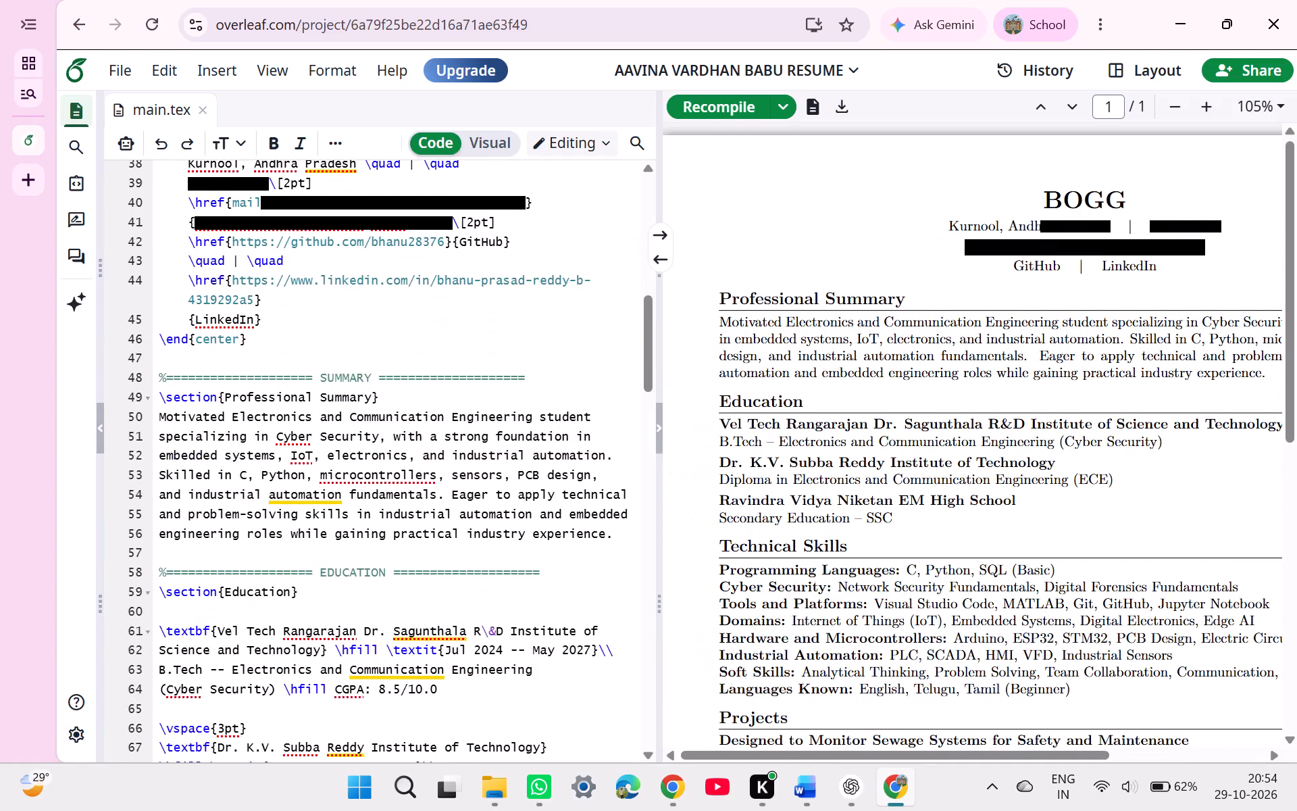
{"action": "scroll", "coordinate": [845, 460], "scroll_direction": "down", "scroll_amount": 3}
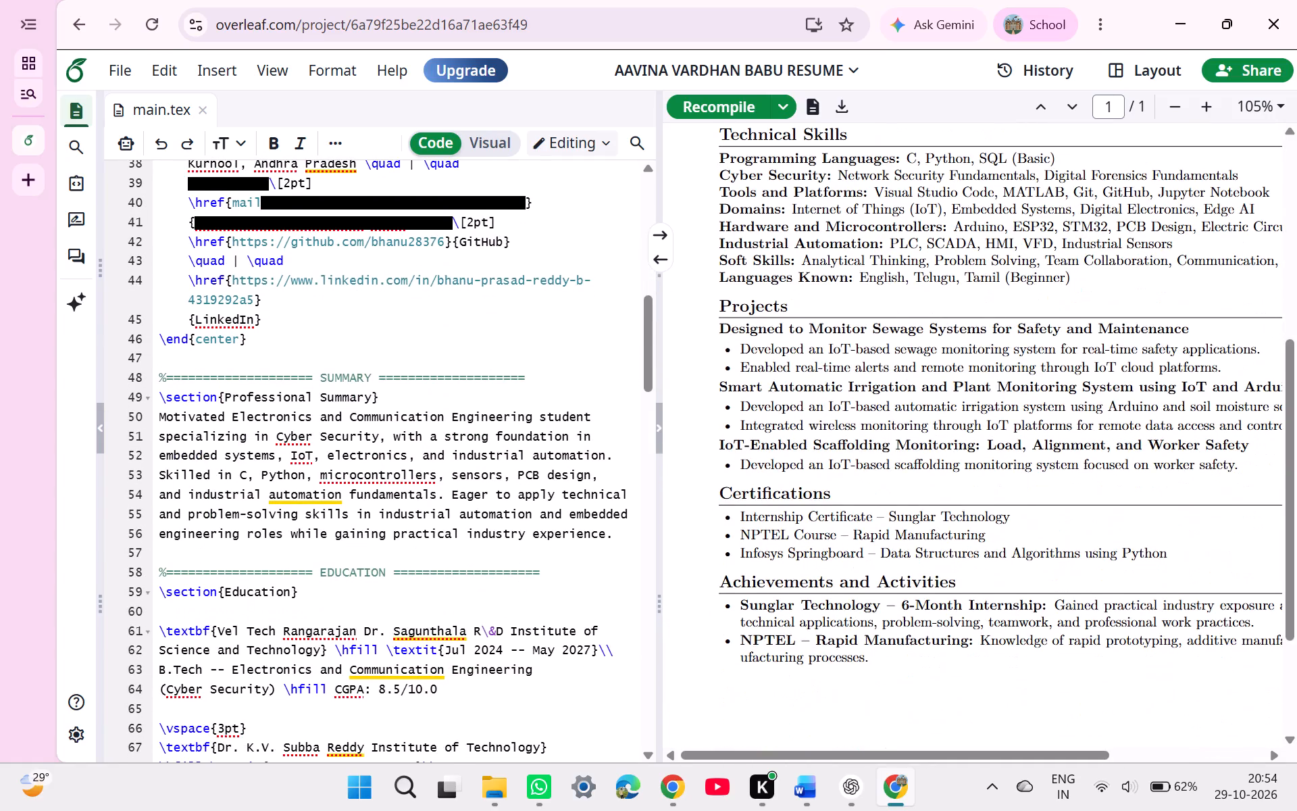
{"action": "scroll", "coordinate": [854, 342], "scroll_direction": "up", "scroll_amount": 2}
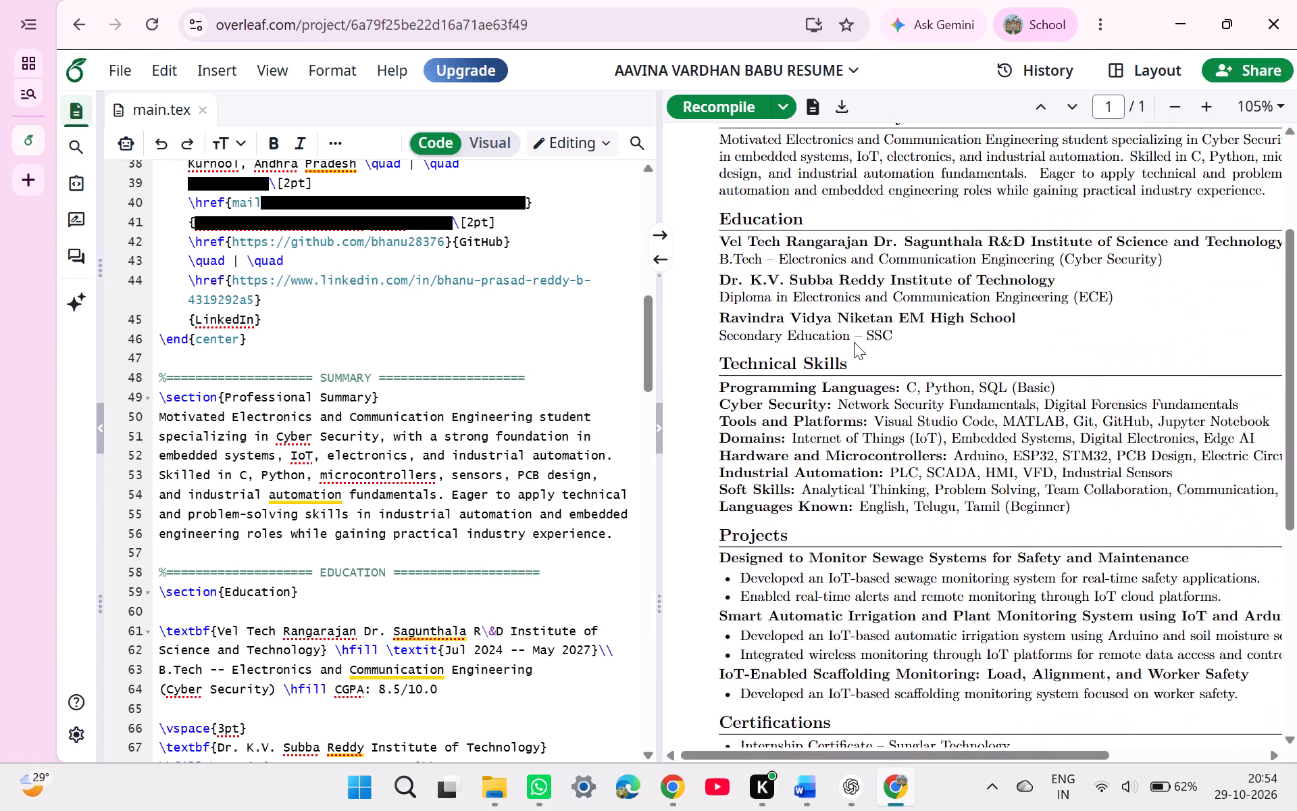
{"action": "scroll", "coordinate": [854, 342], "scroll_direction": "down", "scroll_amount": 1}
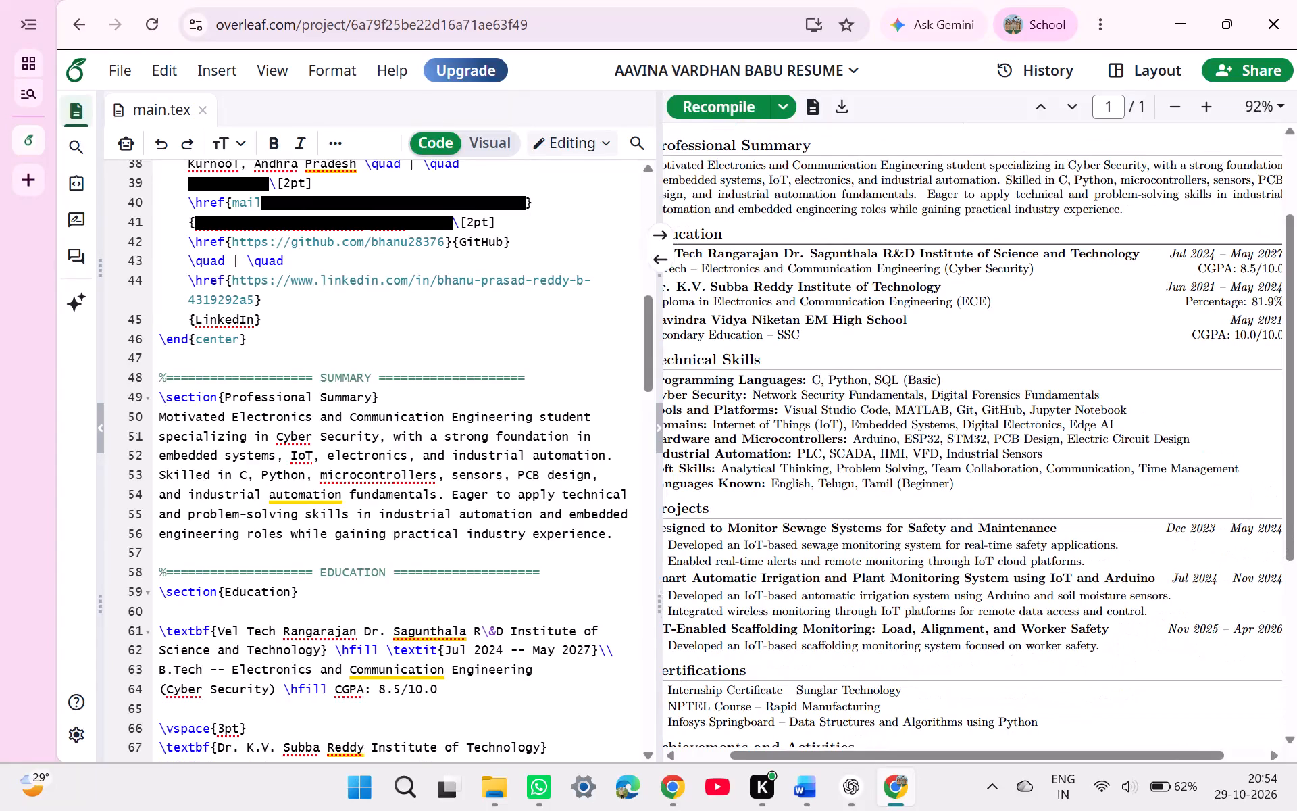
{"action": "scroll", "coordinate": [925, 476], "scroll_direction": "right", "scroll_amount": 1}
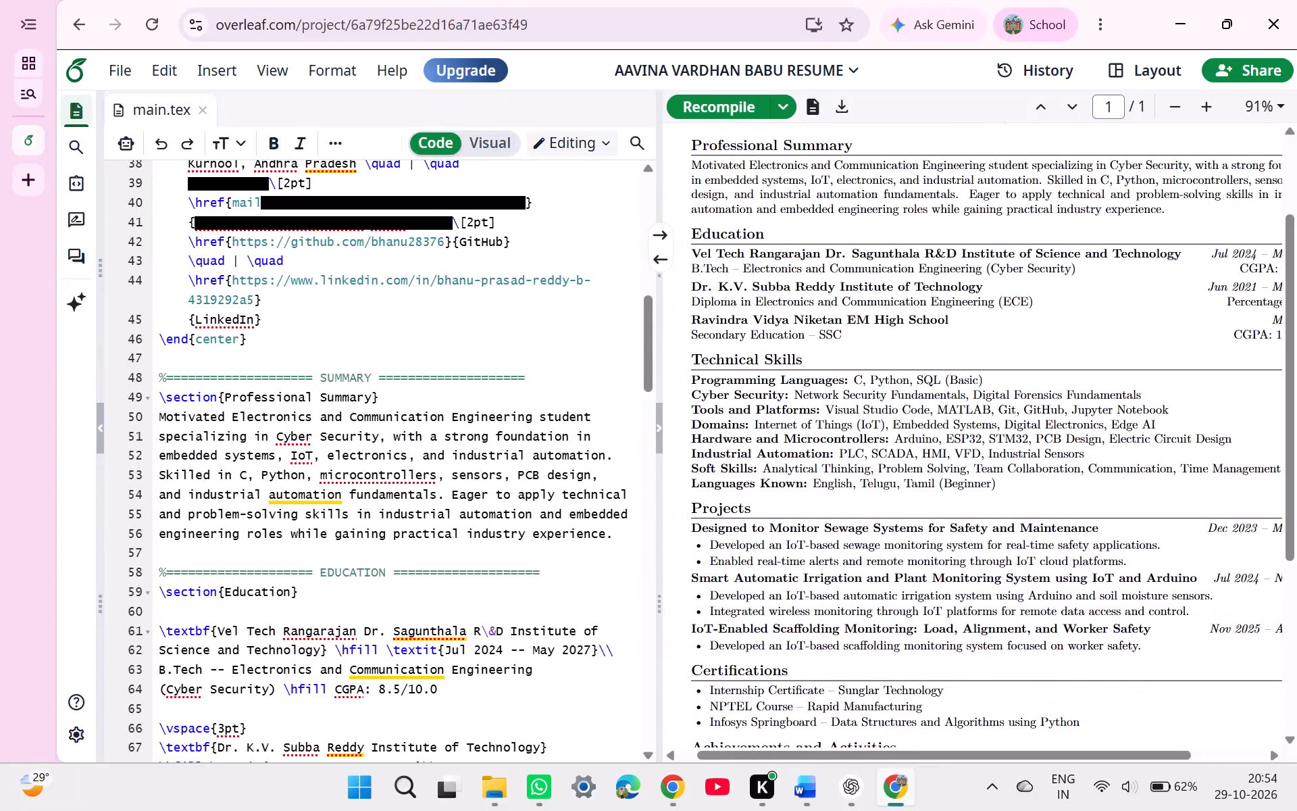
{"action": "scroll", "coordinate": [925, 476], "scroll_direction": "right", "scroll_amount": 1}
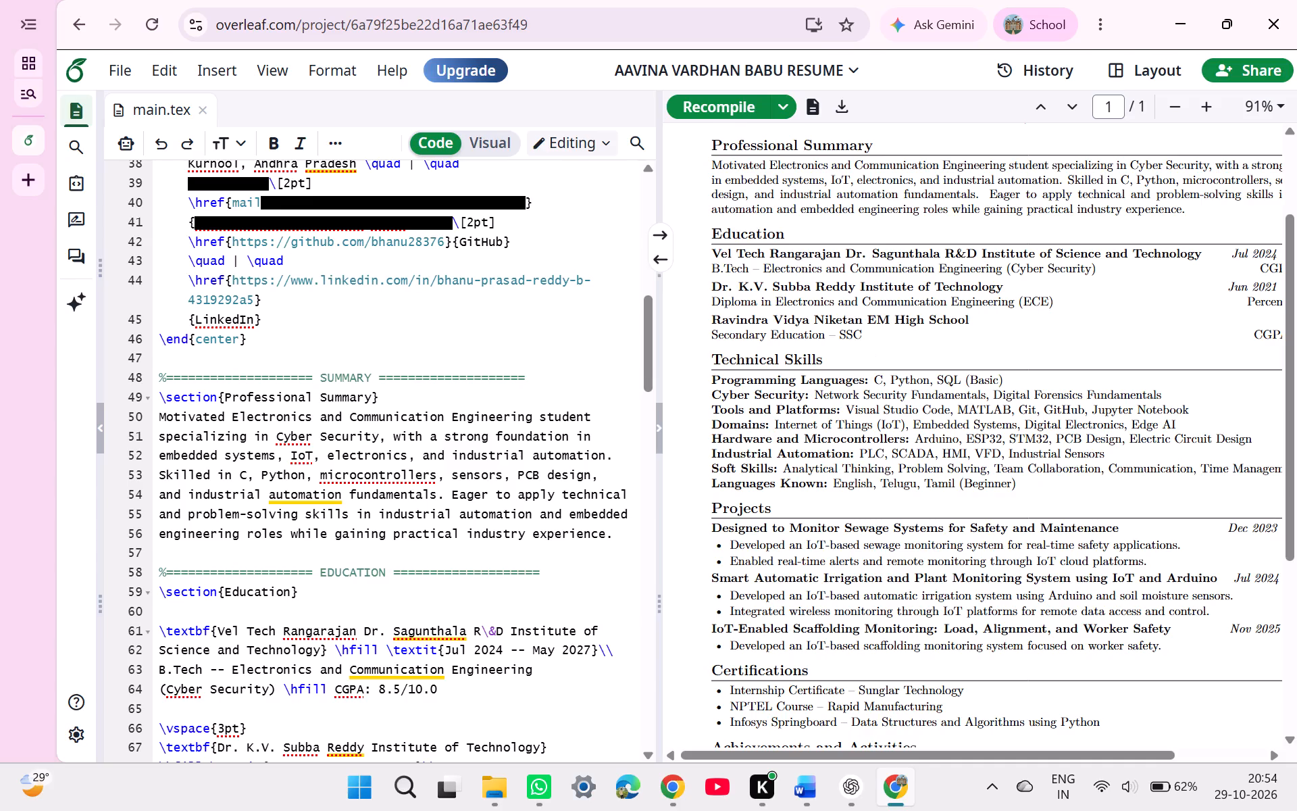
Recompile the resume PDF and look over the compiled page.
{"action": "left_click", "coordinate": [721, 114]}
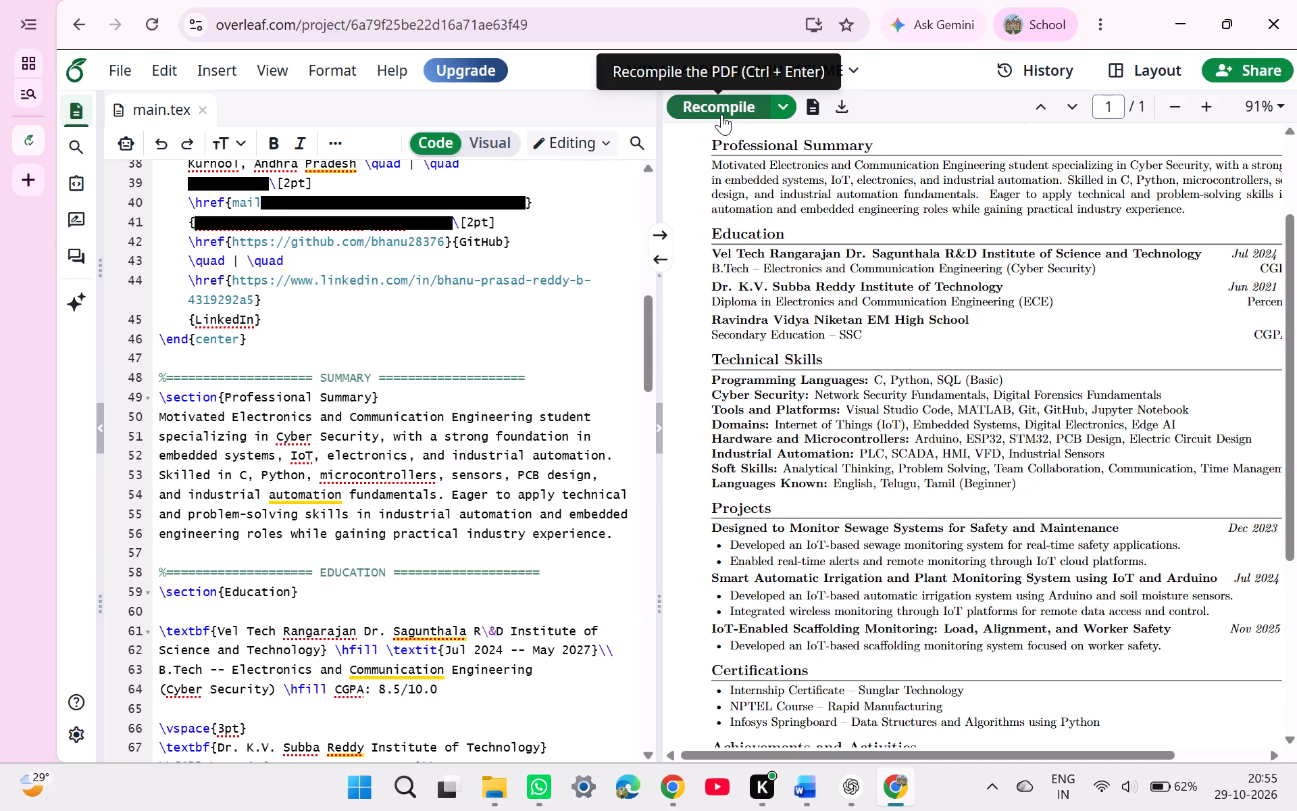
{"action": "scroll", "coordinate": [838, 314], "scroll_direction": "down", "scroll_amount": 1}
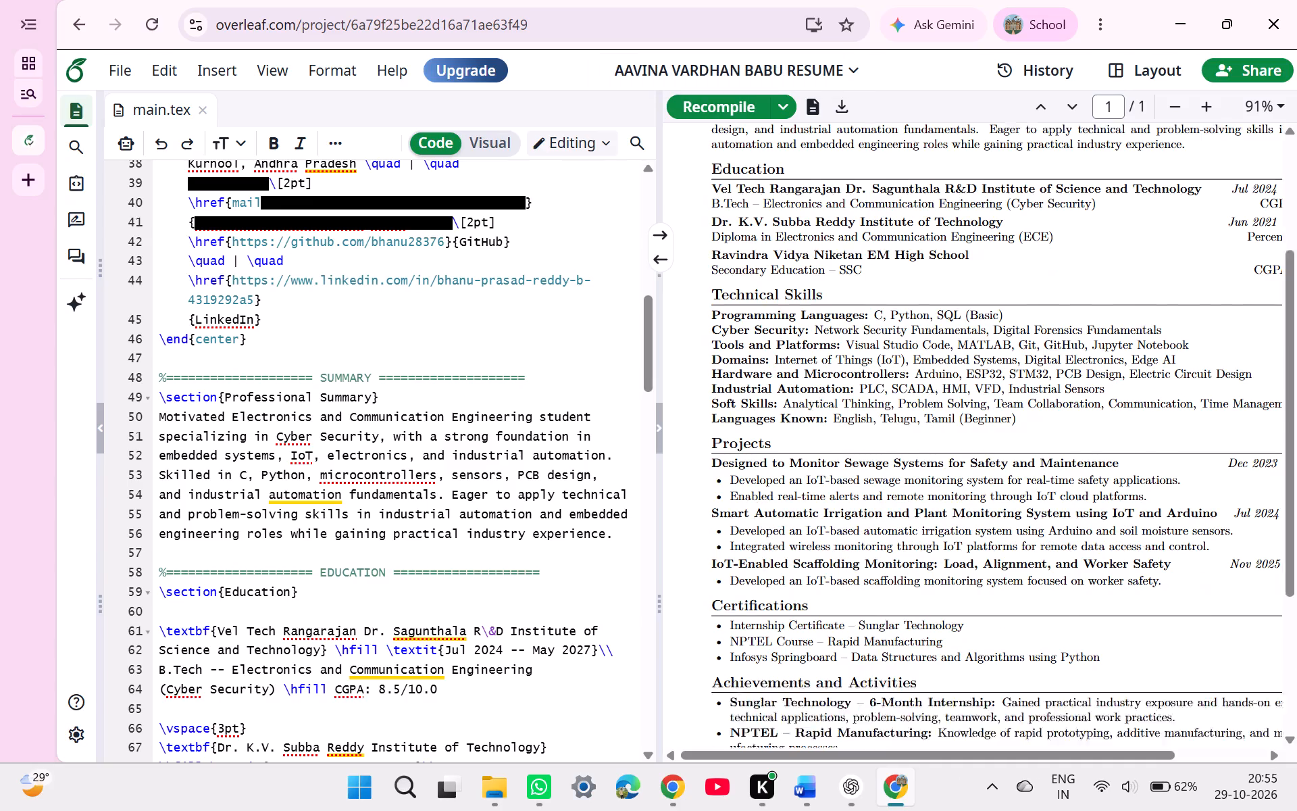
{"action": "scroll", "coordinate": [838, 314], "scroll_direction": "down", "scroll_amount": 1}
{"action": "scroll", "coordinate": [838, 314], "scroll_direction": "up", "scroll_amount": 5}
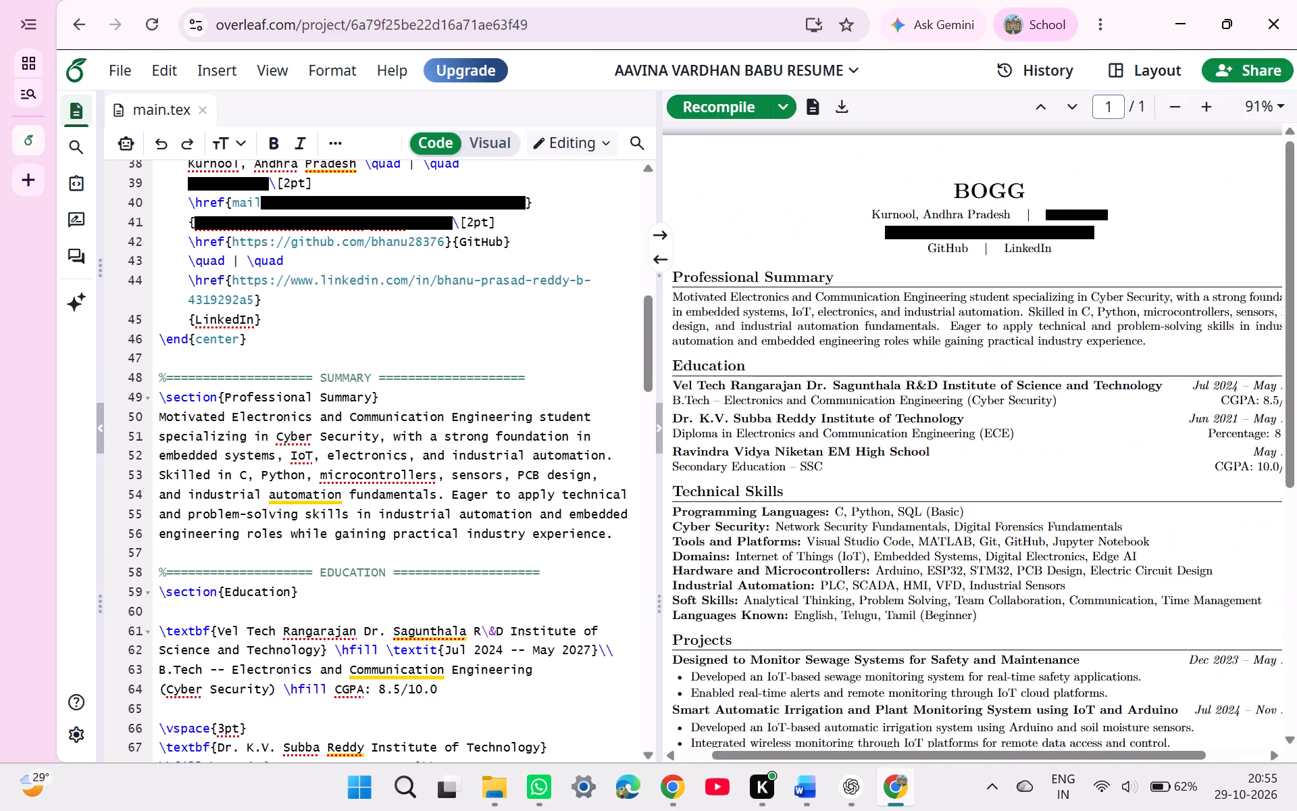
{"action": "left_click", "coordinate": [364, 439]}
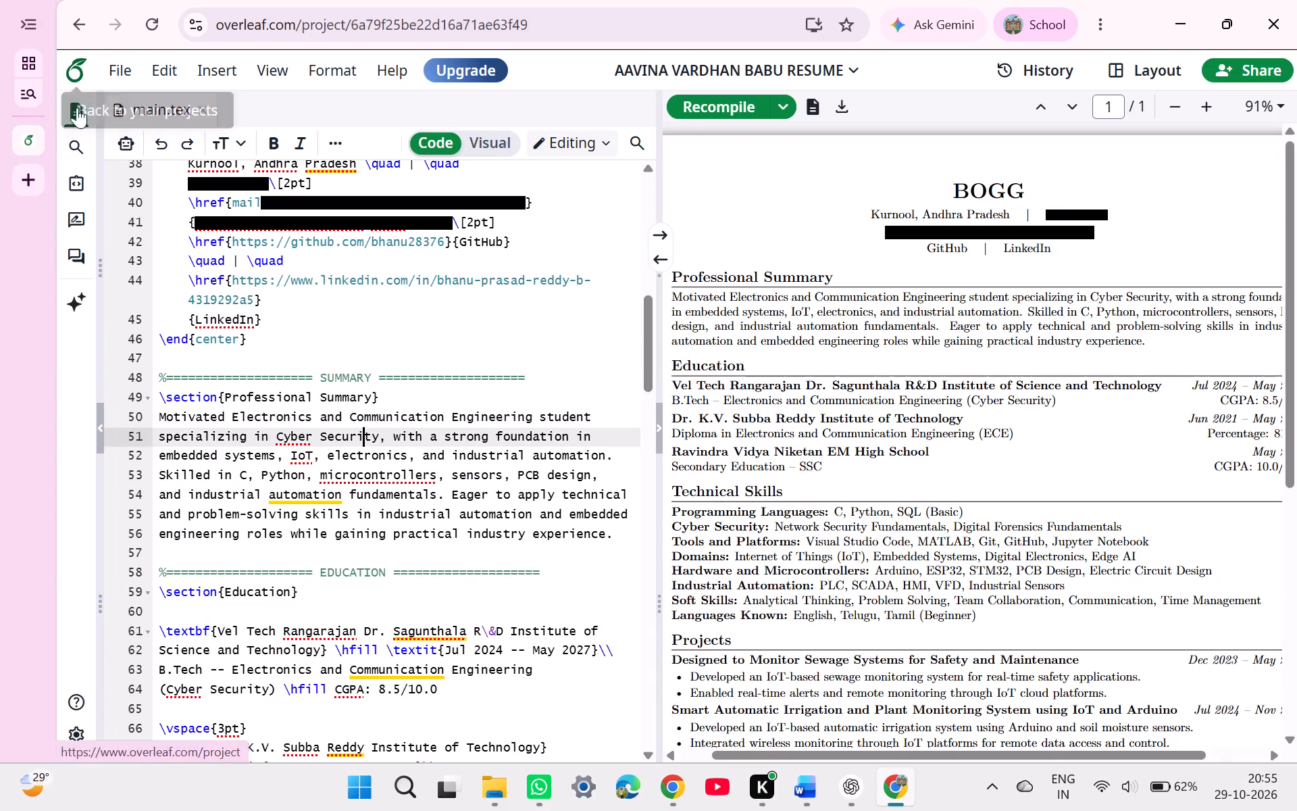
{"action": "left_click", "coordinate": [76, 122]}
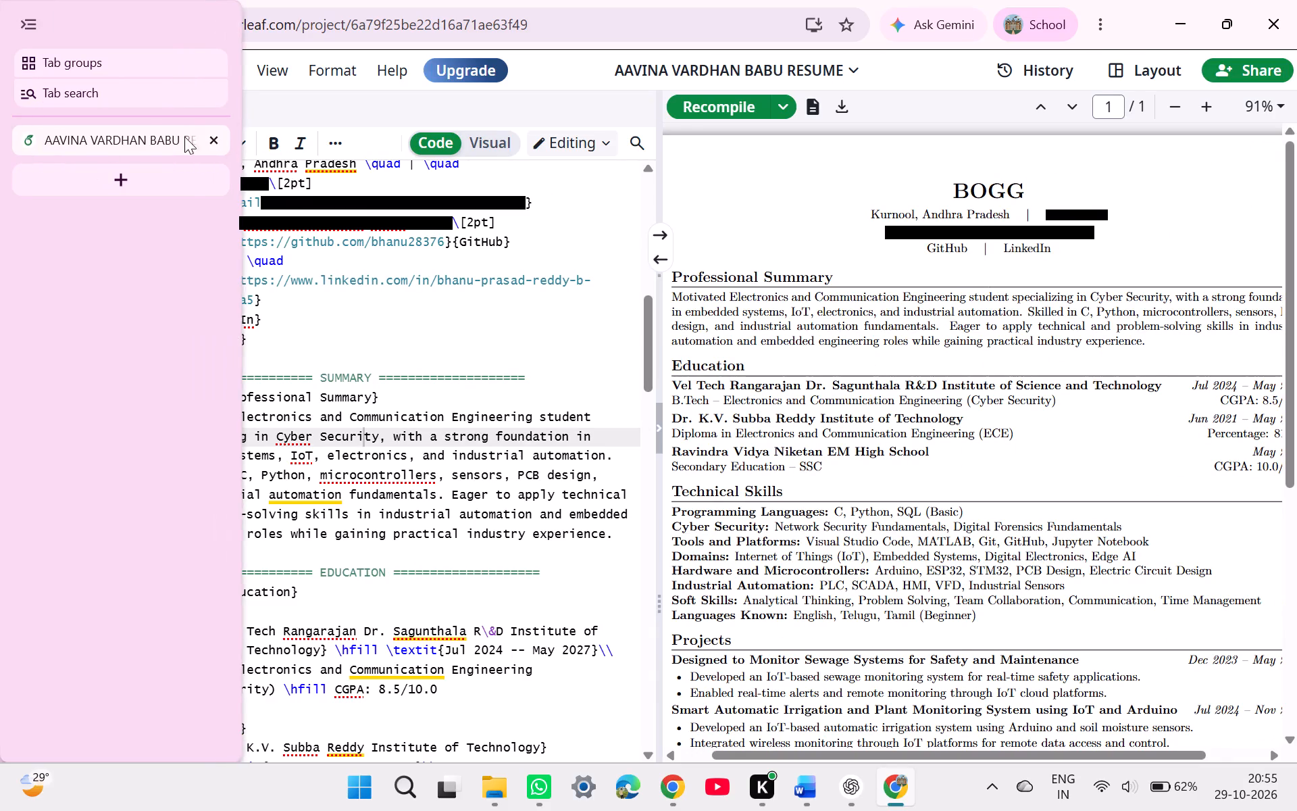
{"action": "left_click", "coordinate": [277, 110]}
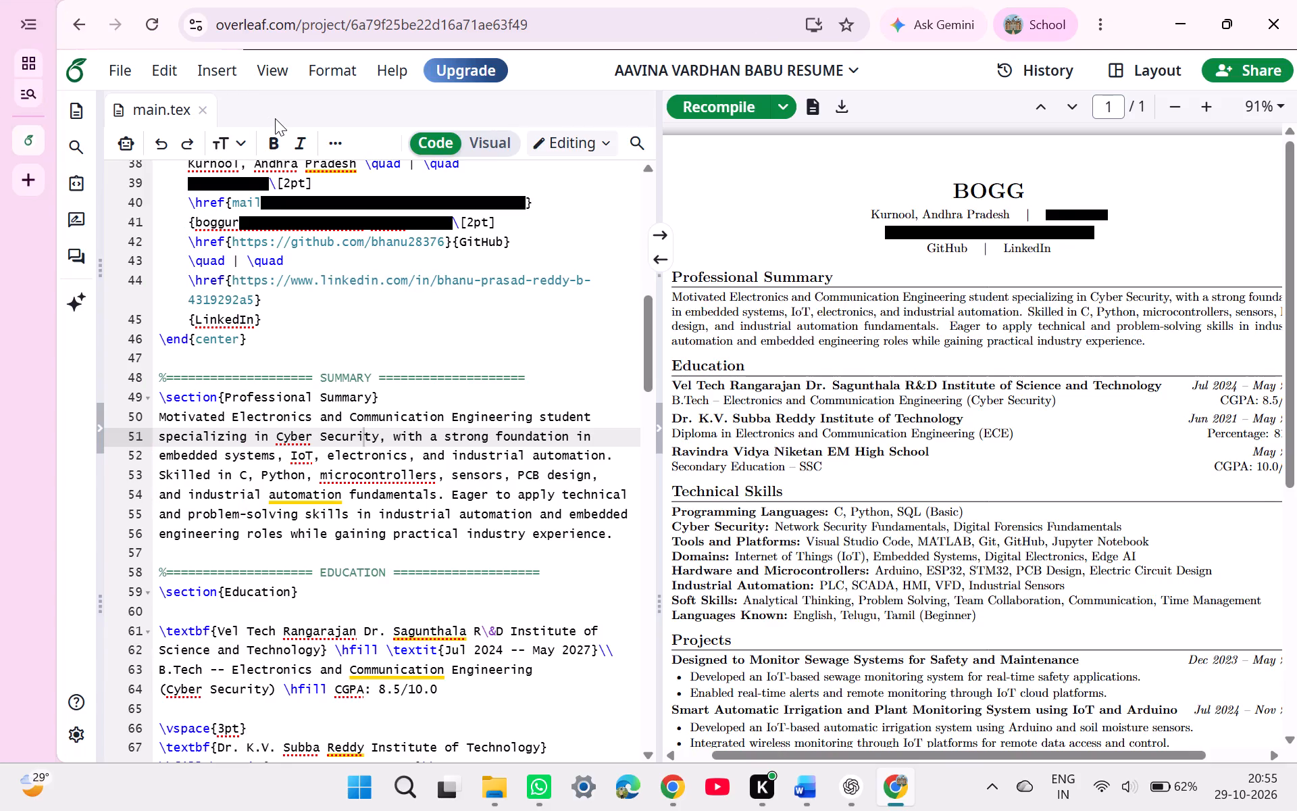
Turn on Auto compile for the resume project.
{"action": "left_click", "coordinate": [784, 108]}
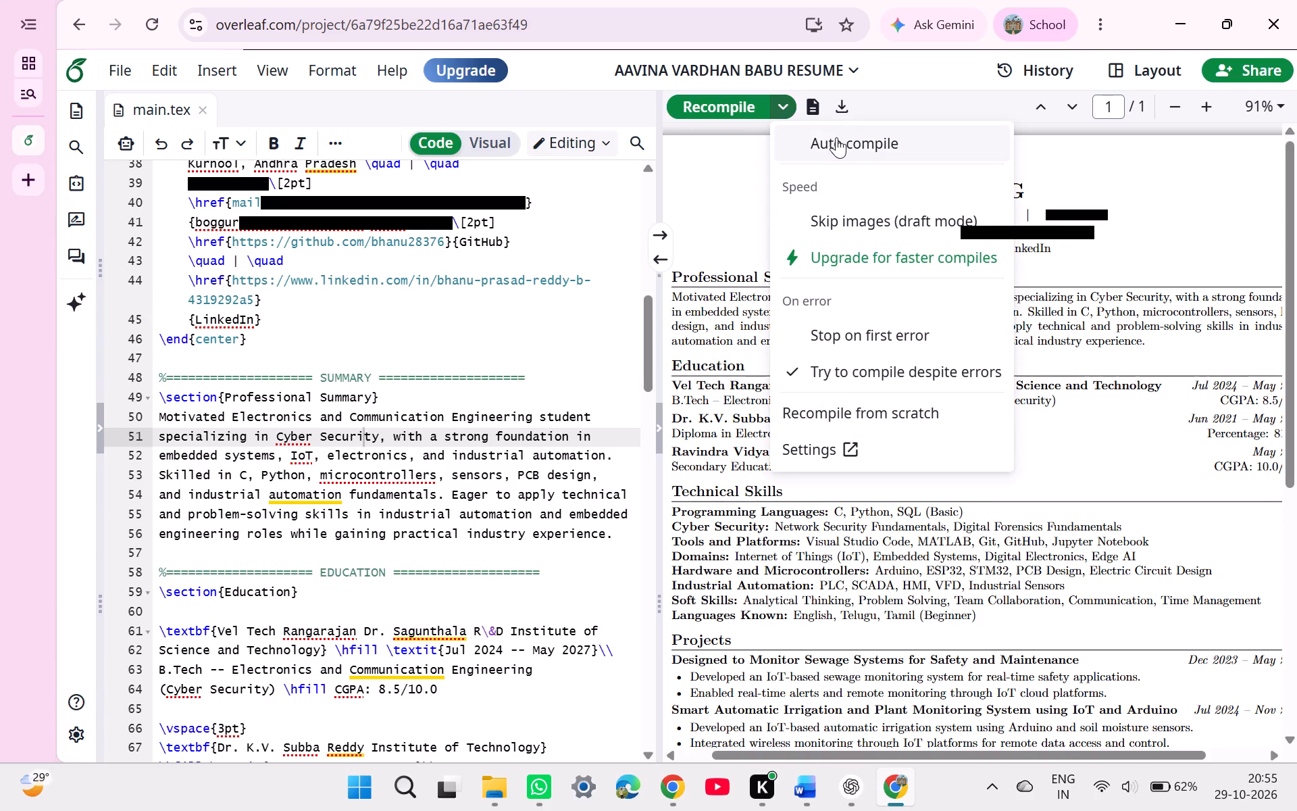
{"action": "left_click", "coordinate": [836, 137]}
Examine the full LaTeX source of main.tex and the compiled resume page at different magnifications.
{"action": "scroll", "coordinate": [444, 255], "scroll_direction": "up", "scroll_amount": 9}
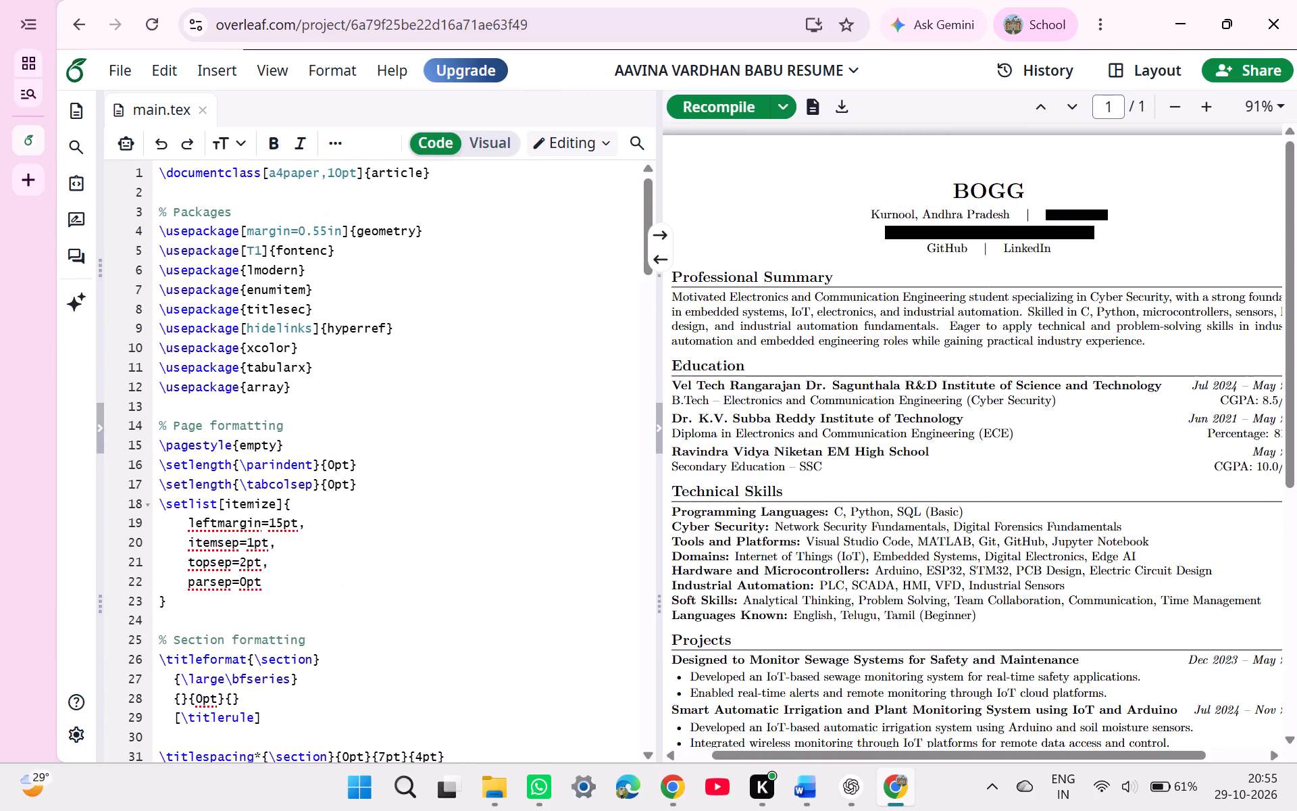
{"action": "scroll", "coordinate": [444, 255], "scroll_direction": "up", "scroll_amount": 7}
{"action": "scroll", "coordinate": [444, 255], "scroll_direction": "down", "scroll_amount": 10}
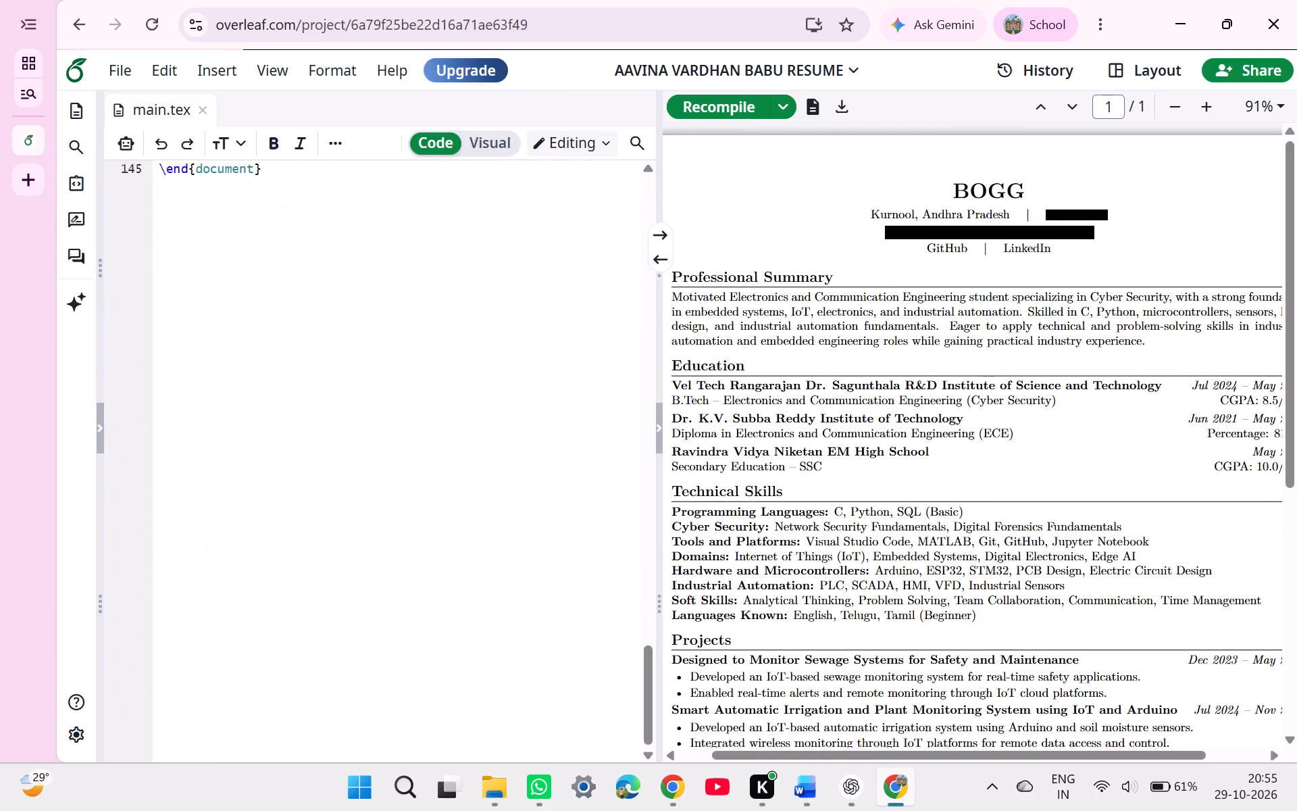
{"action": "scroll", "coordinate": [444, 255], "scroll_direction": "up", "scroll_amount": 11}
{"action": "scroll", "coordinate": [444, 255], "scroll_direction": "up", "scroll_amount": 10}
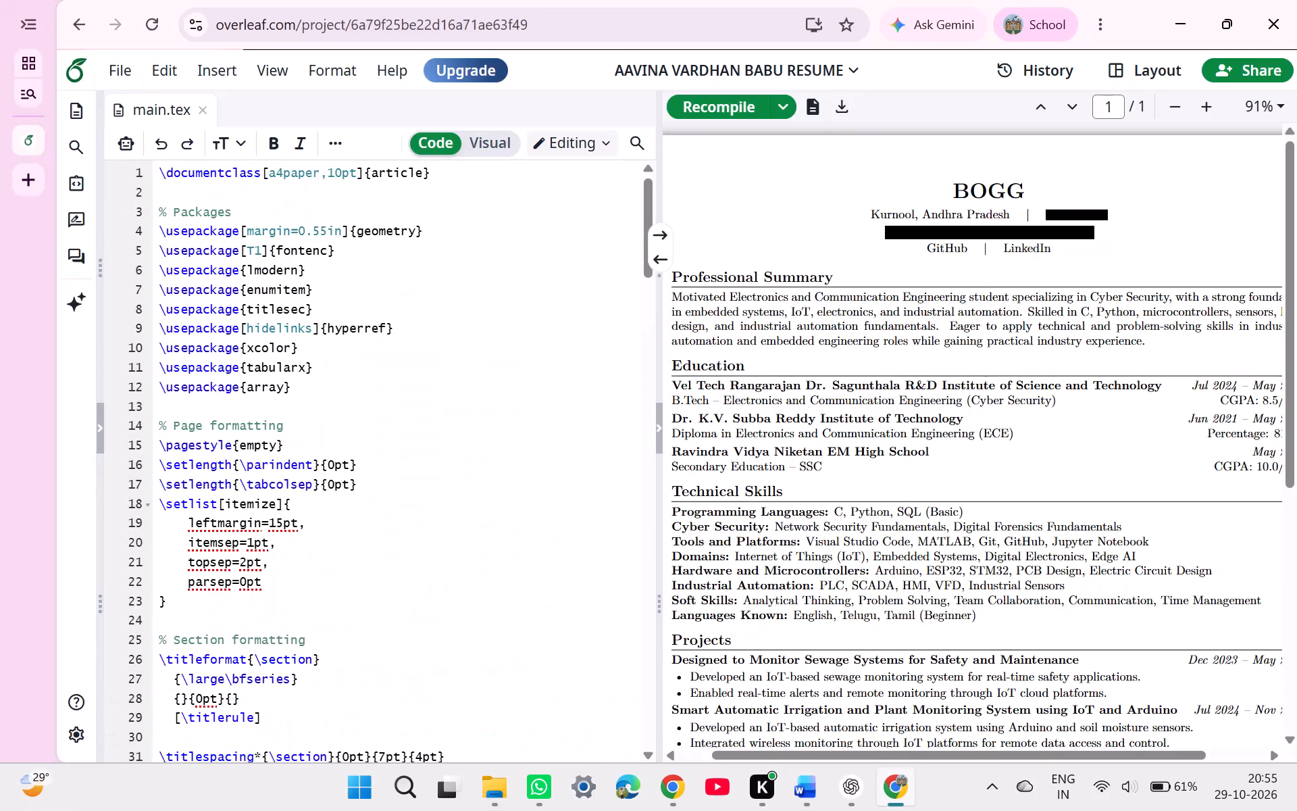
{"action": "scroll", "coordinate": [353, 539], "scroll_direction": "down", "scroll_amount": 7}
{"action": "scroll", "coordinate": [353, 539], "scroll_direction": "up", "scroll_amount": 19}
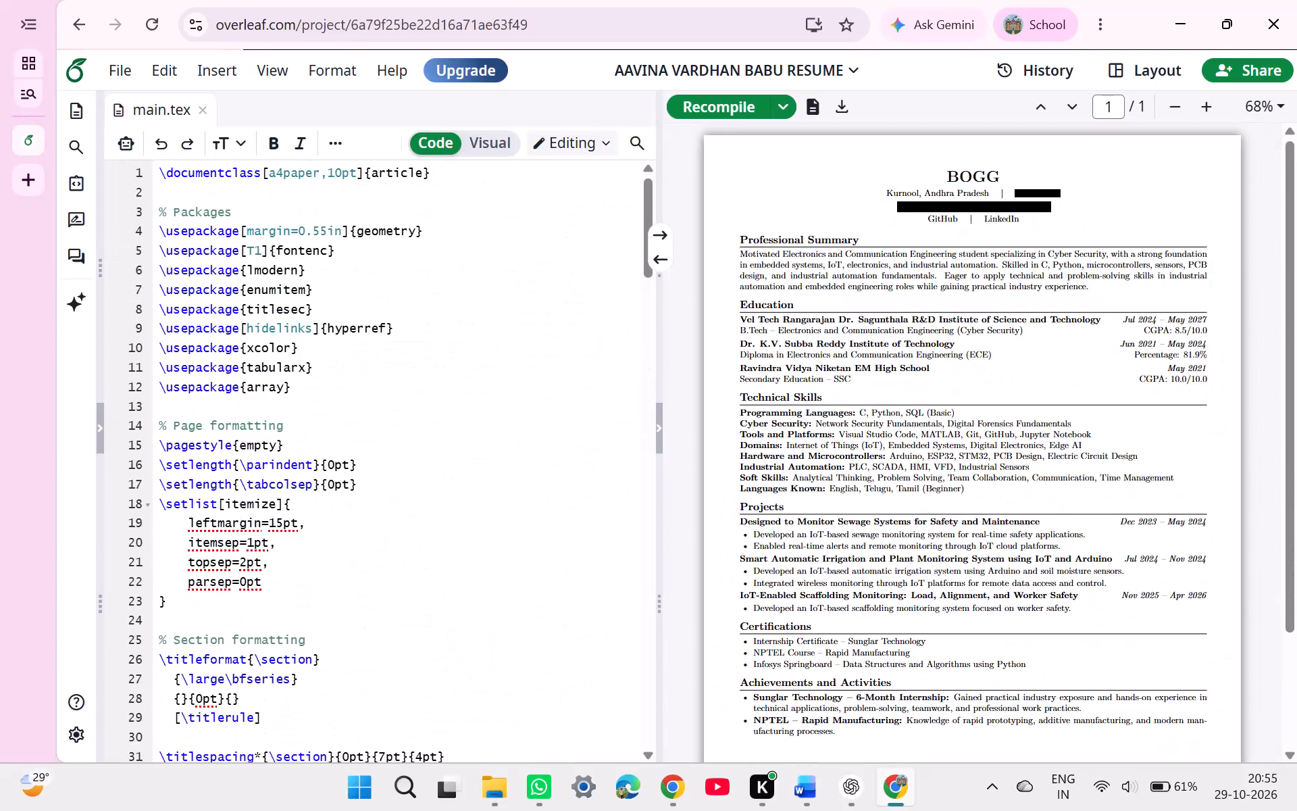
{"action": "scroll", "coordinate": [842, 349], "scroll_direction": "right", "scroll_amount": 1}
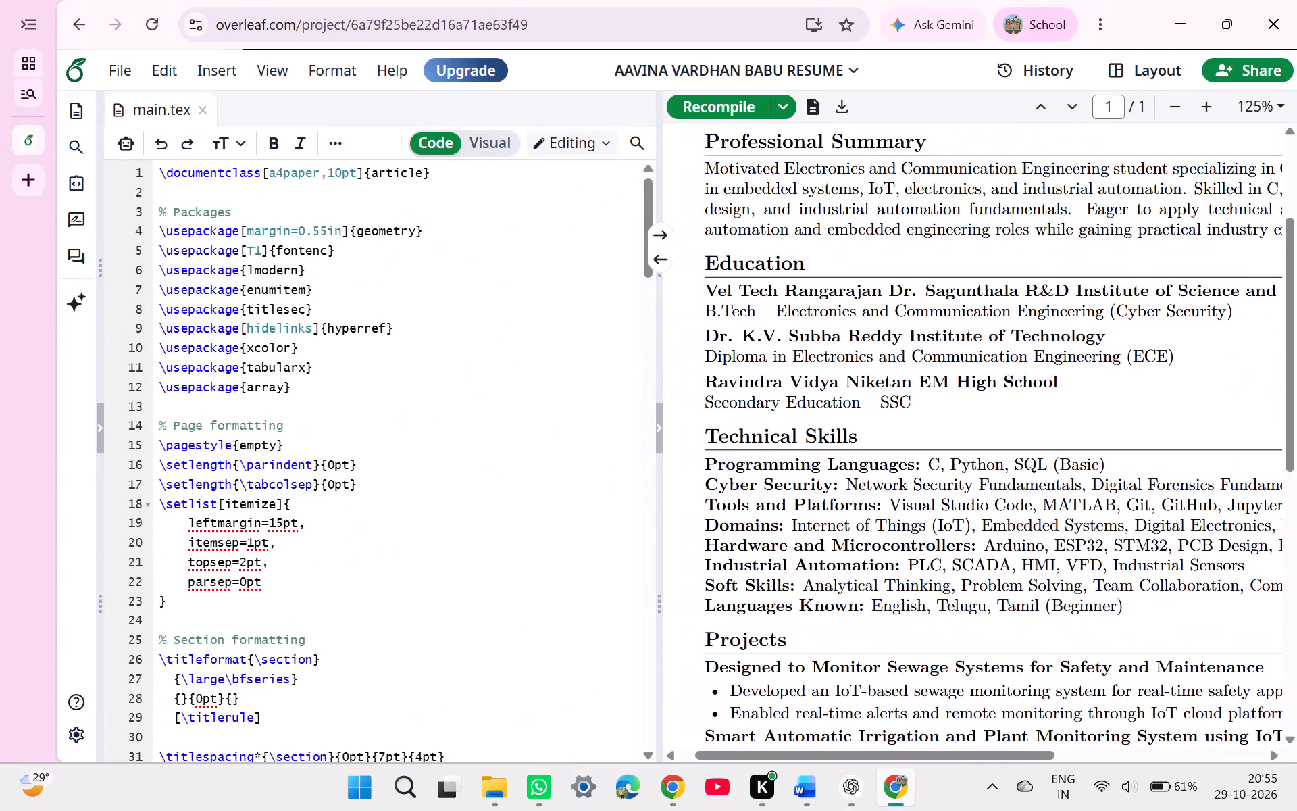
{"action": "scroll", "coordinate": [842, 349], "scroll_direction": "left", "scroll_amount": 1}
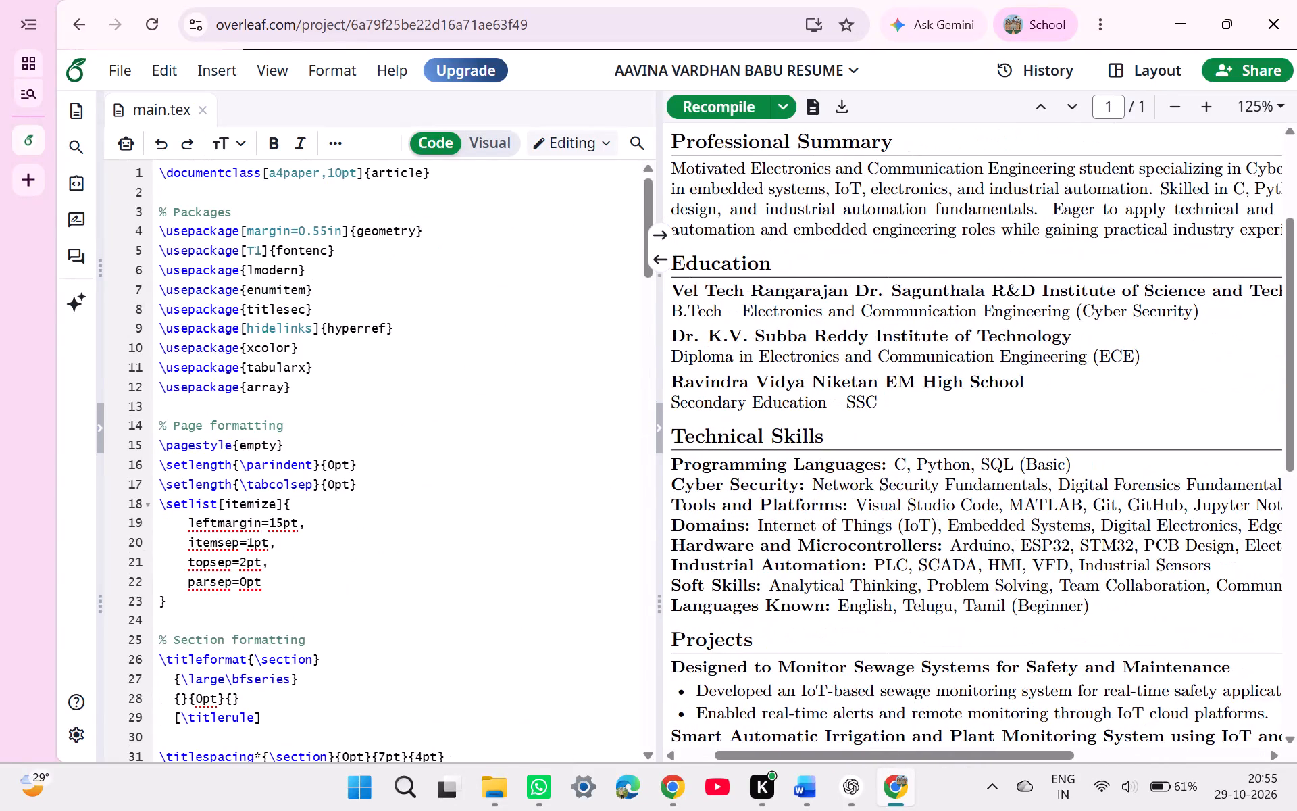
Return to the project list and reopen the most recently modified resume project.
{"action": "left_click", "coordinate": [565, 375]}
{"action": "left_click", "coordinate": [78, 40]}
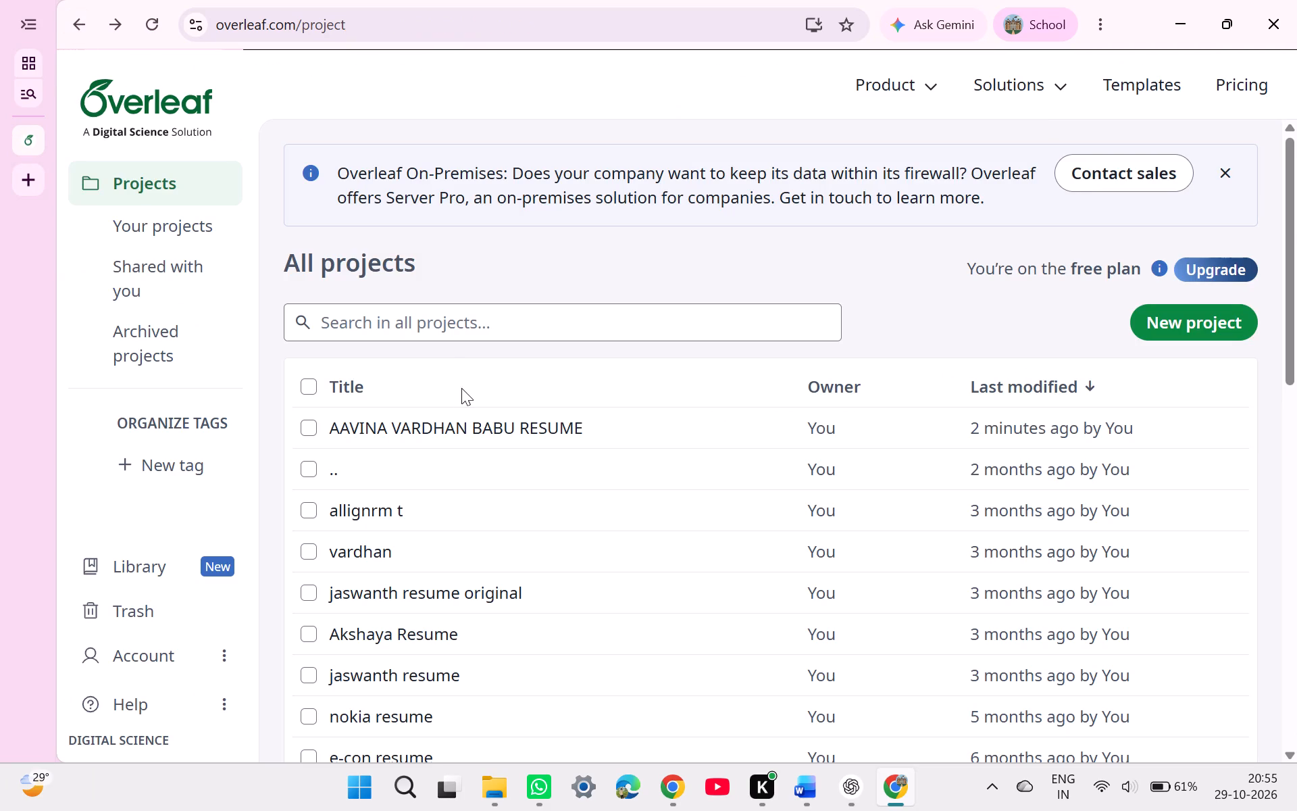
{"action": "left_click", "coordinate": [472, 418]}
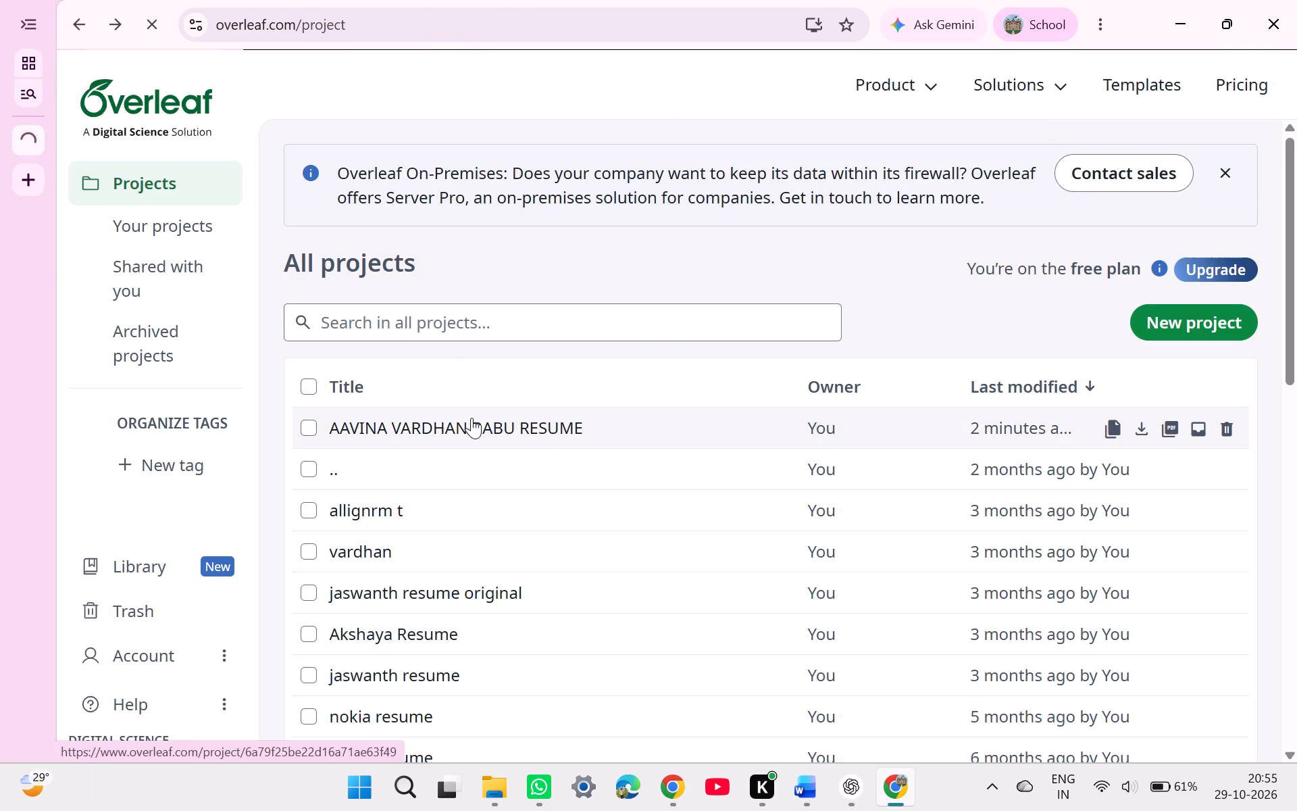
{"action": "left_click", "coordinate": [472, 418]}
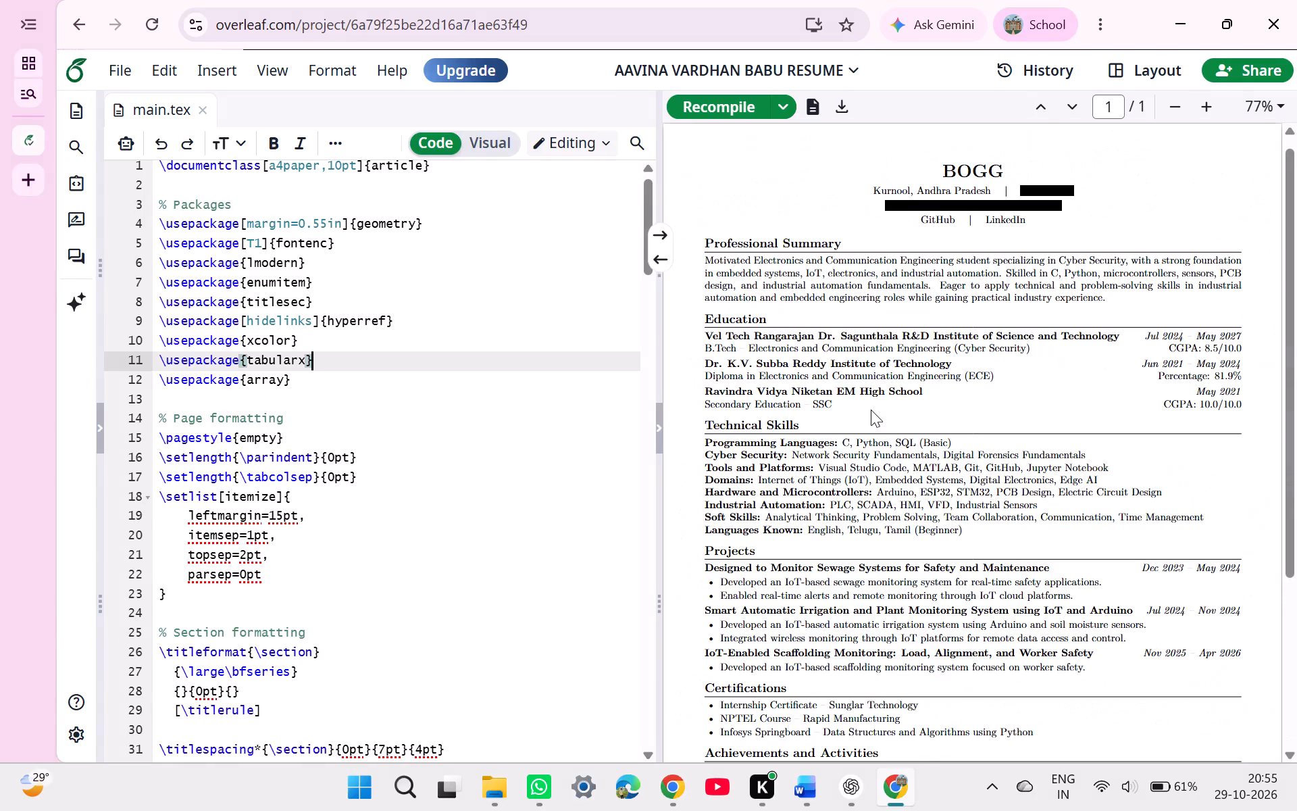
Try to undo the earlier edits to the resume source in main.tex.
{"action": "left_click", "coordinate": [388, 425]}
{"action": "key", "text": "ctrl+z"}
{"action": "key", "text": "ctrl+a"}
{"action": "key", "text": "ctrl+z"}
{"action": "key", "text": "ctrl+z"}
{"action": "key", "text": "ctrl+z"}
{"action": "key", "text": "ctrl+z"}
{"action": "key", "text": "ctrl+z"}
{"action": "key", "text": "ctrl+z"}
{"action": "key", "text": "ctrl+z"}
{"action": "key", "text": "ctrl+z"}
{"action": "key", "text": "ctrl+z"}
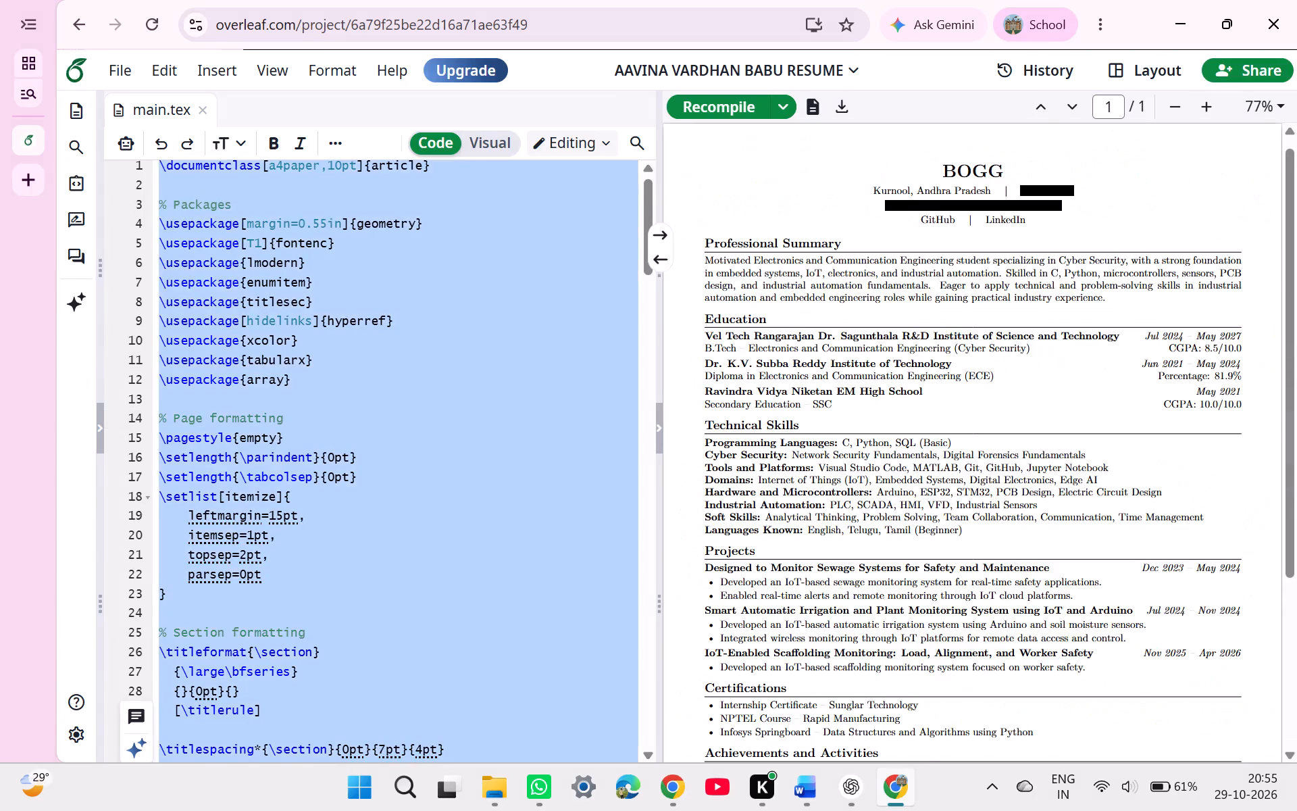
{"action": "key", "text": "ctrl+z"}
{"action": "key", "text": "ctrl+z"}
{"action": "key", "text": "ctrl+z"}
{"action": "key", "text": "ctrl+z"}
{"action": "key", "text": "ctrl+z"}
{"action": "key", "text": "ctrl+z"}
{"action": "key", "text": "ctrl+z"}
Return to the project list and open the project vardhan to view its source and compiled resume.
{"action": "left_click", "coordinate": [77, 34]}
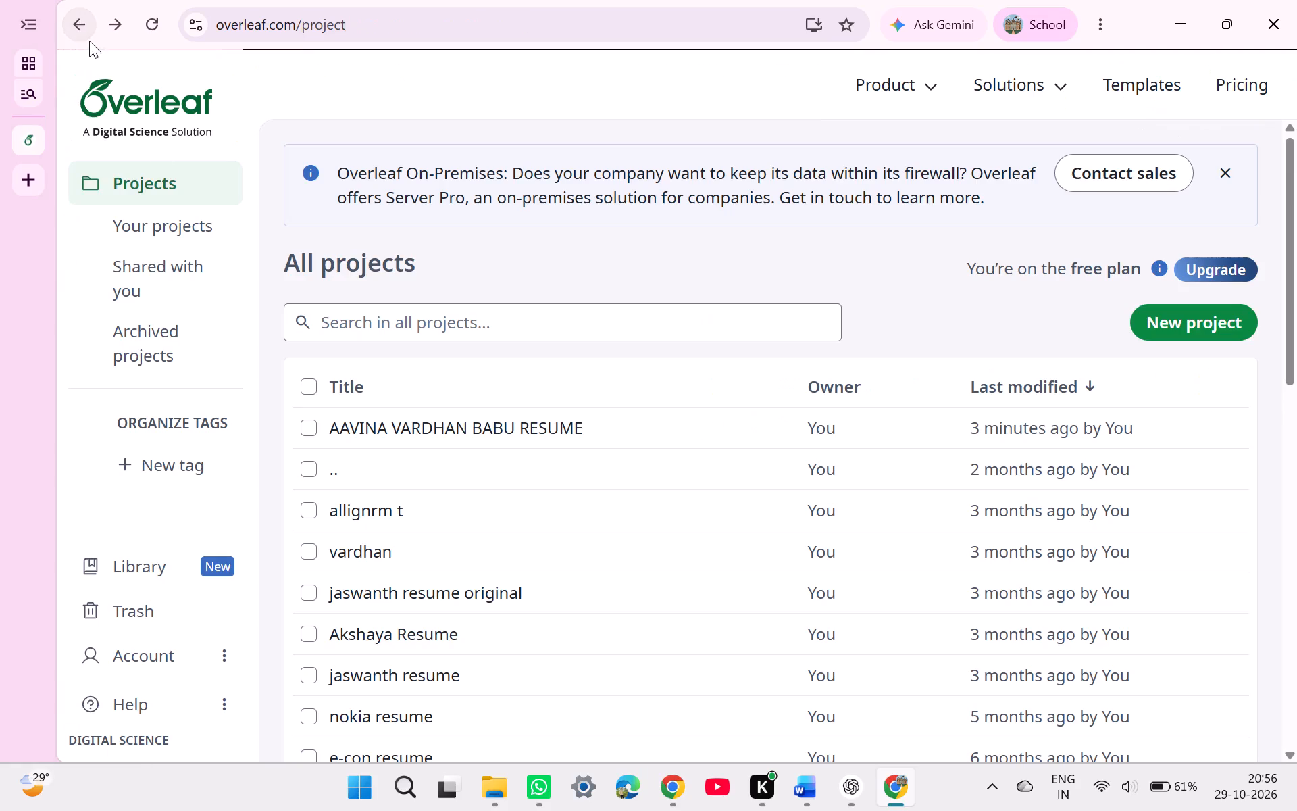
{"action": "double_click", "coordinate": [455, 542]}
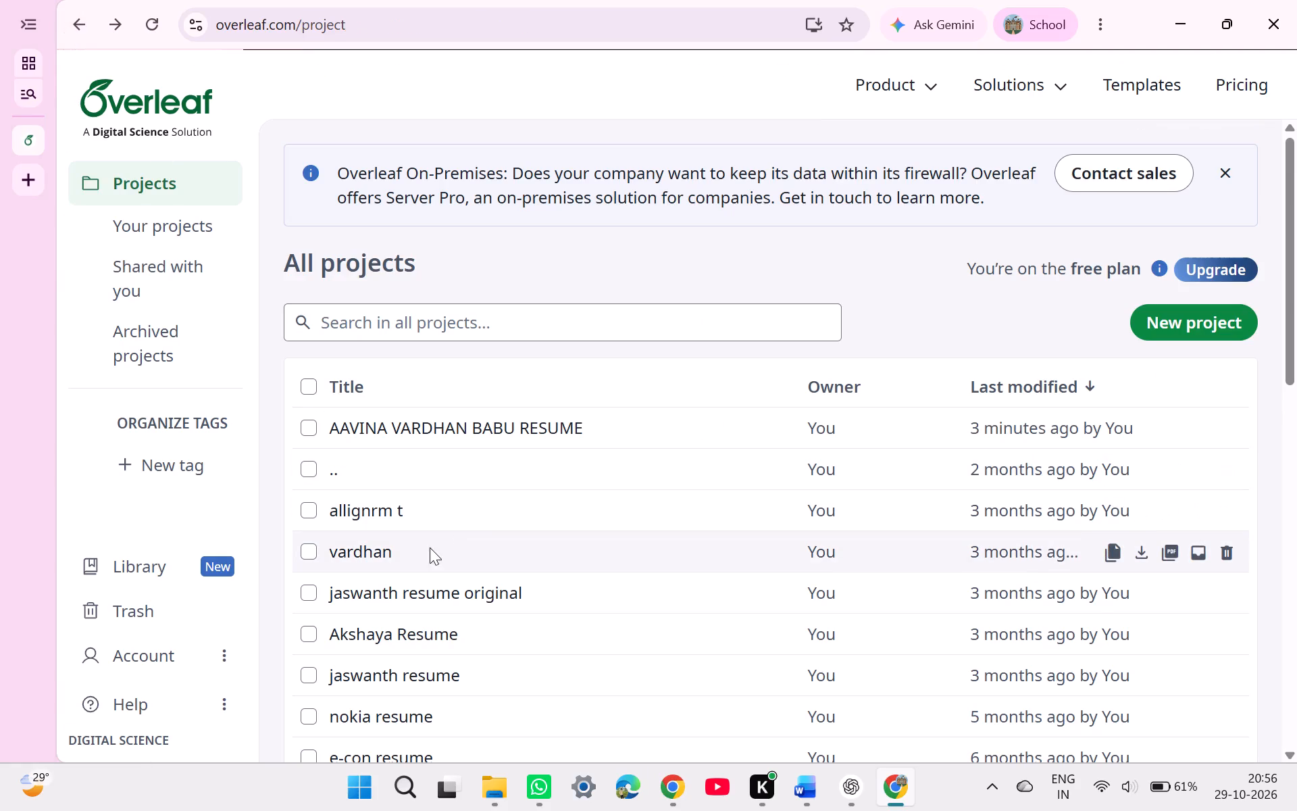
{"action": "left_click", "coordinate": [382, 556]}
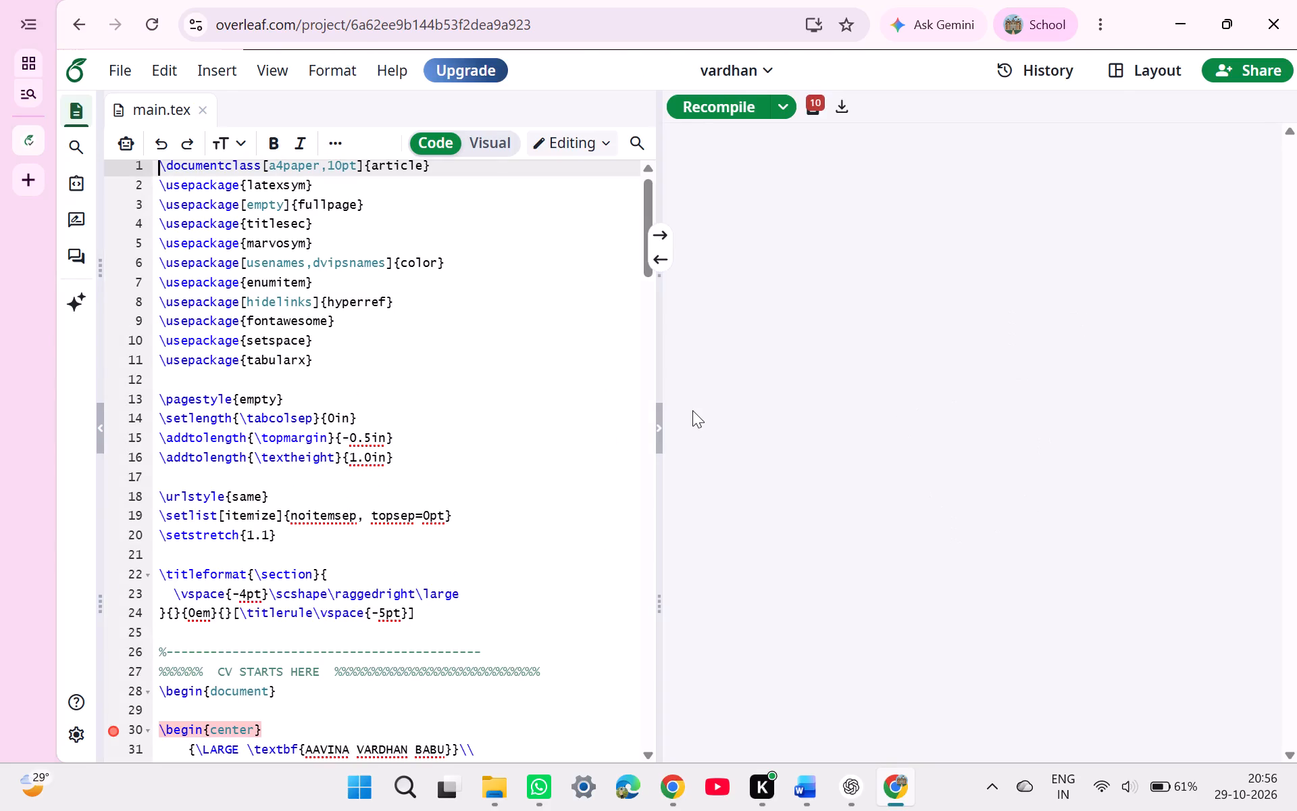
{"action": "scroll", "coordinate": [946, 445], "scroll_direction": "up", "scroll_amount": 1}
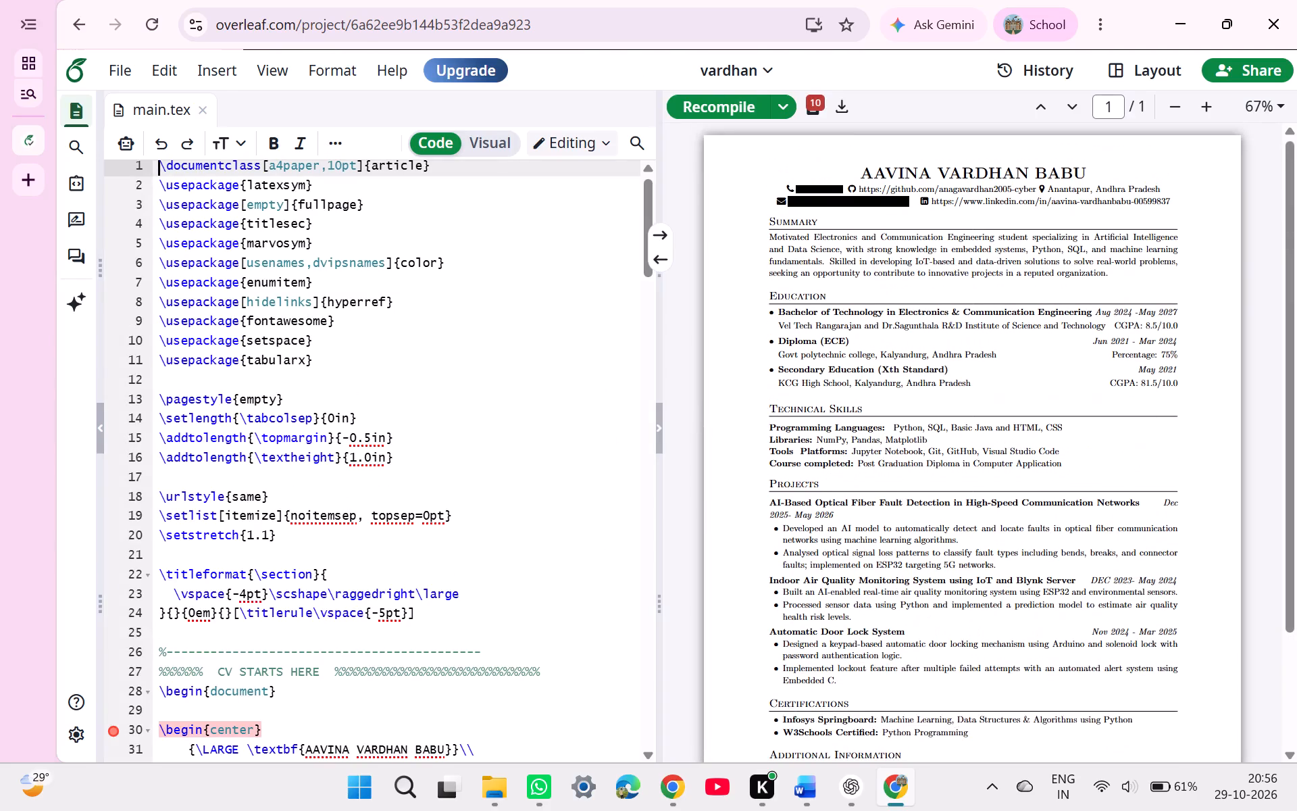
{"action": "scroll", "coordinate": [946, 445], "scroll_direction": "up", "scroll_amount": 1}
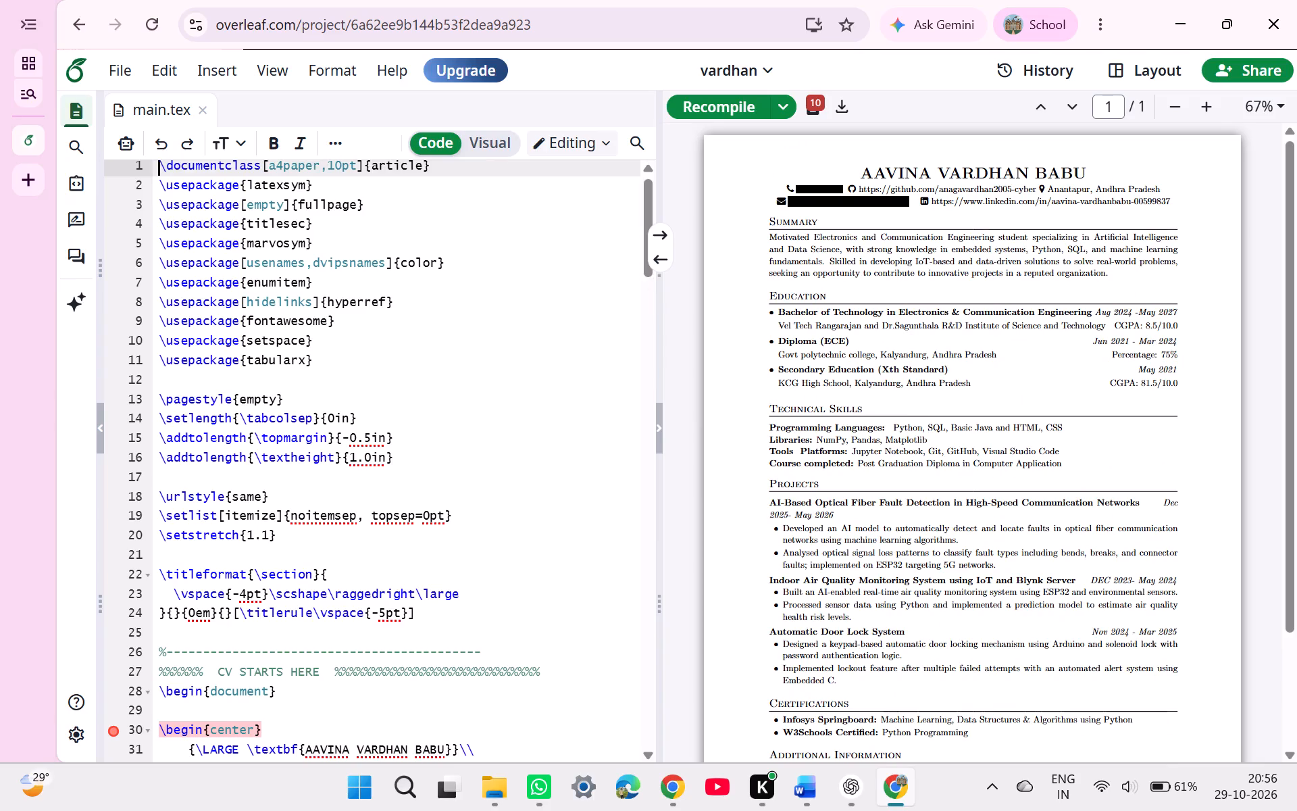
Return to the project list and reopen the most recently modified resume project.
{"action": "left_click", "coordinate": [74, 19]}
{"action": "left_click", "coordinate": [430, 428]}
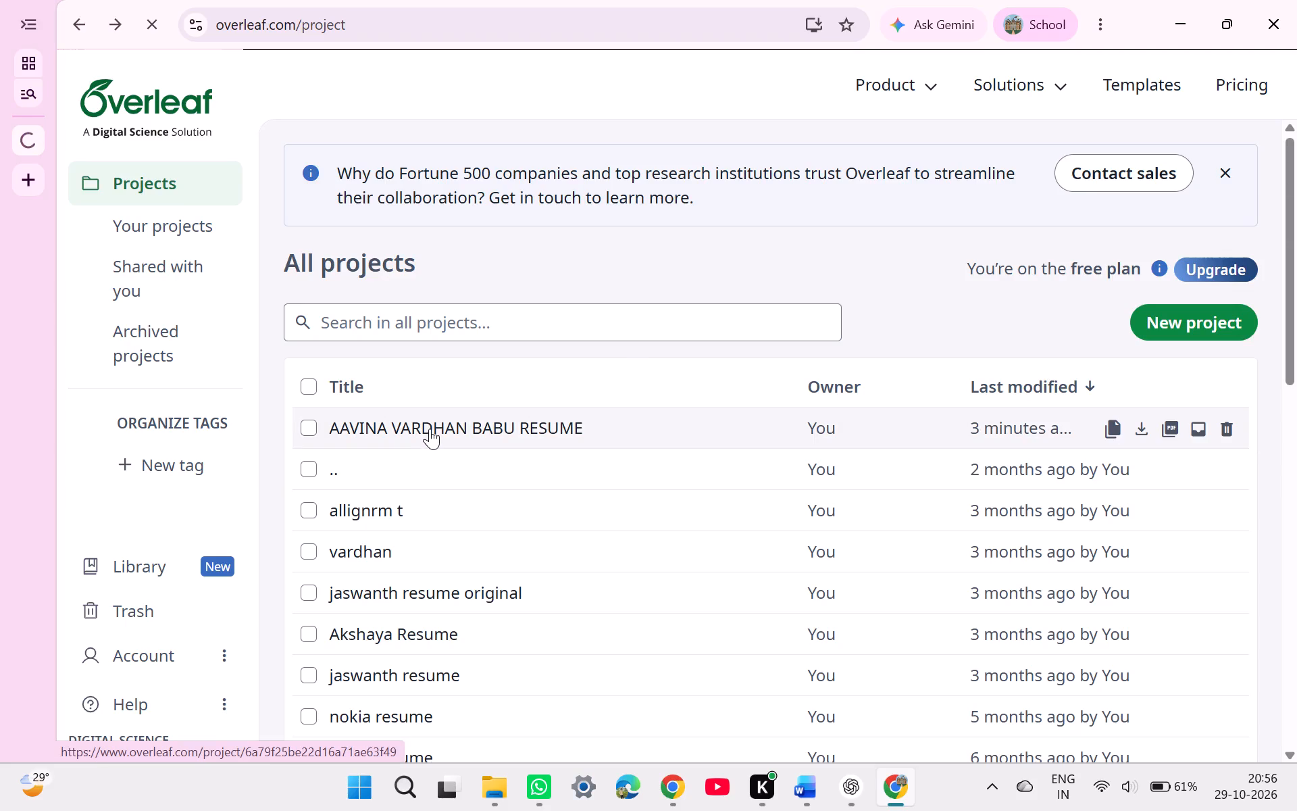
{"action": "left_click", "coordinate": [430, 428]}
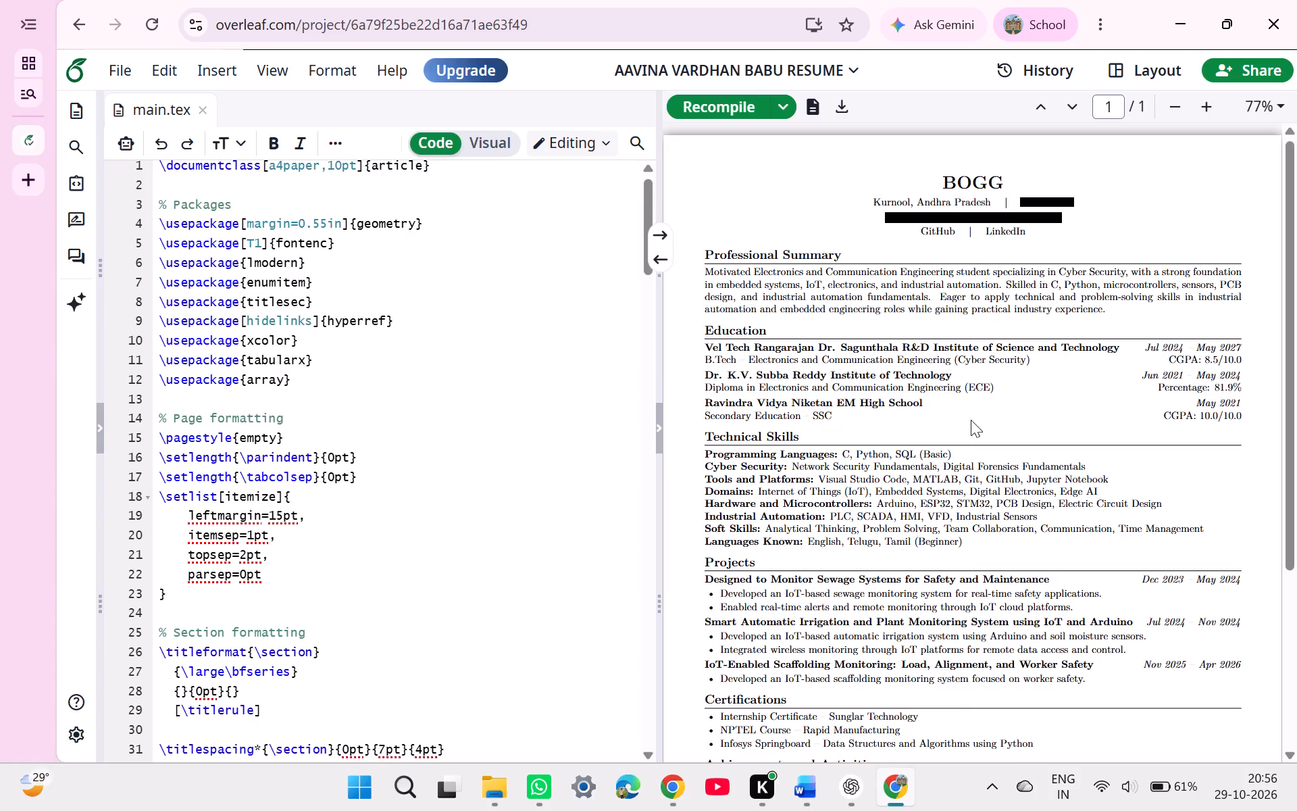
Replace the bold name in the HEADER block of main.tex with the resume owner's full name in capitals.
{"action": "scroll", "coordinate": [251, 290], "scroll_direction": "up", "scroll_amount": 9}
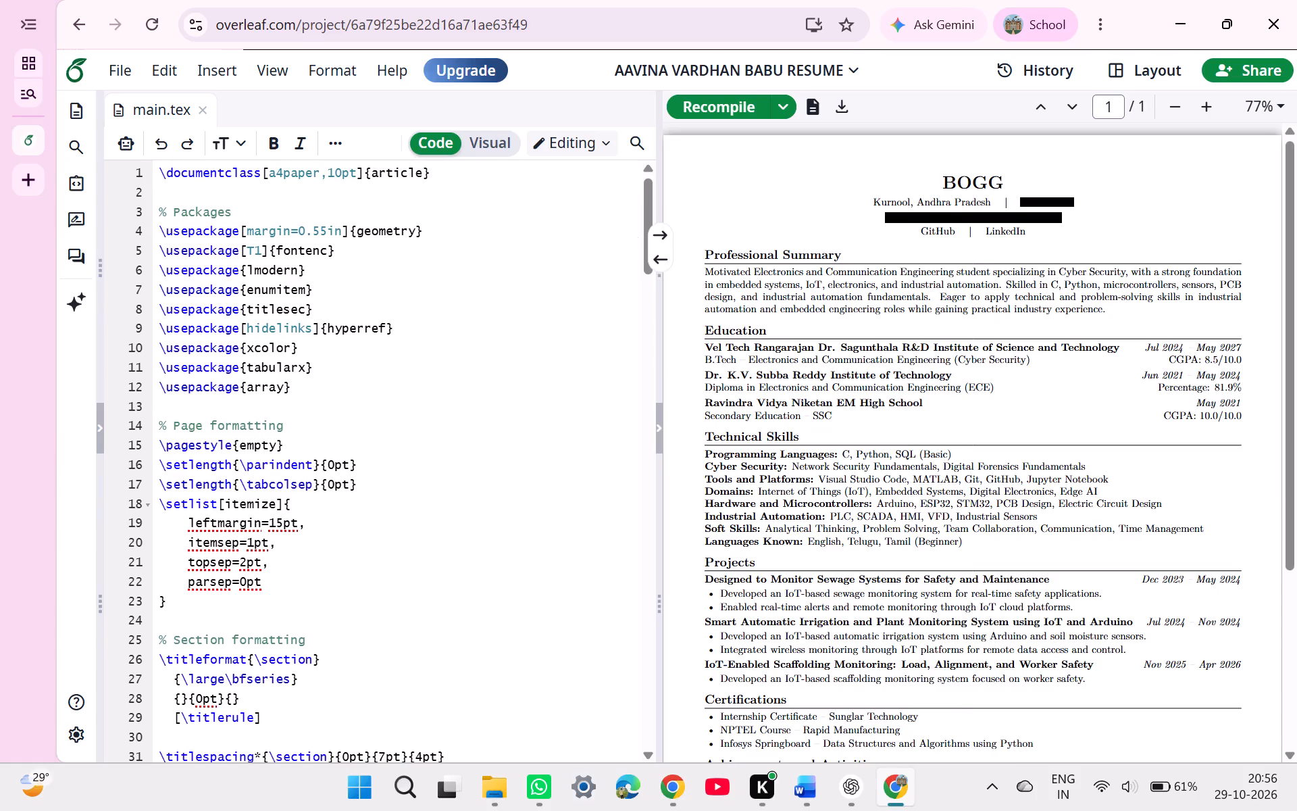
{"action": "scroll", "coordinate": [251, 290], "scroll_direction": "up", "scroll_amount": 4}
{"action": "scroll", "coordinate": [282, 343], "scroll_direction": "down", "scroll_amount": 1}
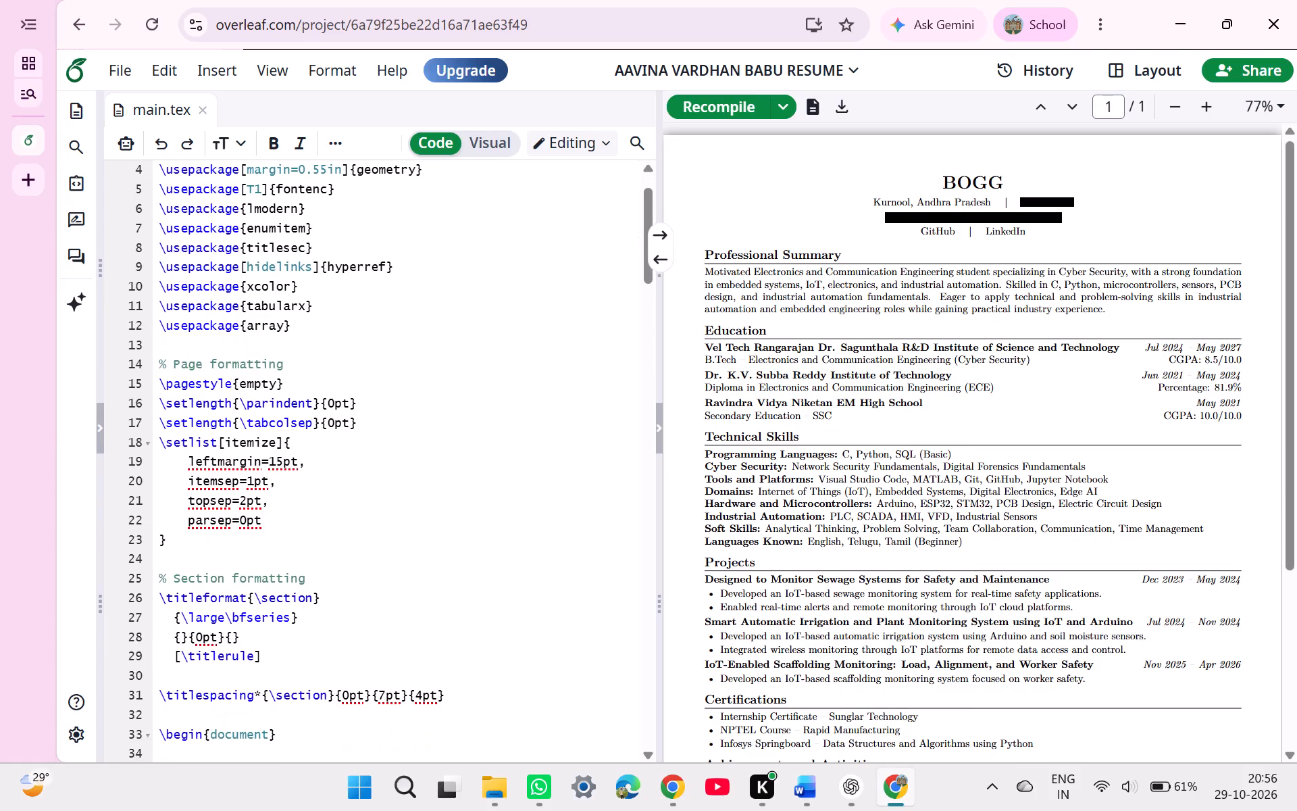
{"action": "scroll", "coordinate": [282, 343], "scroll_direction": "down", "scroll_amount": 5}
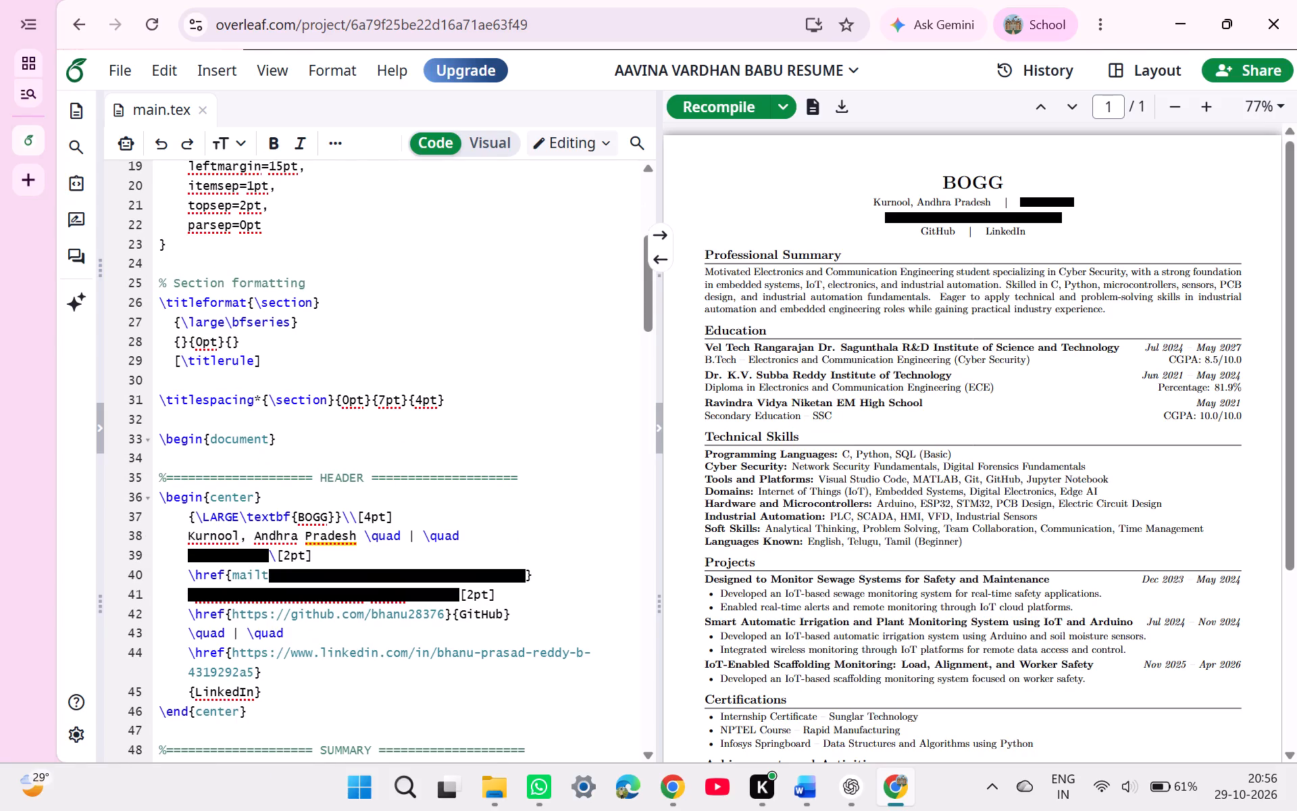
{"action": "left_click", "coordinate": [329, 514]}
{"action": "key", "text": "BackSpace"}
{"action": "key", "text": "BackSpace"}
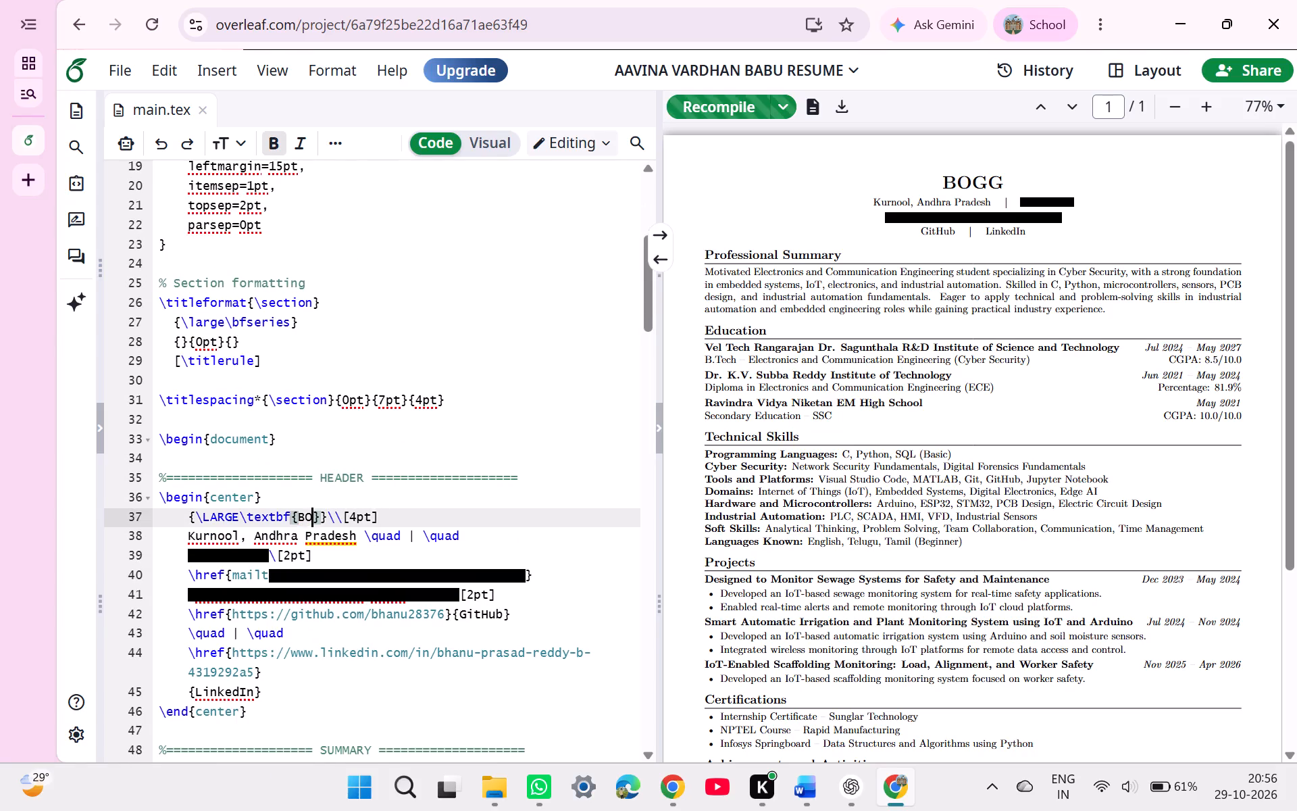
{"action": "key", "text": "BackSpace"}
{"action": "key", "text": "BackSpace"}
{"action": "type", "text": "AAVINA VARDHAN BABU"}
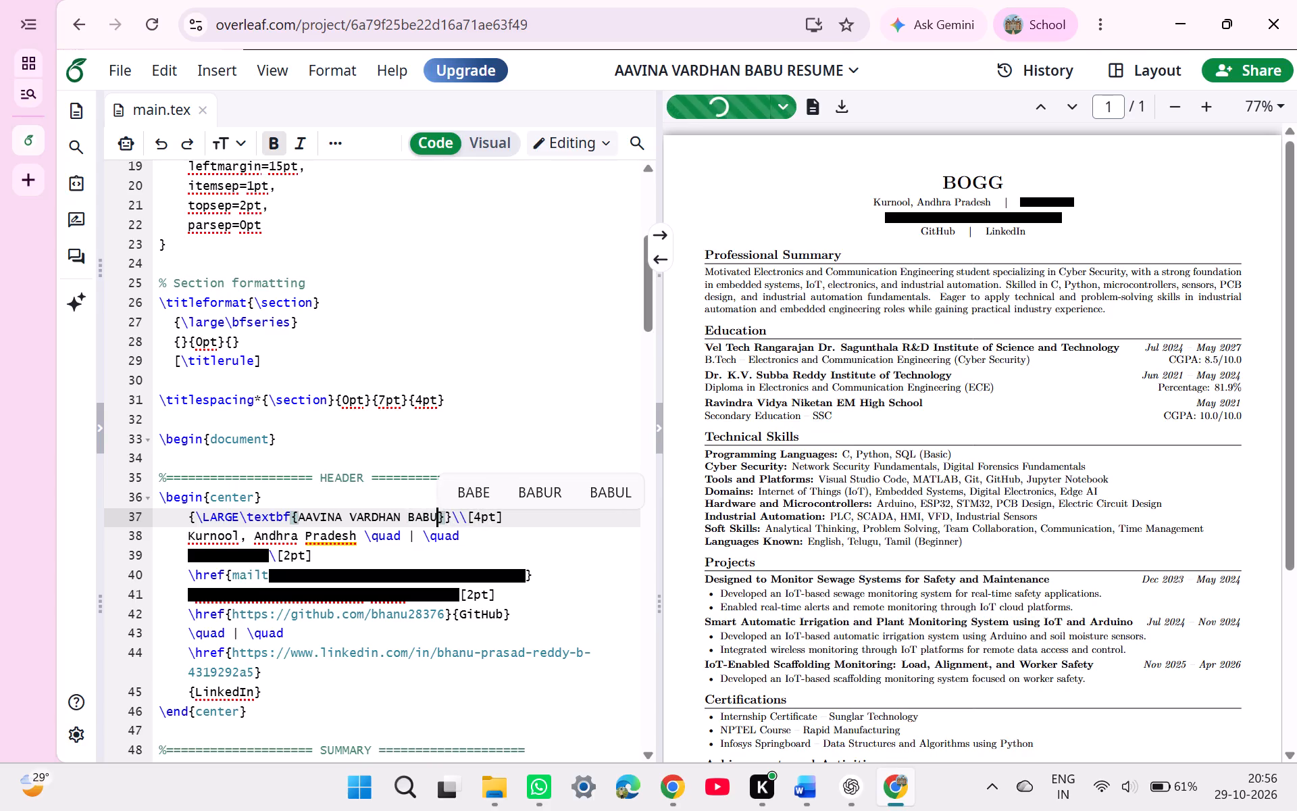
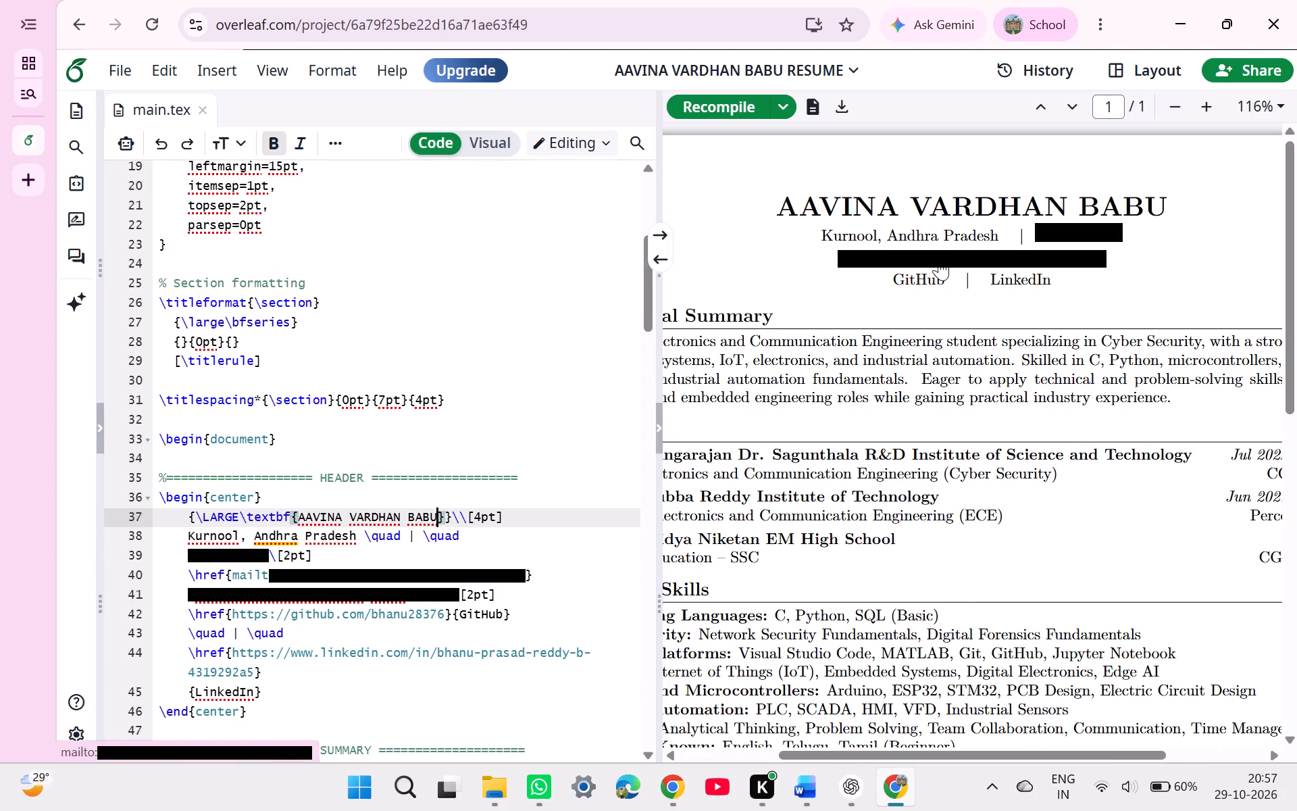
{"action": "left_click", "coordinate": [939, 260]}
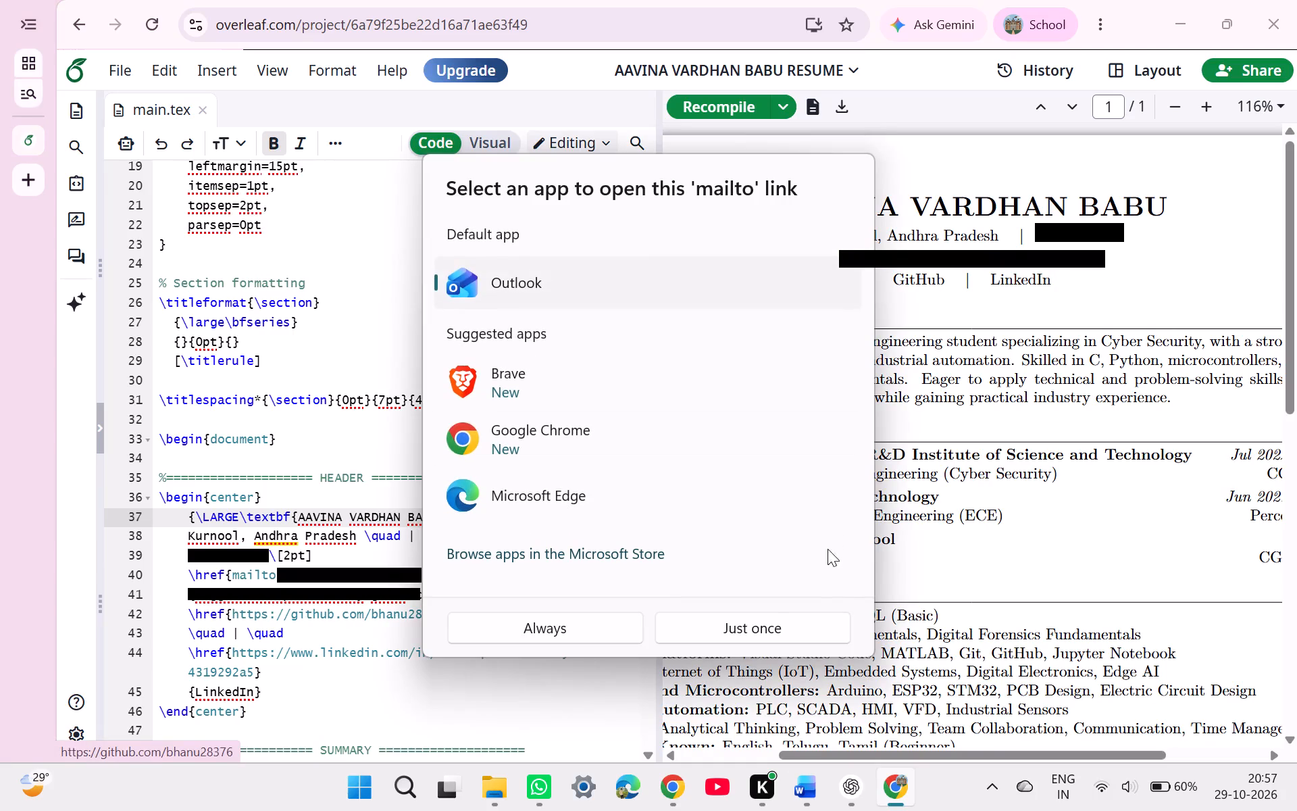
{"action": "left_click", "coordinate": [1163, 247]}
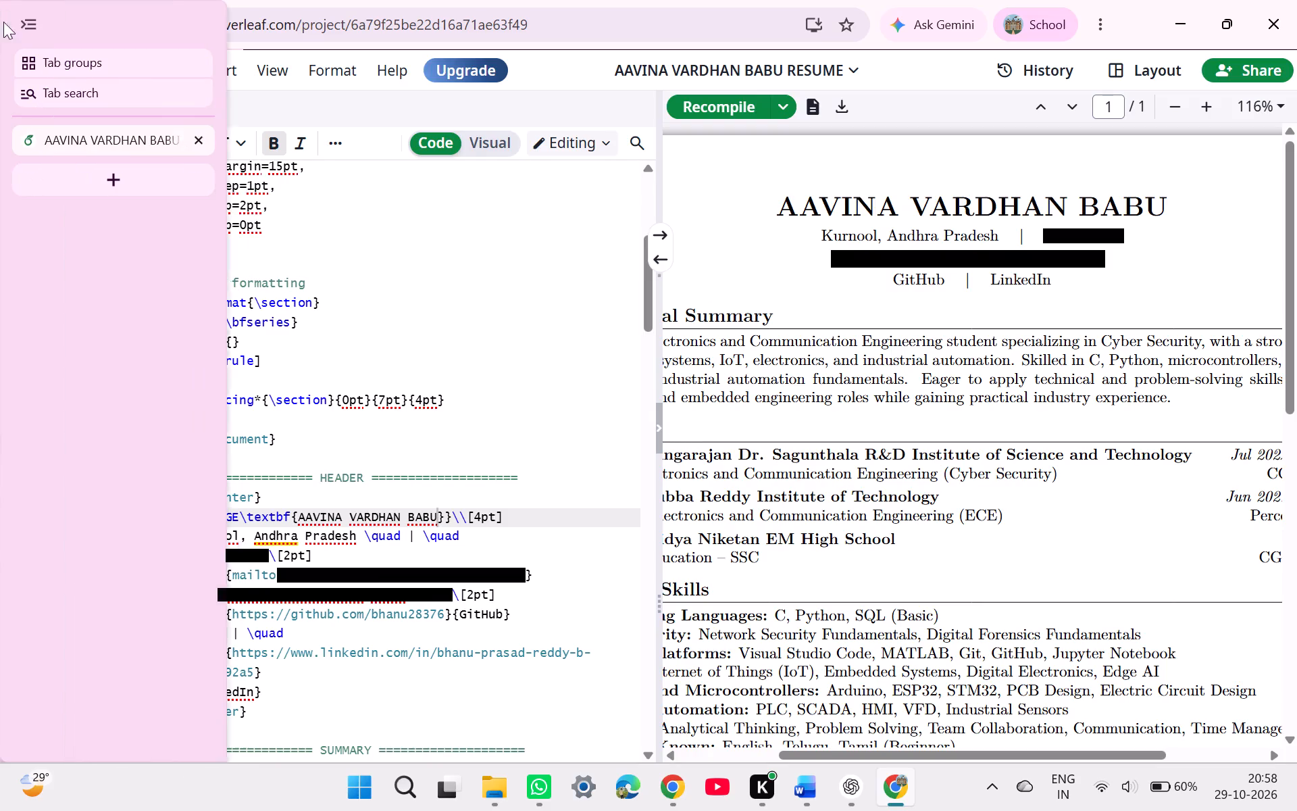
Return to the project list and open the project nokia resume at the start of its main.tex source.
{"action": "left_click", "coordinate": [86, 32]}
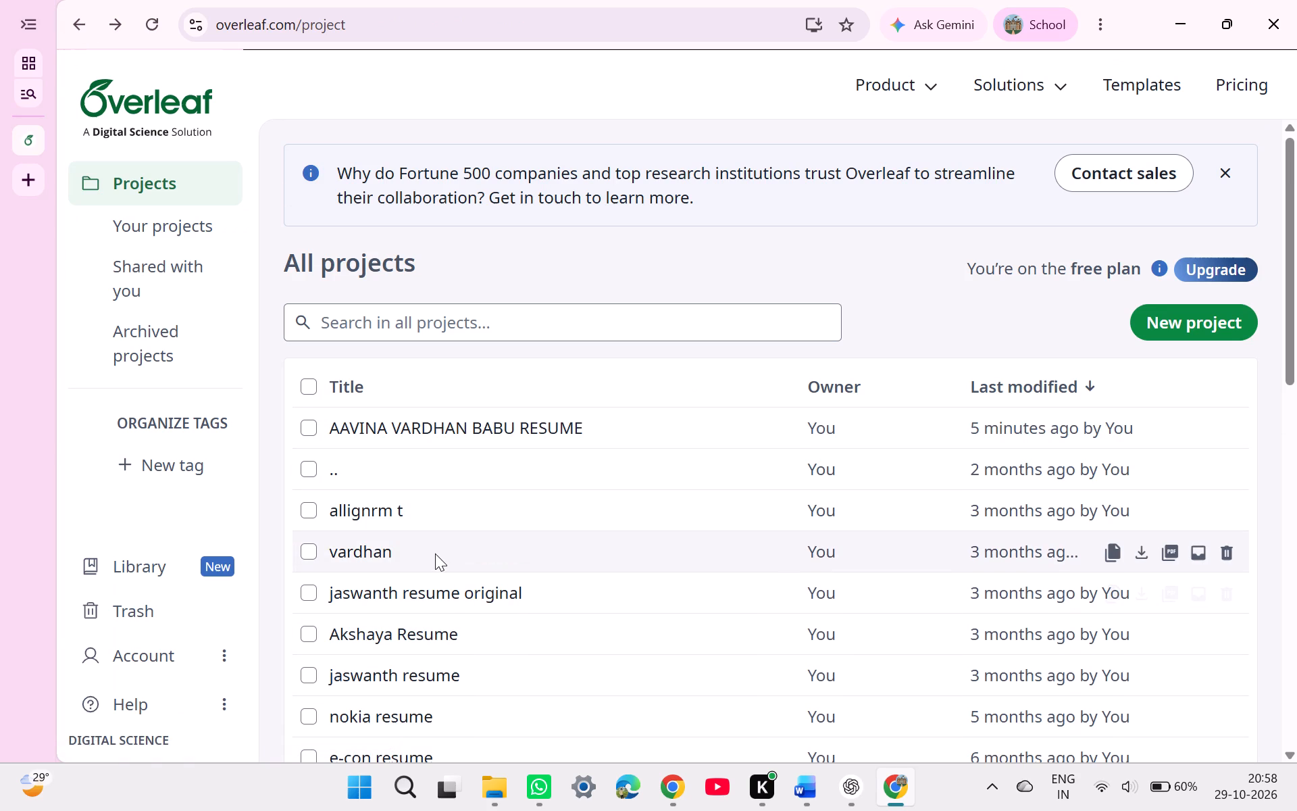
{"action": "scroll", "coordinate": [435, 554], "scroll_direction": "down", "scroll_amount": 1}
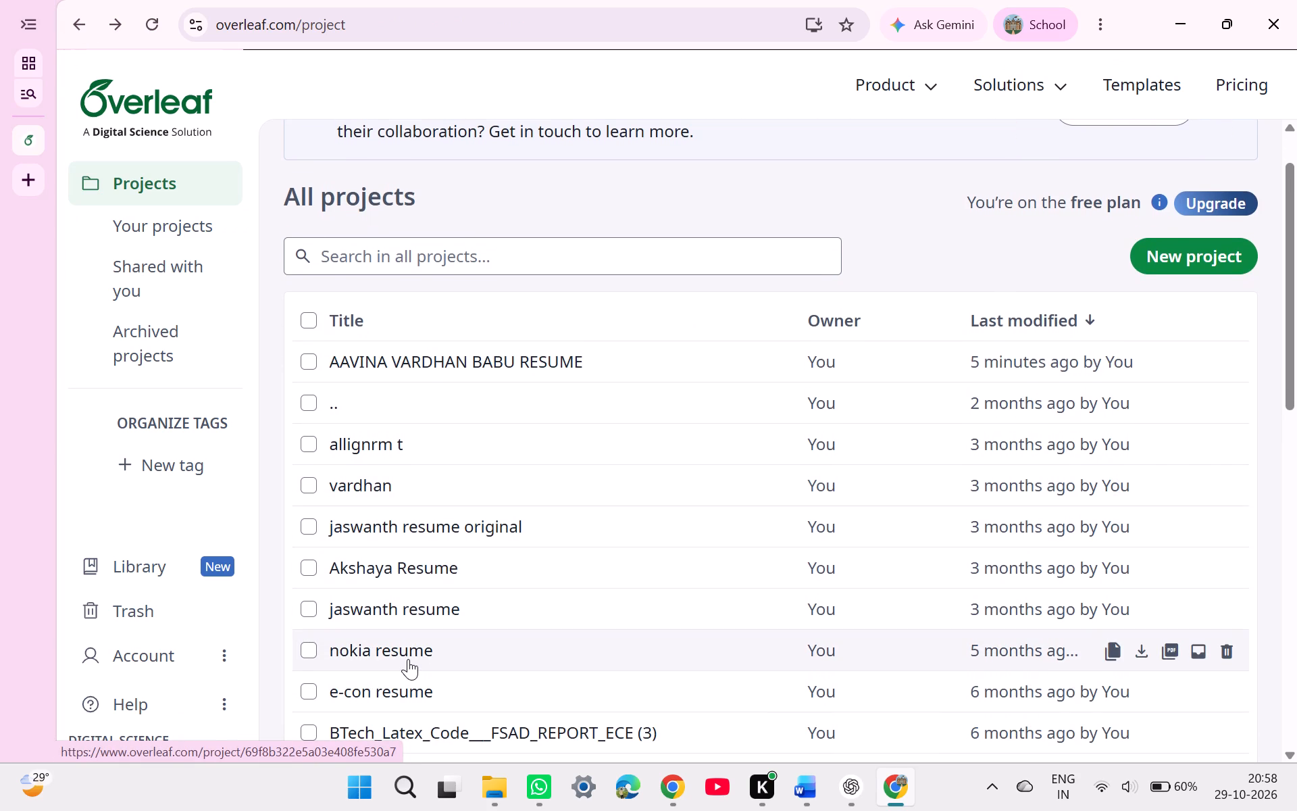
{"action": "double_click", "coordinate": [408, 659]}
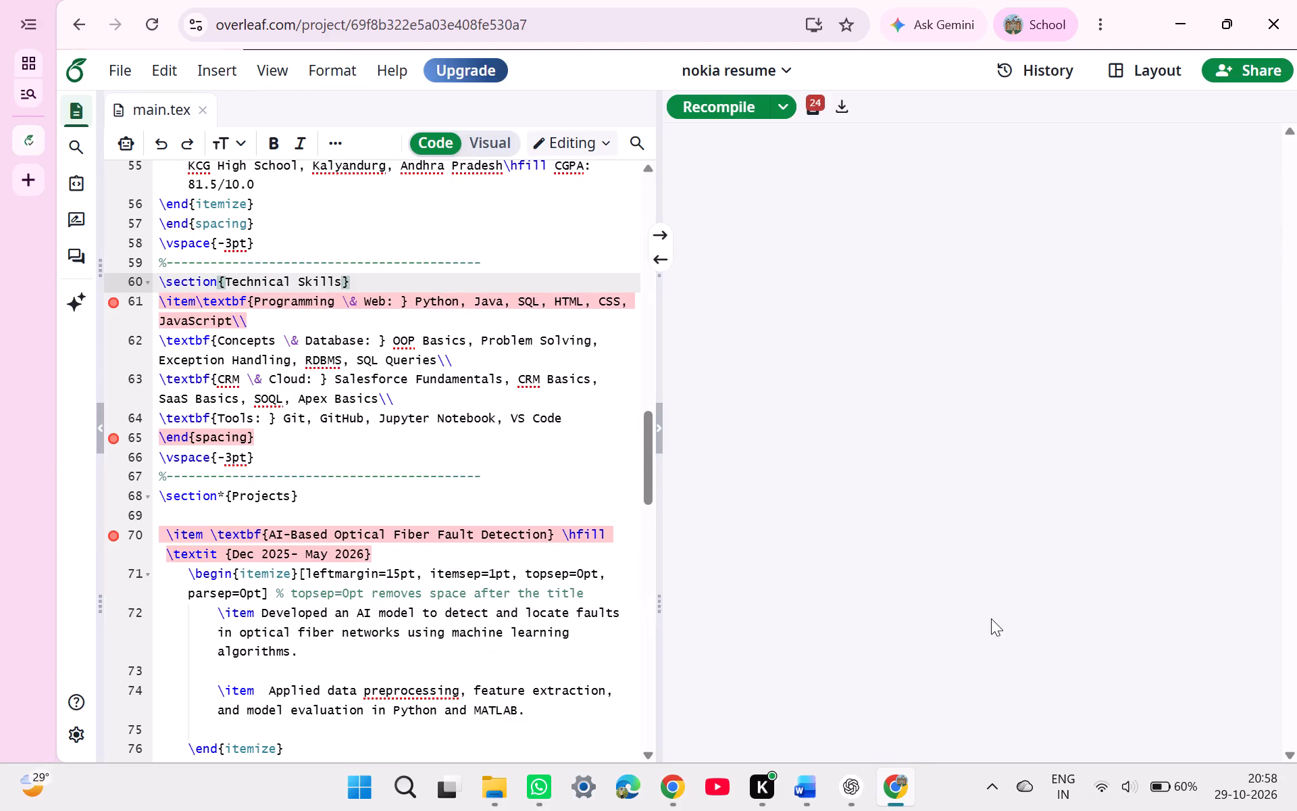
{"action": "scroll", "coordinate": [1181, 397], "scroll_direction": "up", "scroll_amount": 5}
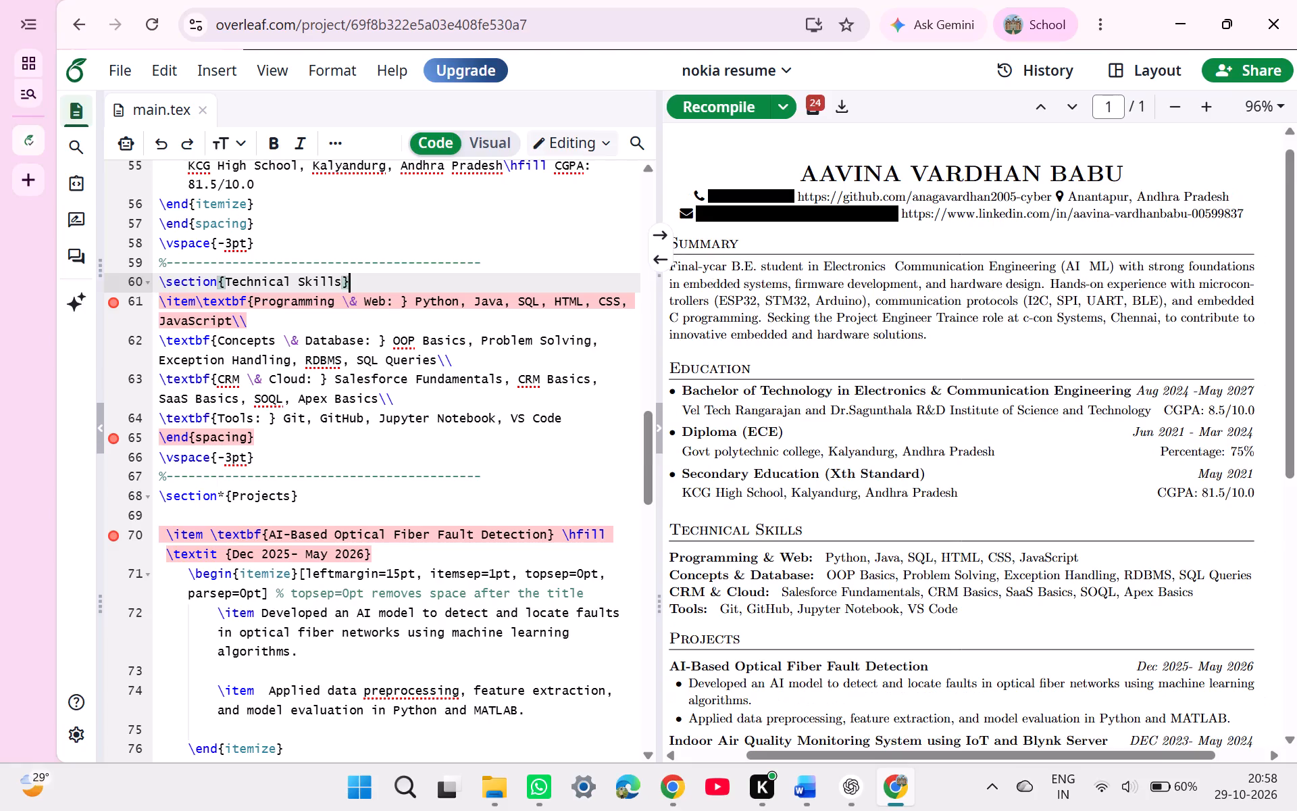
{"action": "scroll", "coordinate": [499, 289], "scroll_direction": "up", "scroll_amount": 8}
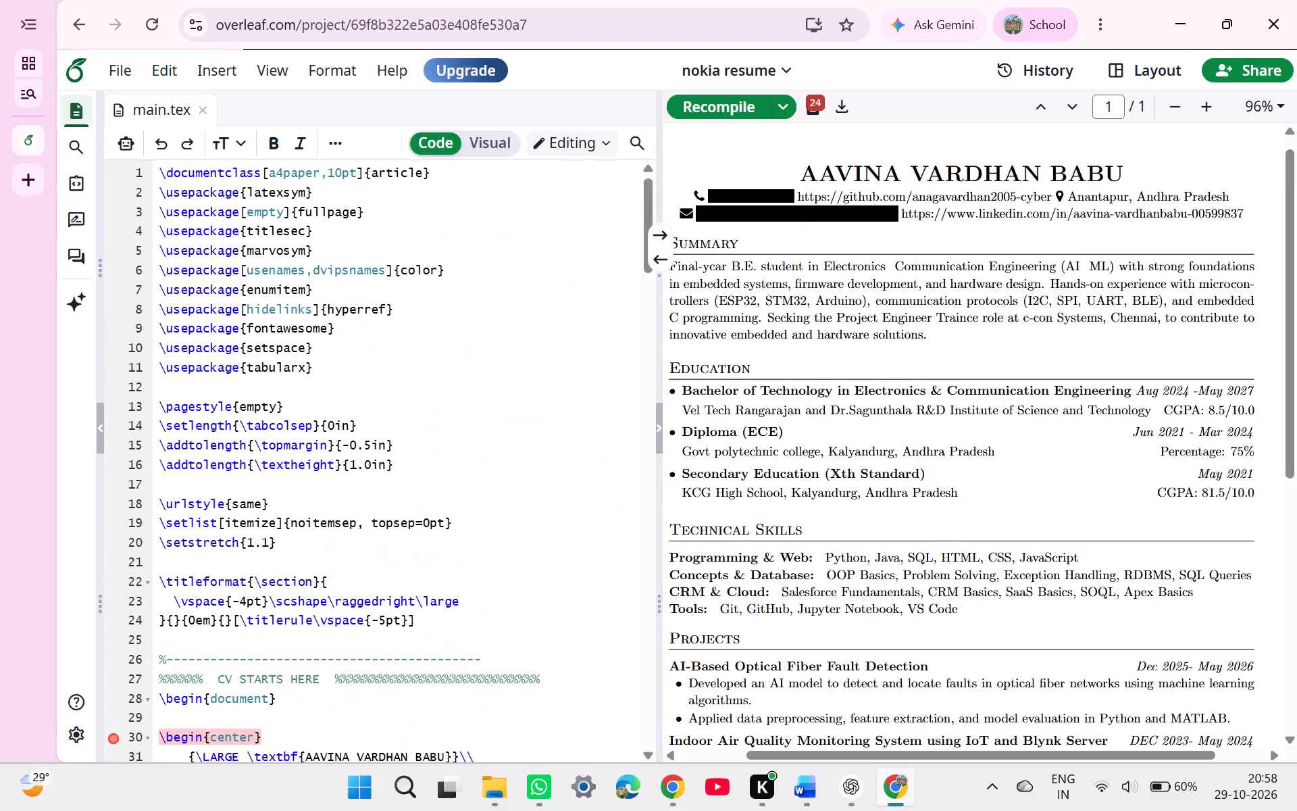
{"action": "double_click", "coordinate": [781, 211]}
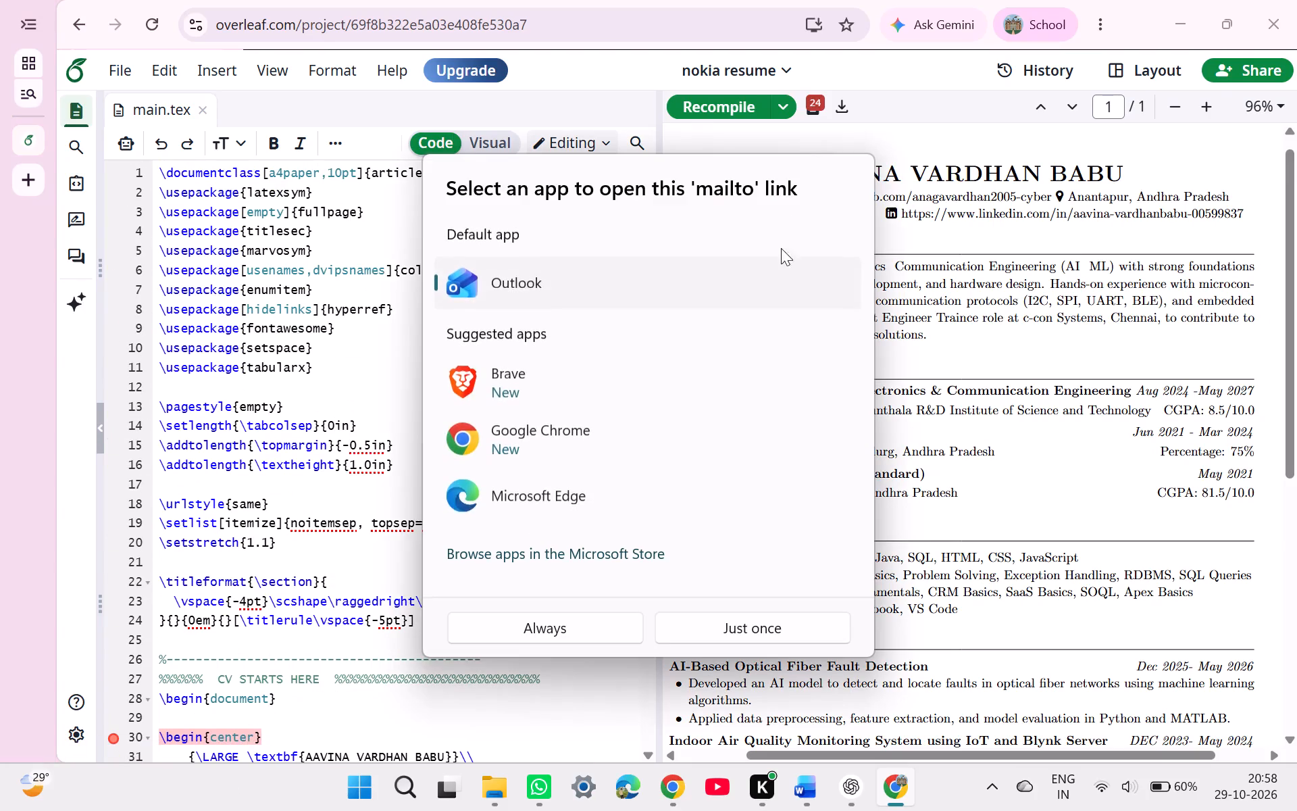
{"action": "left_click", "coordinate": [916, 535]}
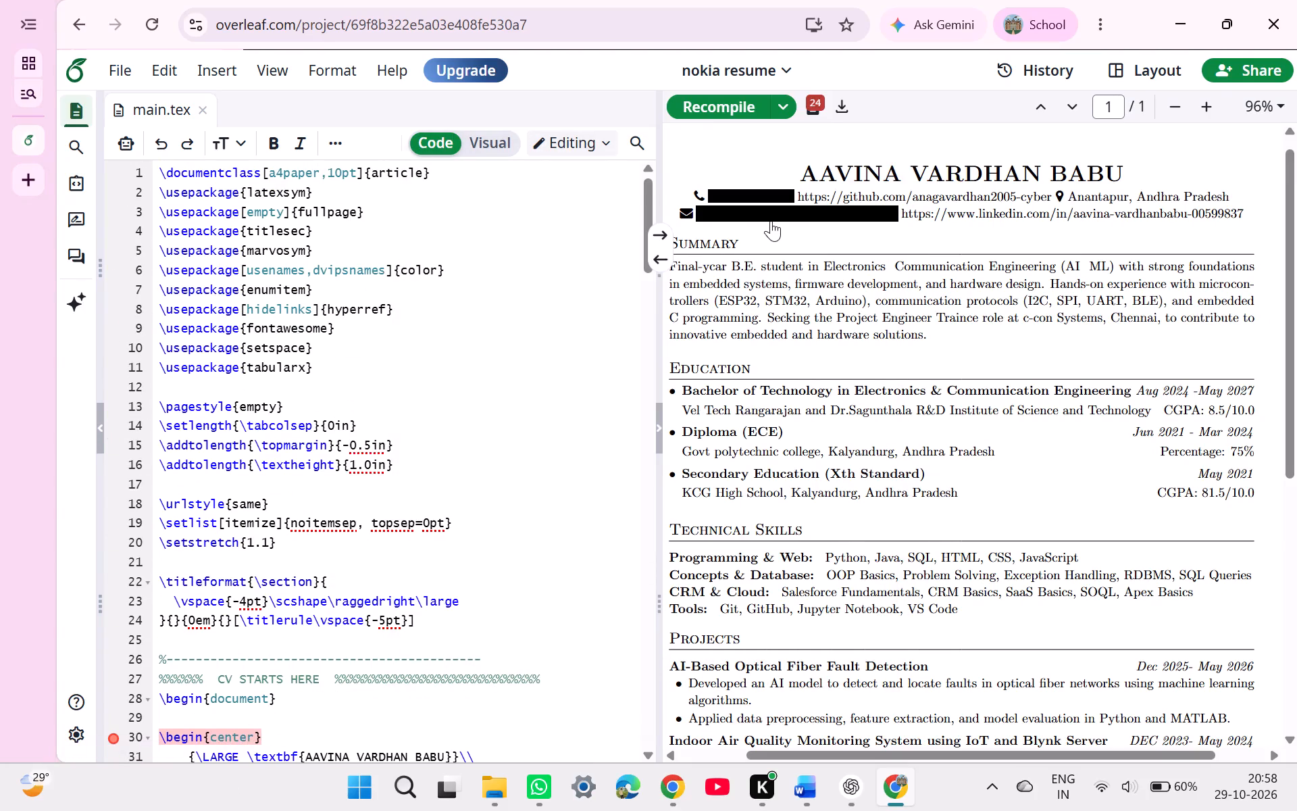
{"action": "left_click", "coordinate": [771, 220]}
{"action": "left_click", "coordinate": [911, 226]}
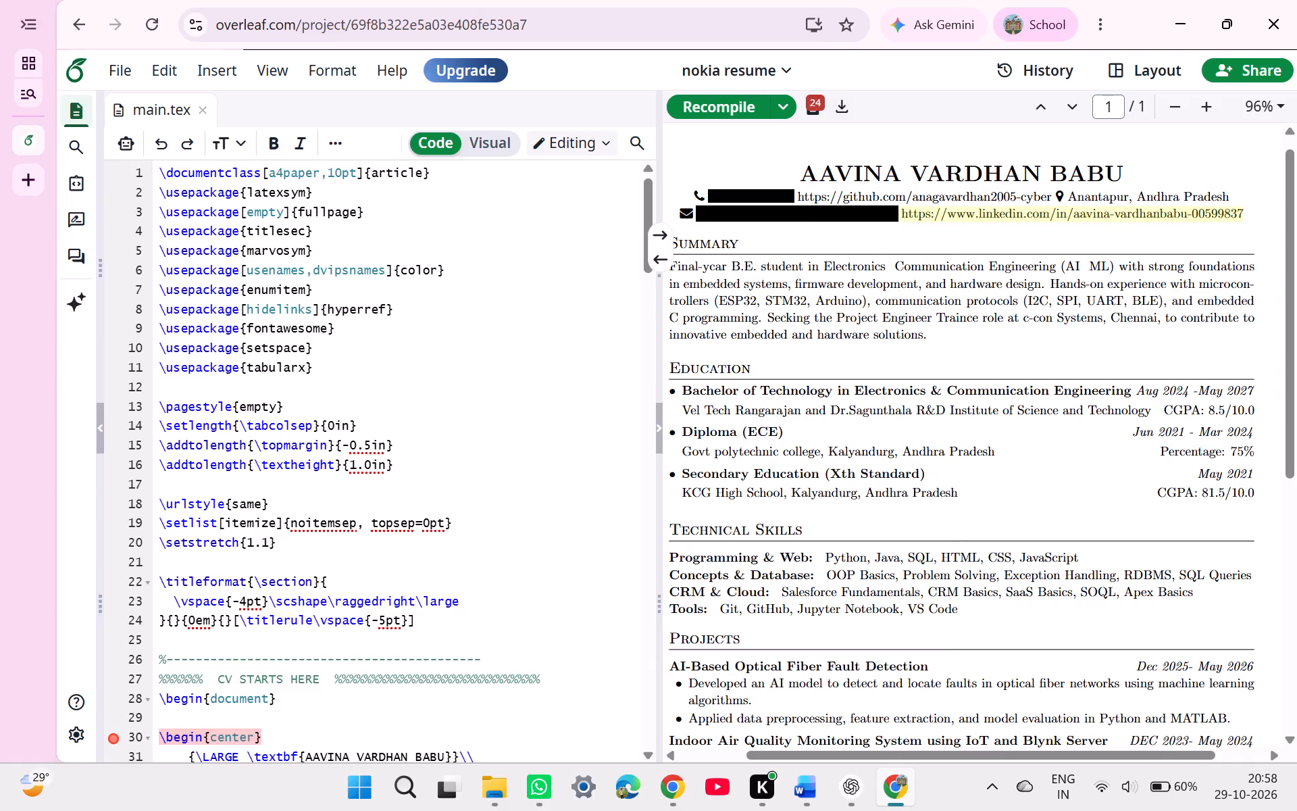
Locate the contact header in main.tex and select its code from the CV STARTS HERE comment through \vspace{-3pt} above the Summary section.
{"action": "left_click", "coordinate": [1094, 199]}
{"action": "double_click", "coordinate": [790, 289]}
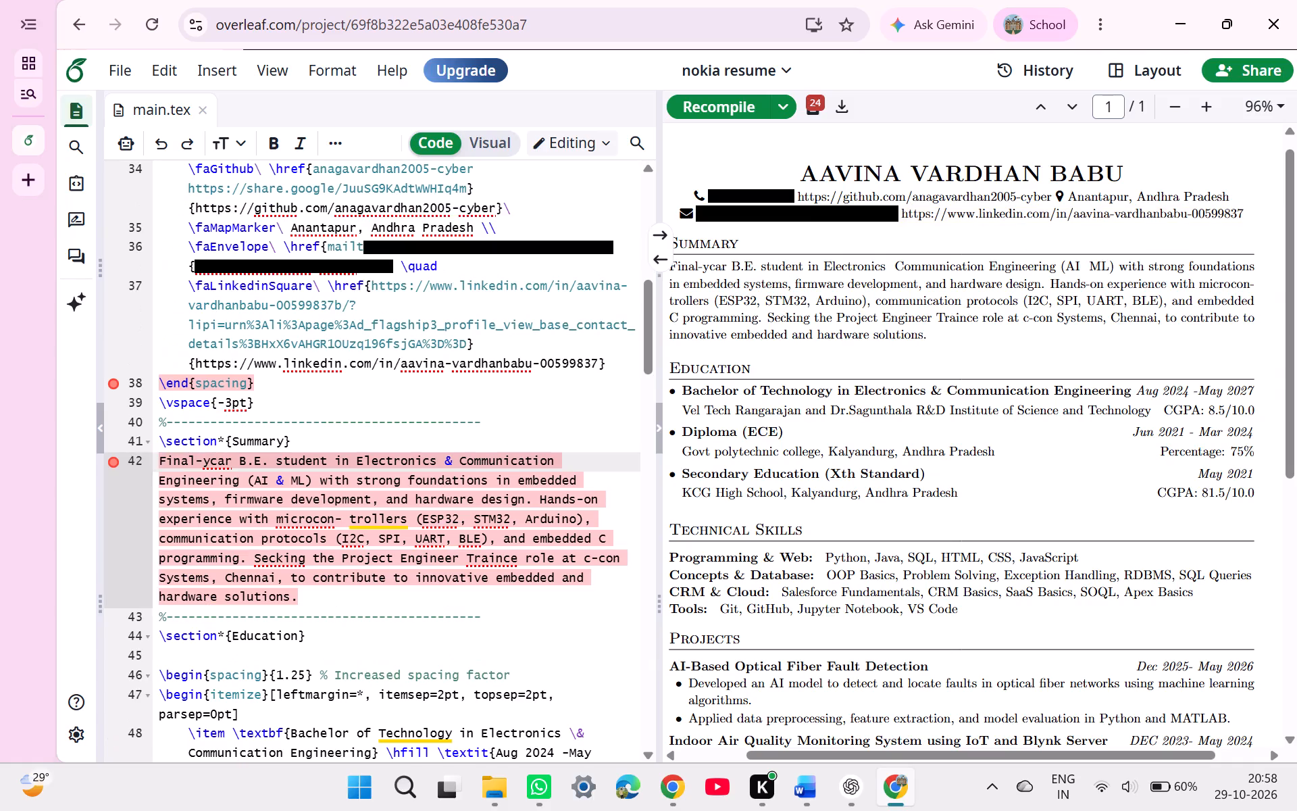
{"action": "left_click", "coordinate": [521, 374]}
{"action": "scroll", "coordinate": [521, 374], "scroll_direction": "up", "scroll_amount": 1}
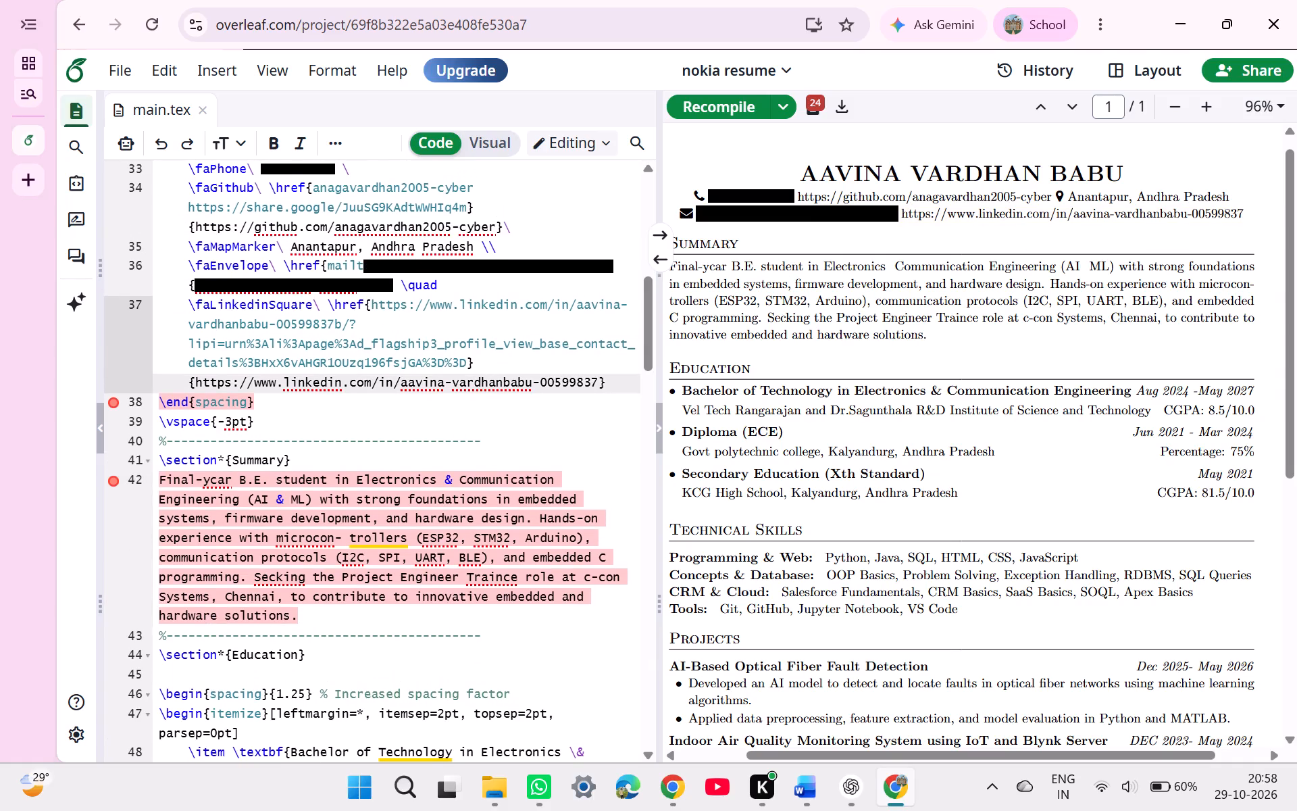
{"action": "left_click", "coordinate": [293, 420]}
{"action": "left_click_drag", "start_coordinate": [293, 420], "coordinate": [186, 174]}
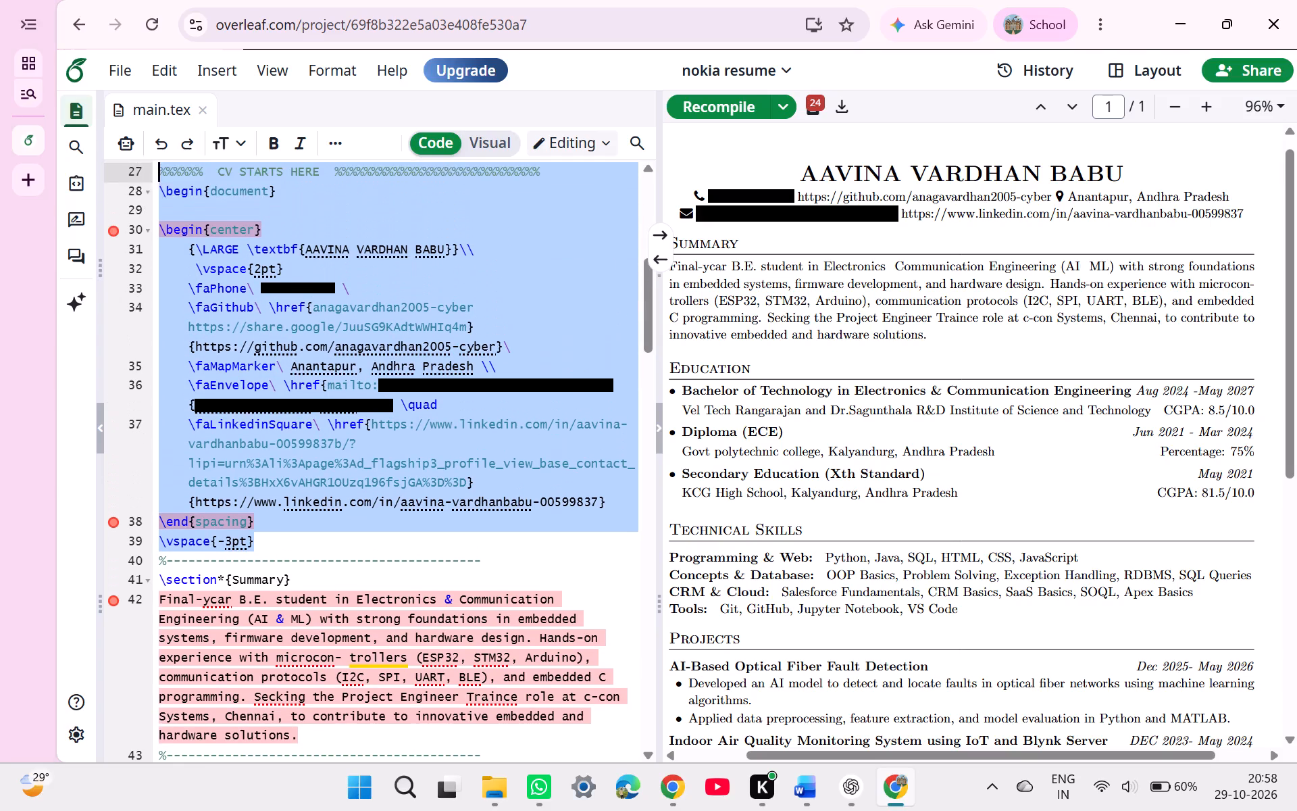
Copy the header lines from \vspace{2pt} through \vspace{-3pt} below the name in the nokia resume project's main.tex.
{"action": "left_click_drag", "start_coordinate": [186, 174], "coordinate": [172, 251]}
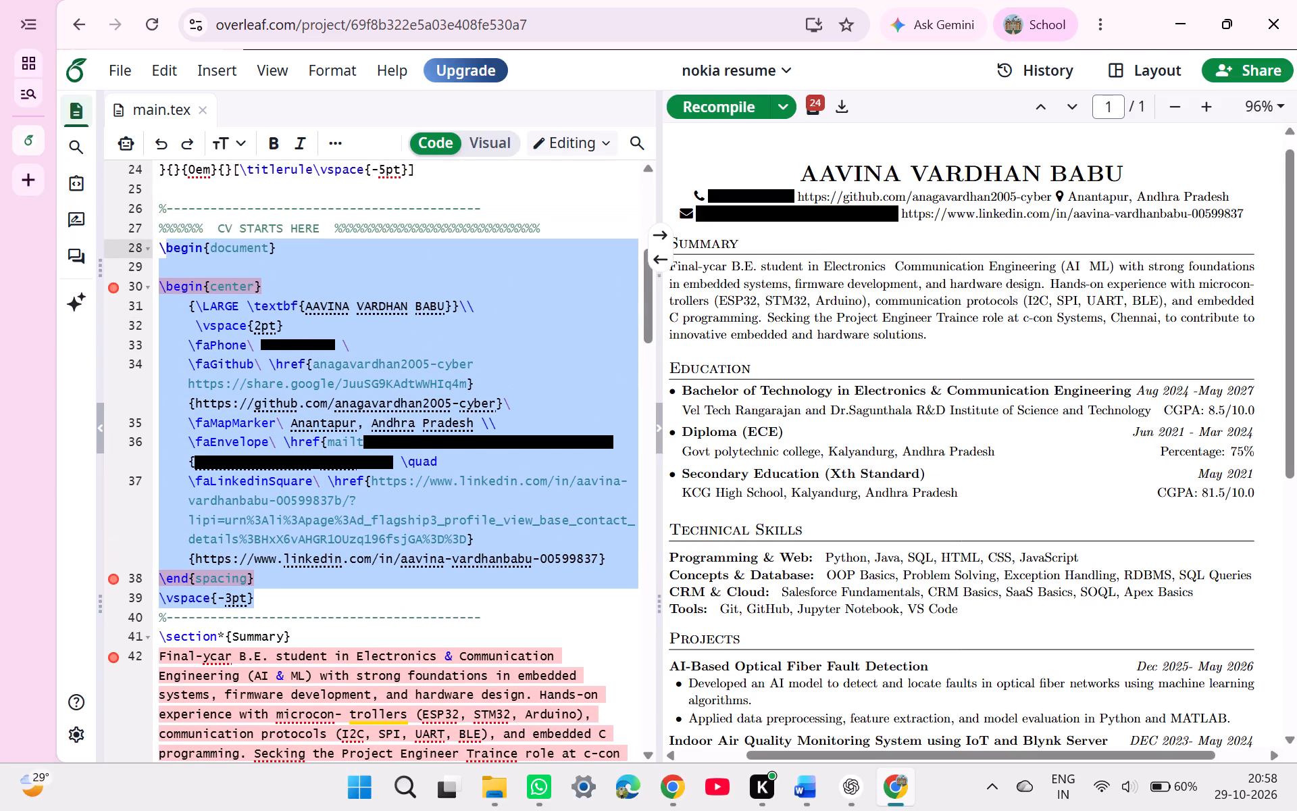
{"action": "left_click_drag", "start_coordinate": [172, 251], "coordinate": [161, 253]}
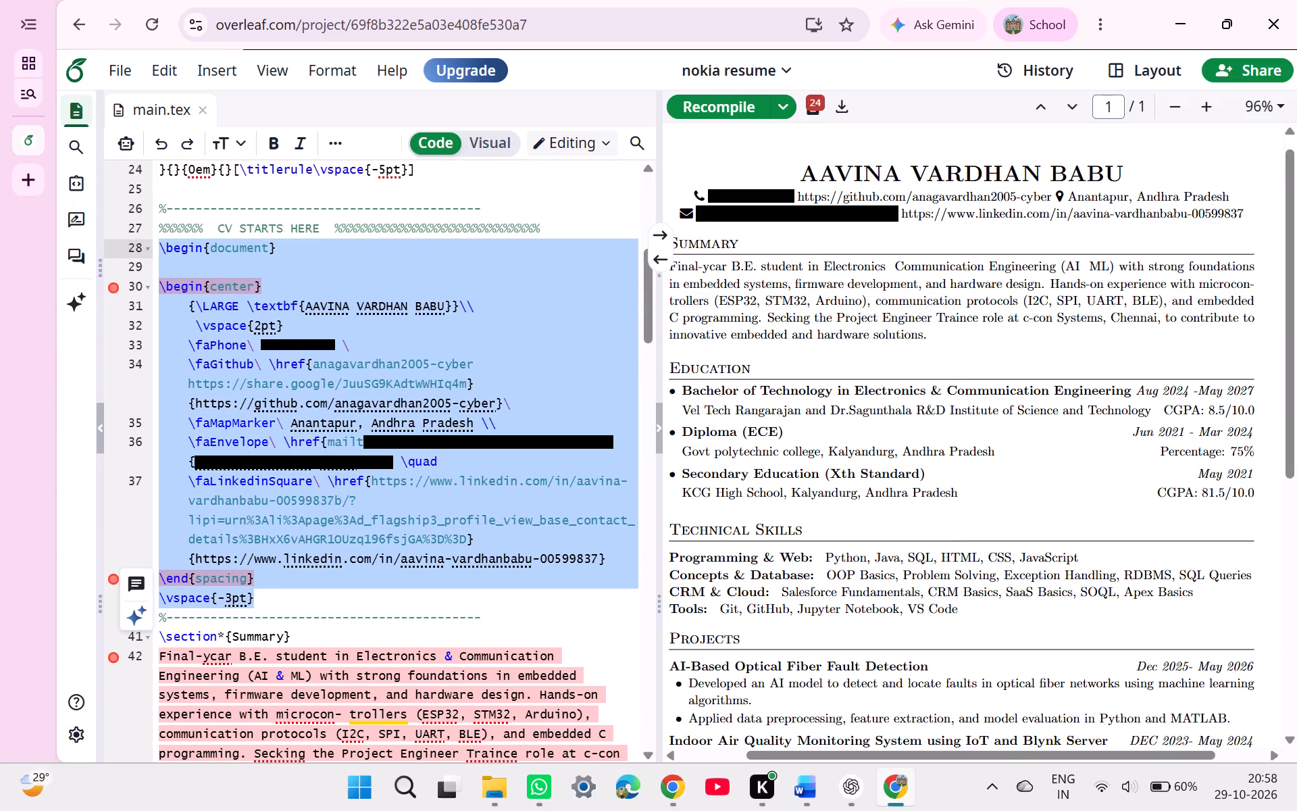
{"action": "left_click", "coordinate": [262, 603]}
{"action": "left_click_drag", "start_coordinate": [262, 603], "coordinate": [190, 340]}
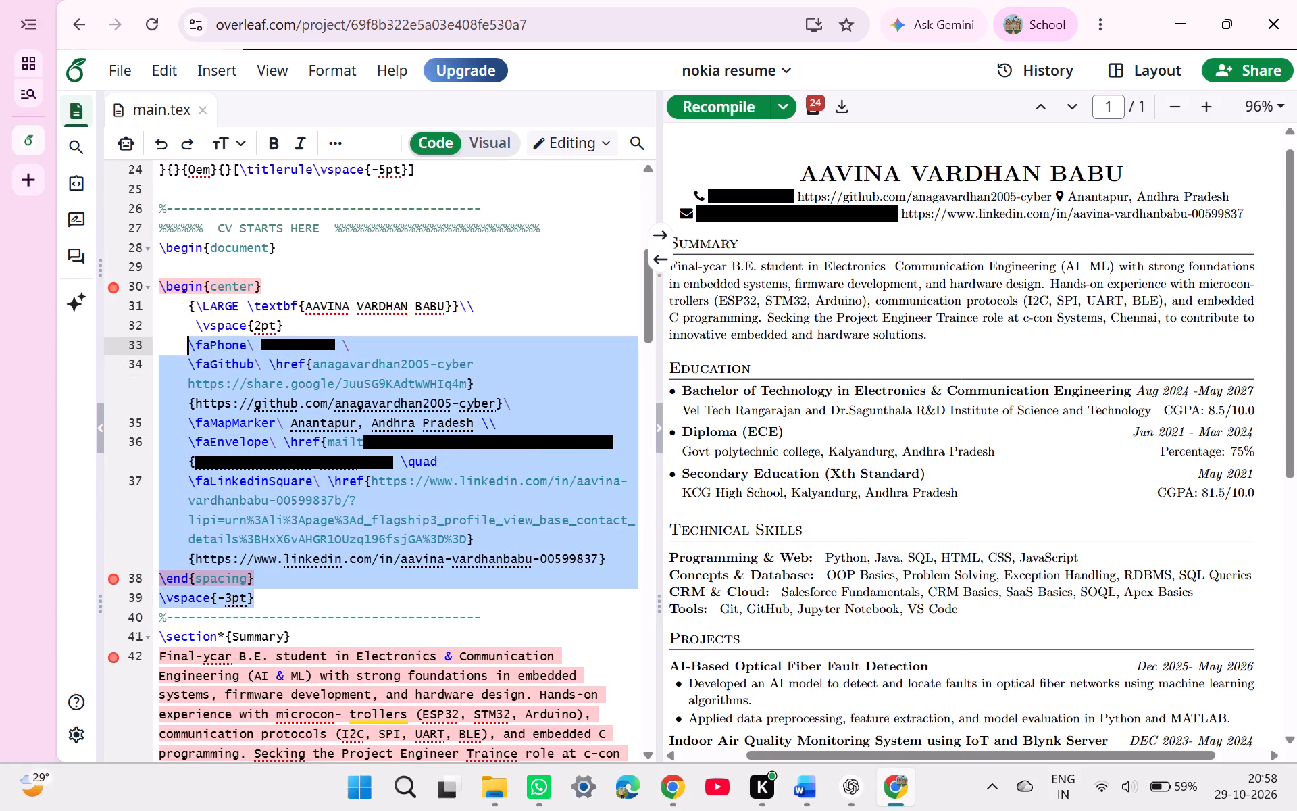
{"action": "left_click_drag", "start_coordinate": [190, 340], "coordinate": [185, 326]}
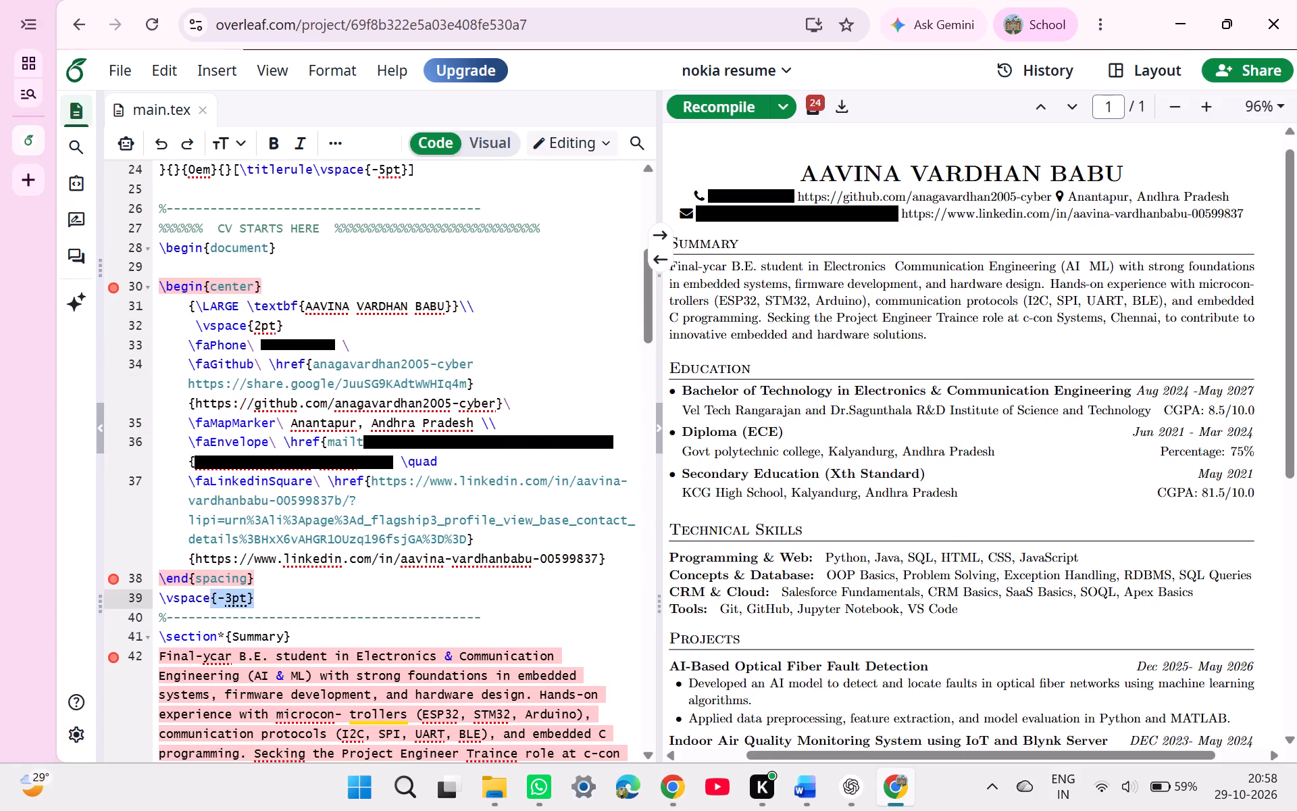
{"action": "left_click_drag", "start_coordinate": [278, 596], "coordinate": [161, 328]}
{"action": "key", "text": "ctrl+c"}
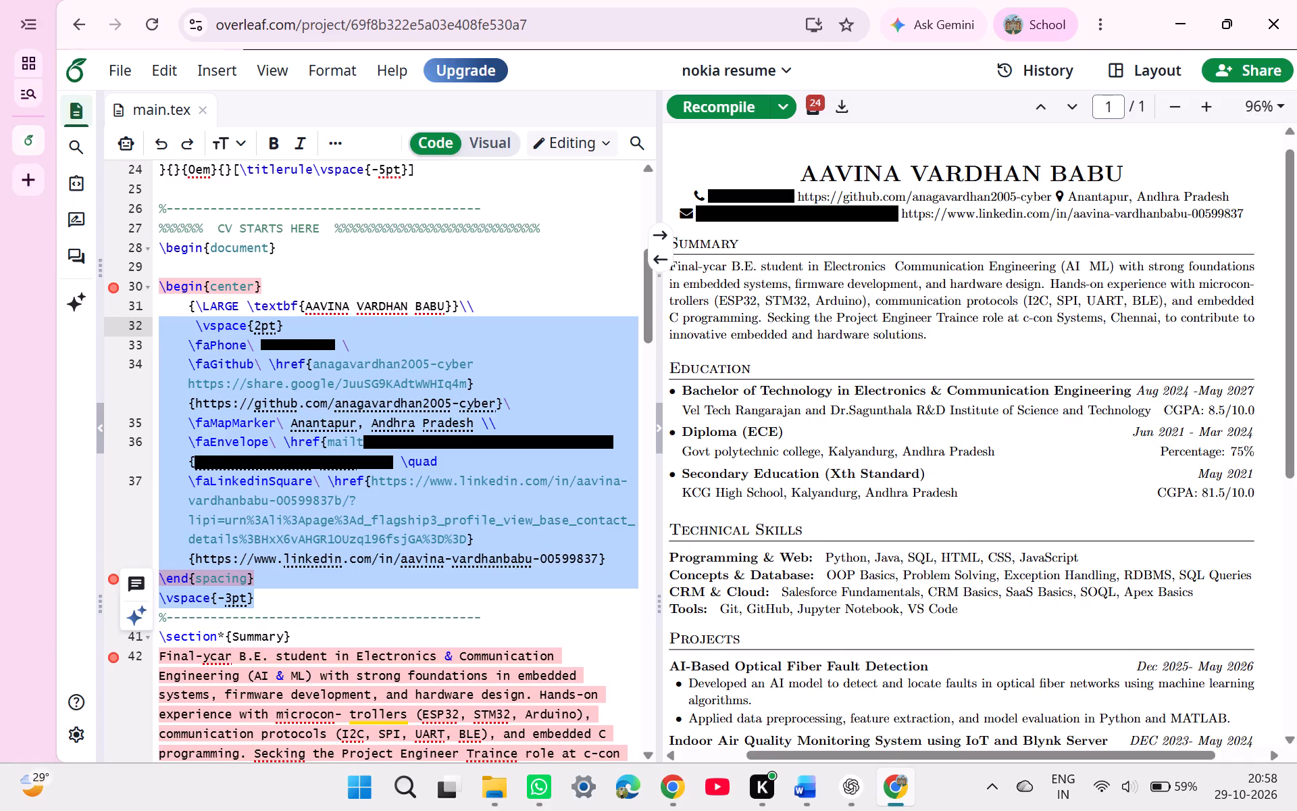
Return to the project list and open the most recently modified resume project.
{"action": "left_click", "coordinate": [90, 25]}
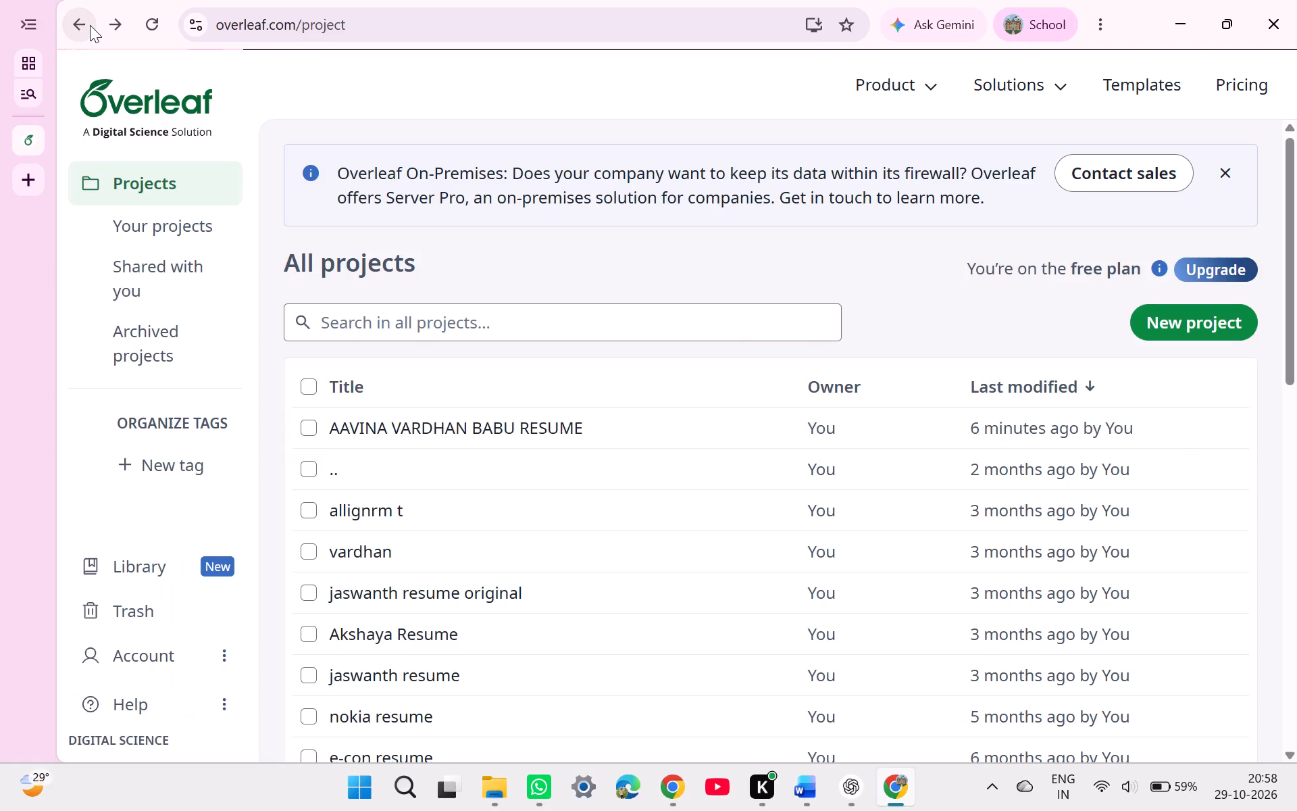
{"action": "left_click", "coordinate": [460, 420]}
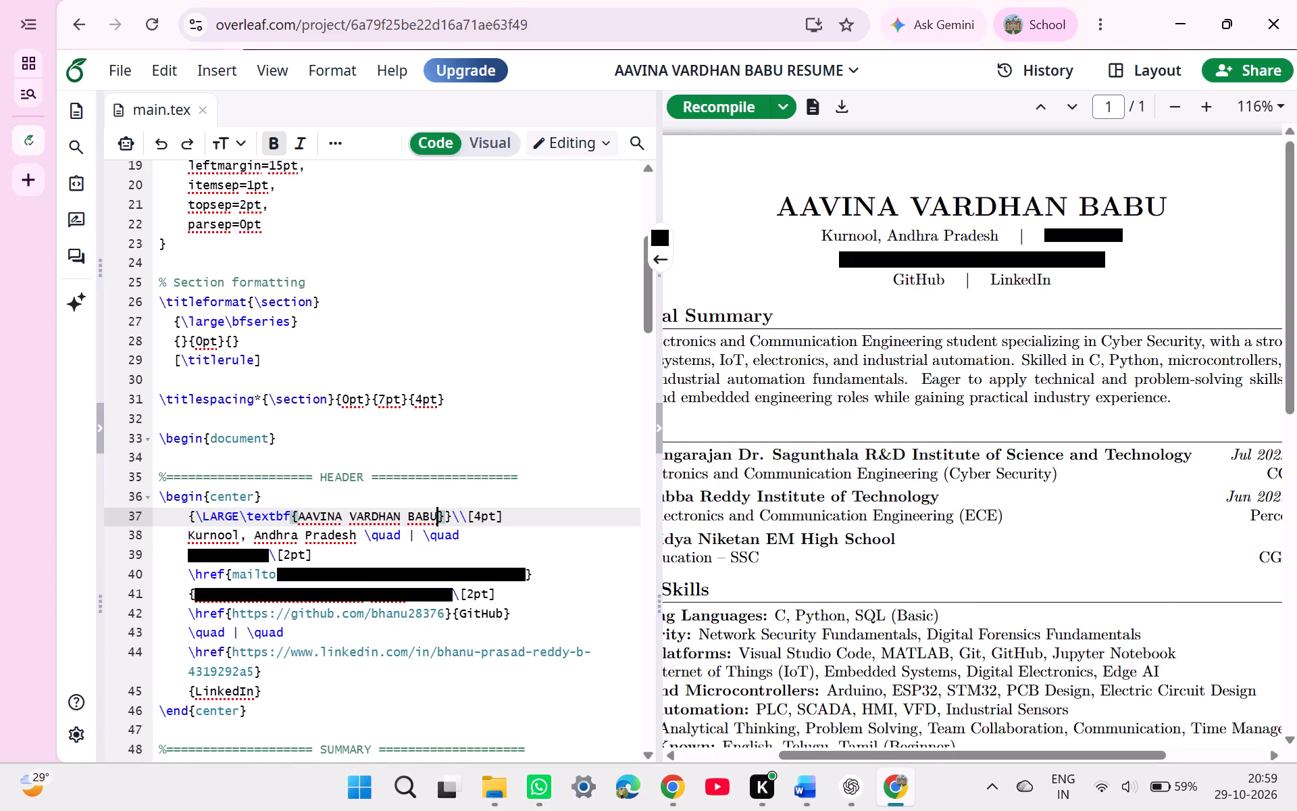
Replace the HEADER lines below the name, through \end{center}, with the copied contact block and recompile the resume.
{"action": "scroll", "coordinate": [553, 534], "scroll_direction": "up", "scroll_amount": 12}
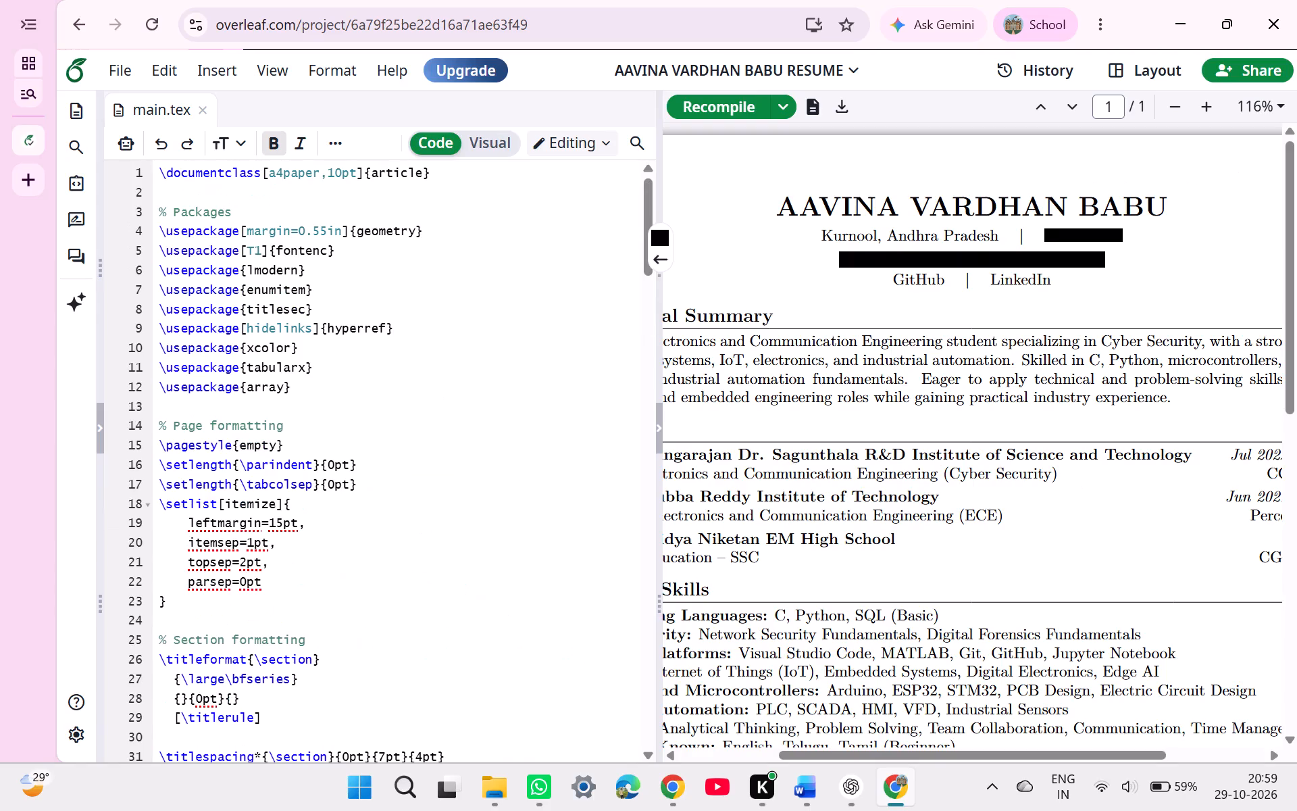
{"action": "scroll", "coordinate": [553, 534], "scroll_direction": "down", "scroll_amount": 5}
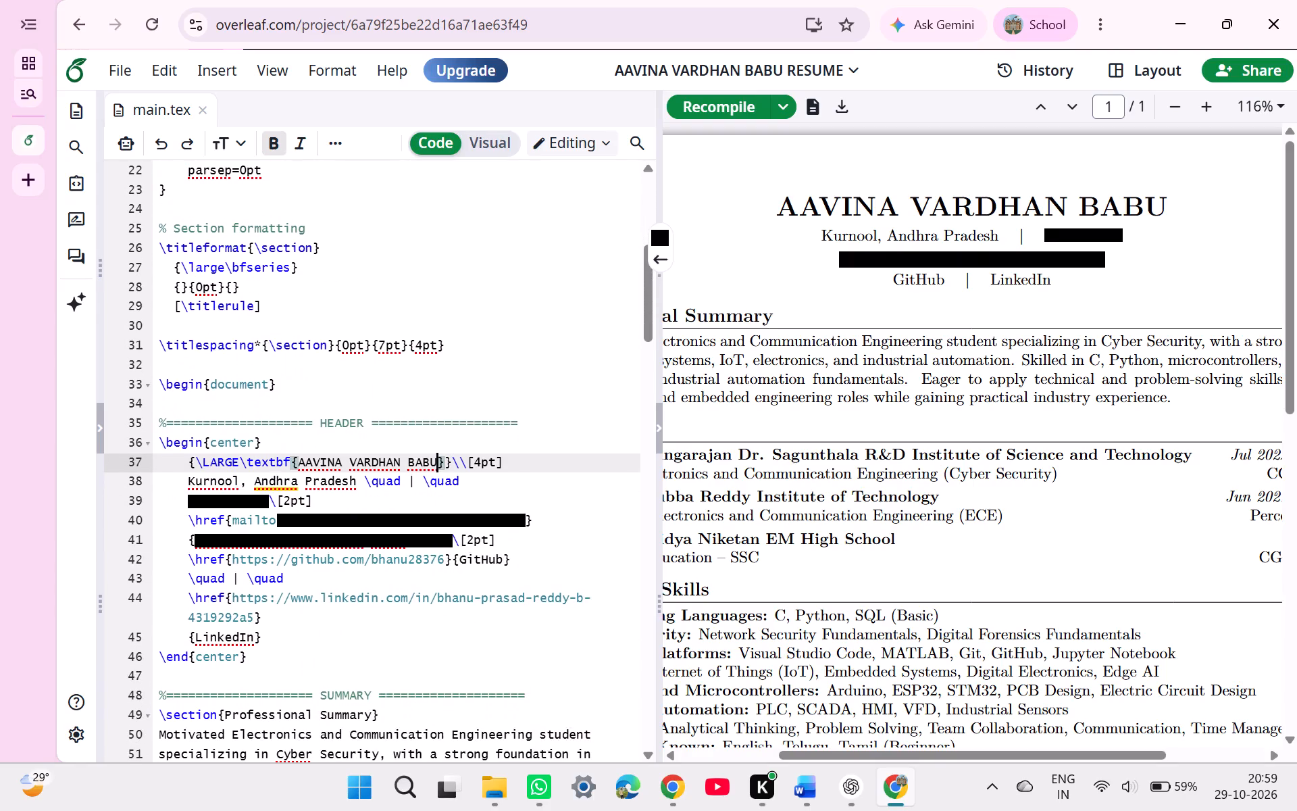
{"action": "left_click_drag", "start_coordinate": [286, 658], "coordinate": [161, 488]}
{"action": "key", "text": "ctrl+v"}
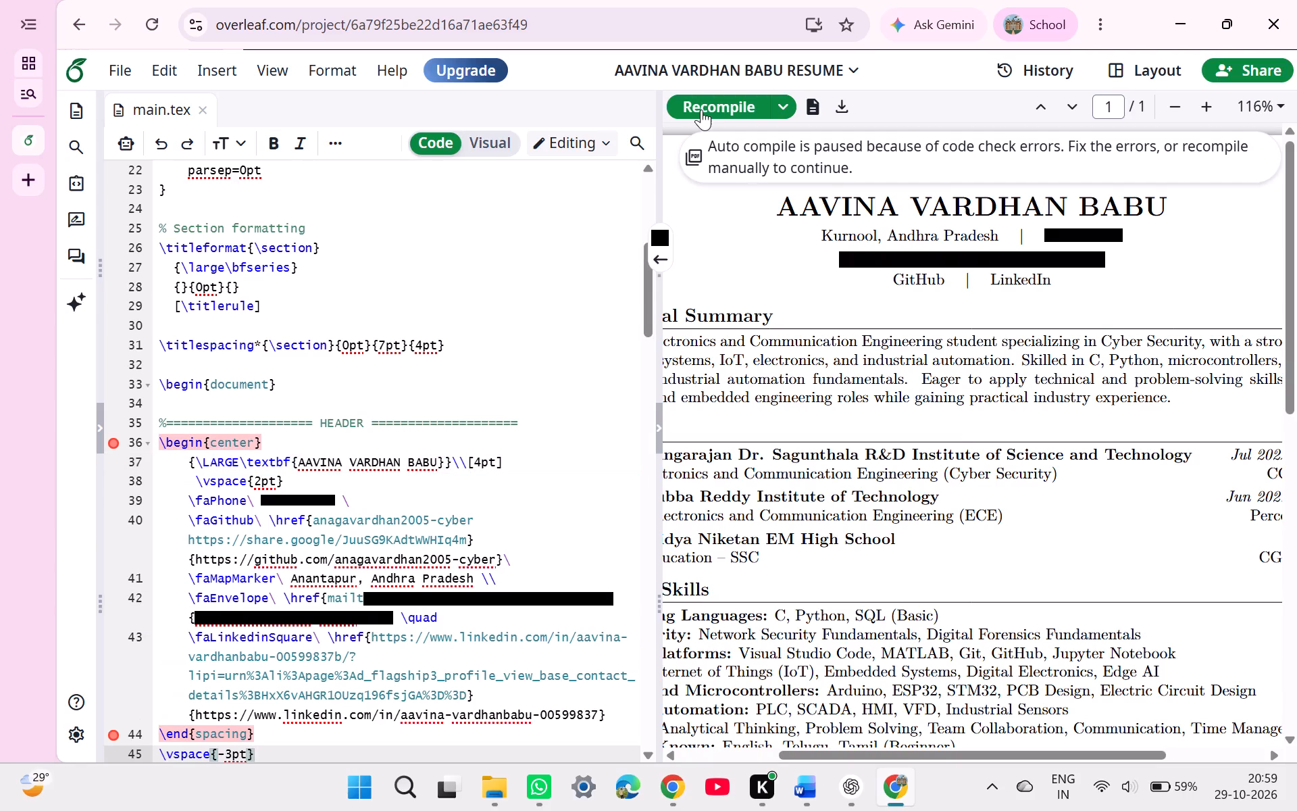
{"action": "left_click", "coordinate": [701, 109]}
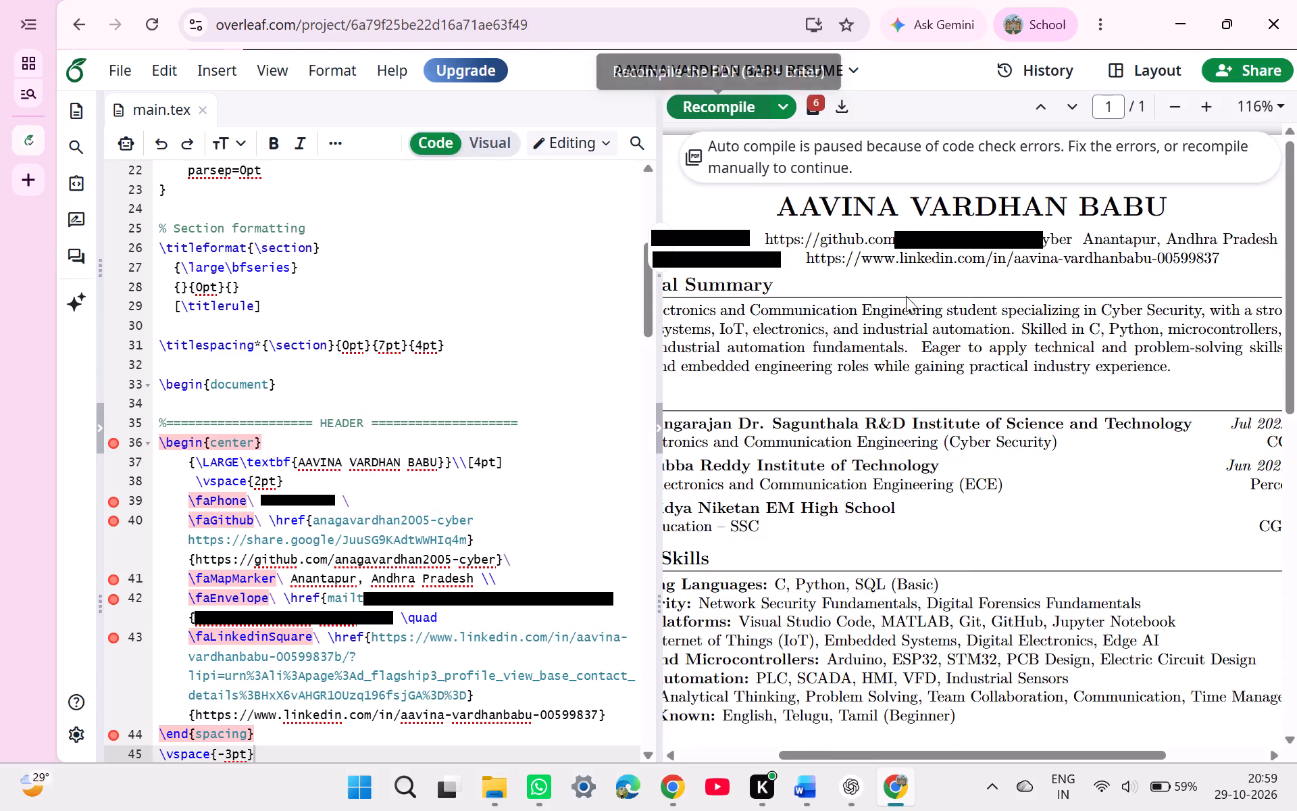
{"action": "scroll", "coordinate": [905, 303], "scroll_direction": "up", "scroll_amount": 1}
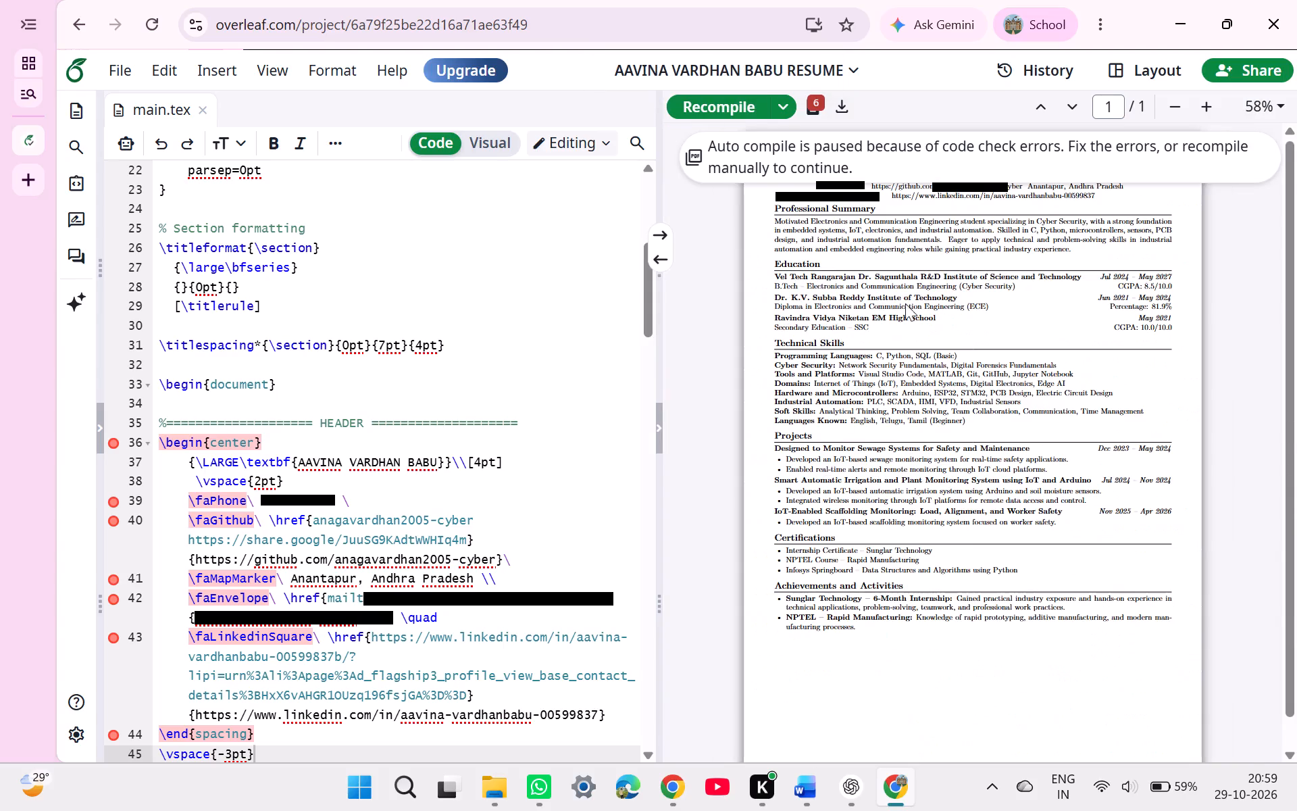
{"action": "scroll", "coordinate": [905, 303], "scroll_direction": "up", "scroll_amount": 3}
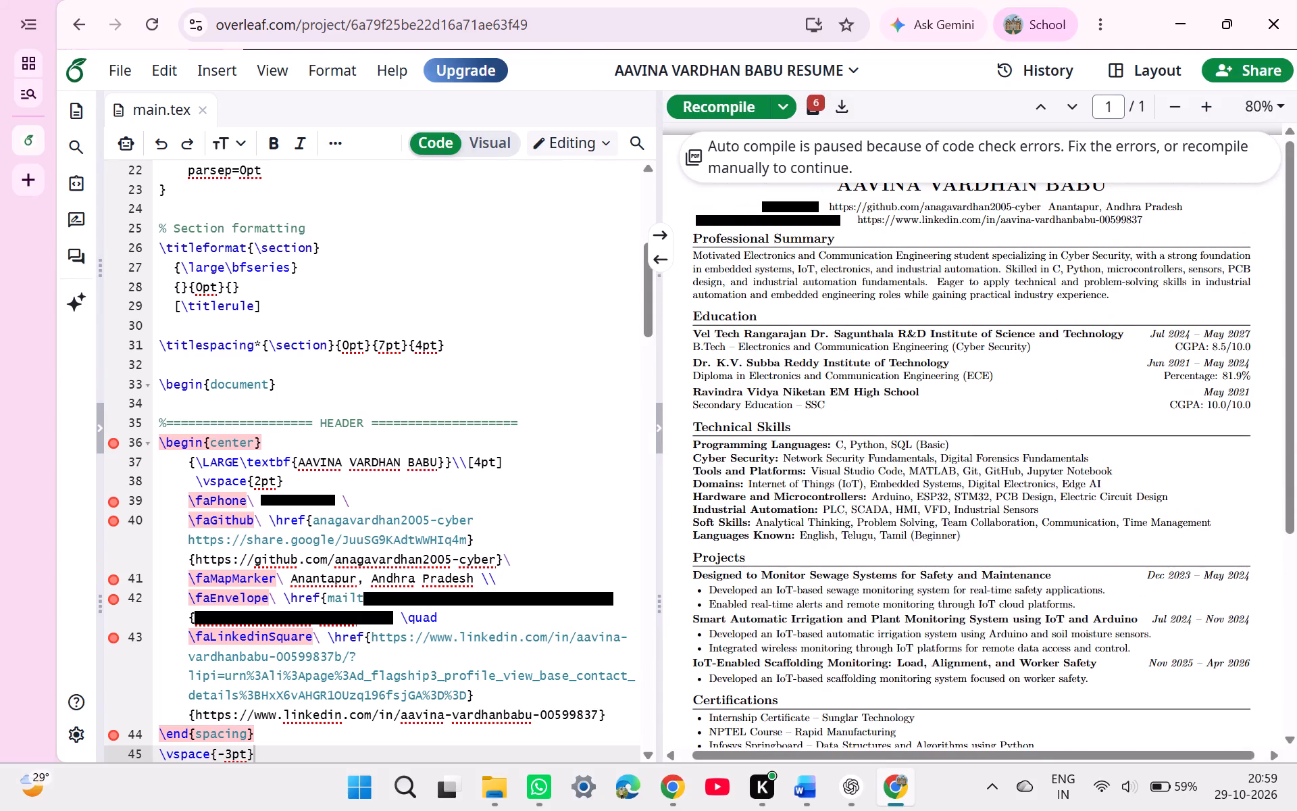
Remove the backslash after \faPhone in the header's phone line and recompile.
{"action": "left_click", "coordinate": [569, 483]}
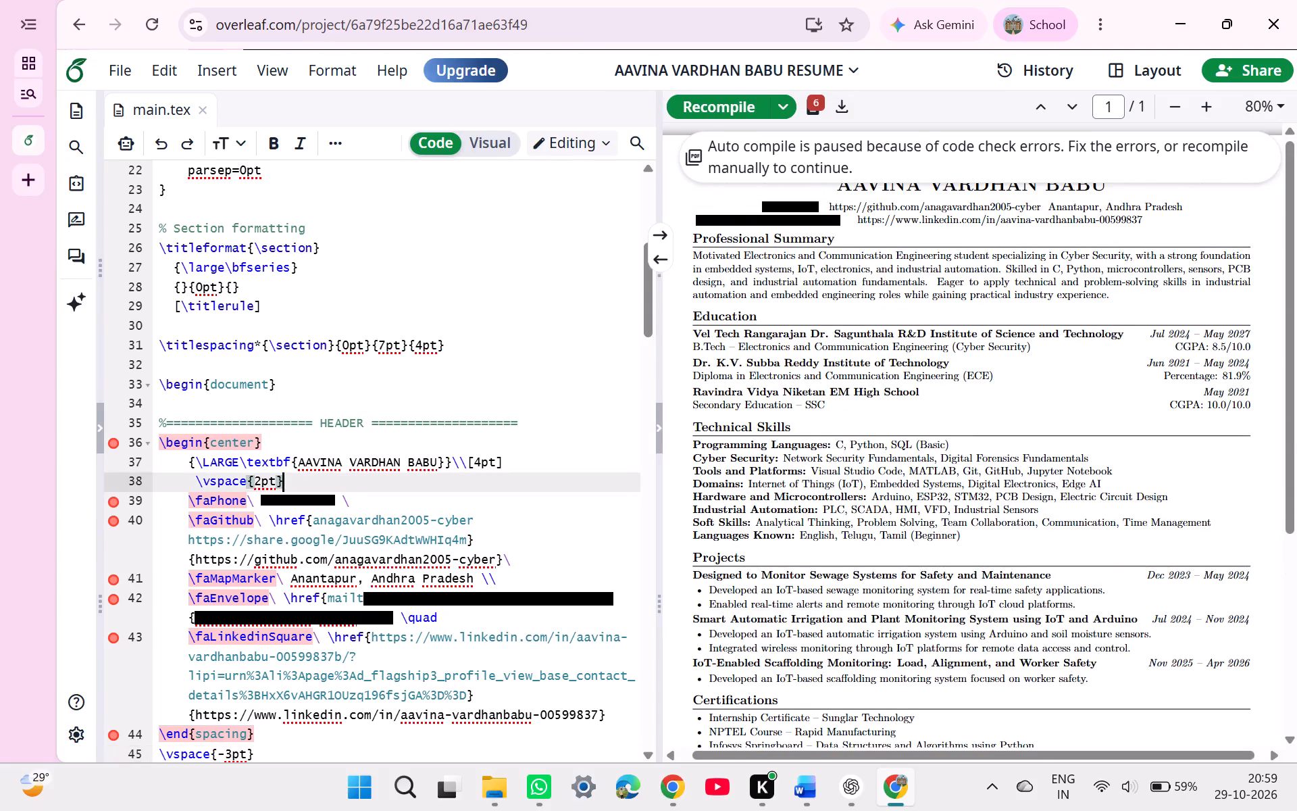
{"action": "left_click", "coordinate": [372, 501]}
{"action": "left_click", "coordinate": [247, 499]}
{"action": "key", "text": "Right"}
{"action": "key", "text": "BackSpace"}
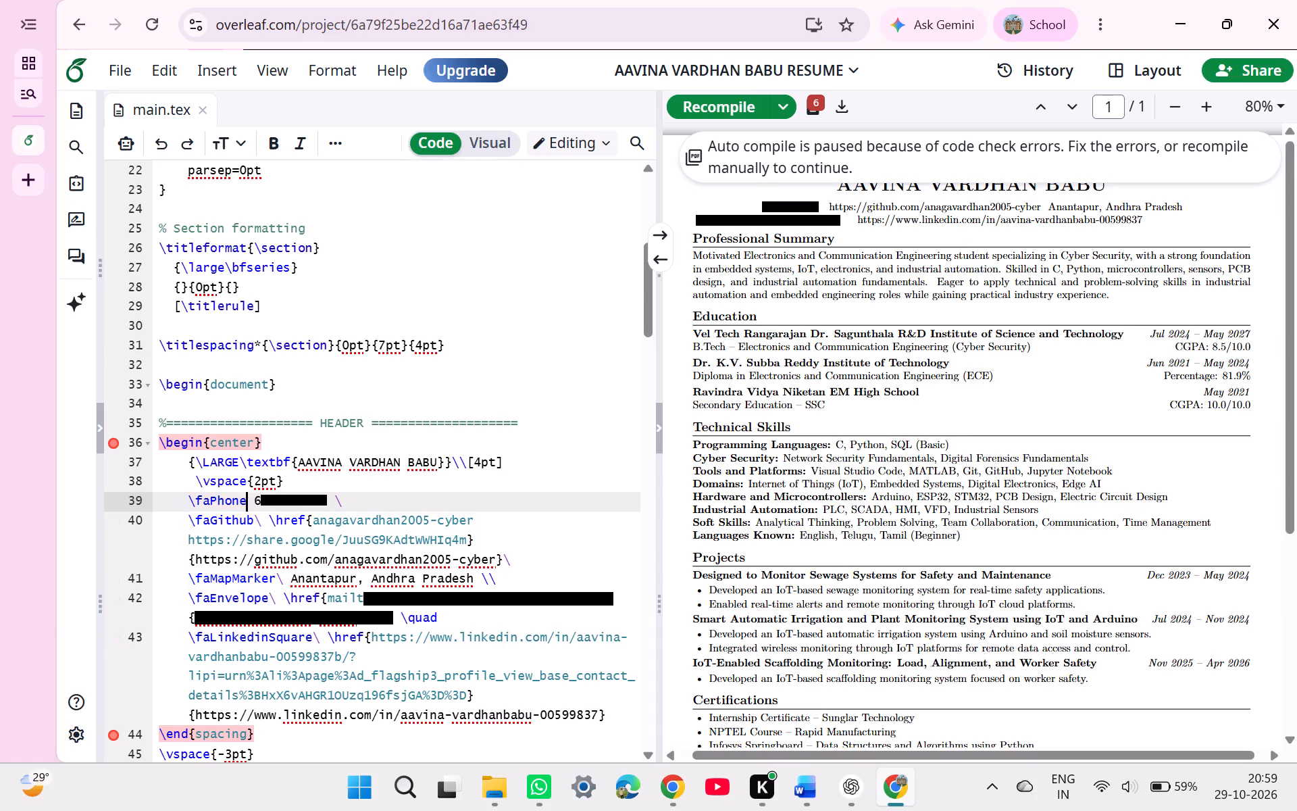
{"action": "left_click", "coordinate": [727, 112]}
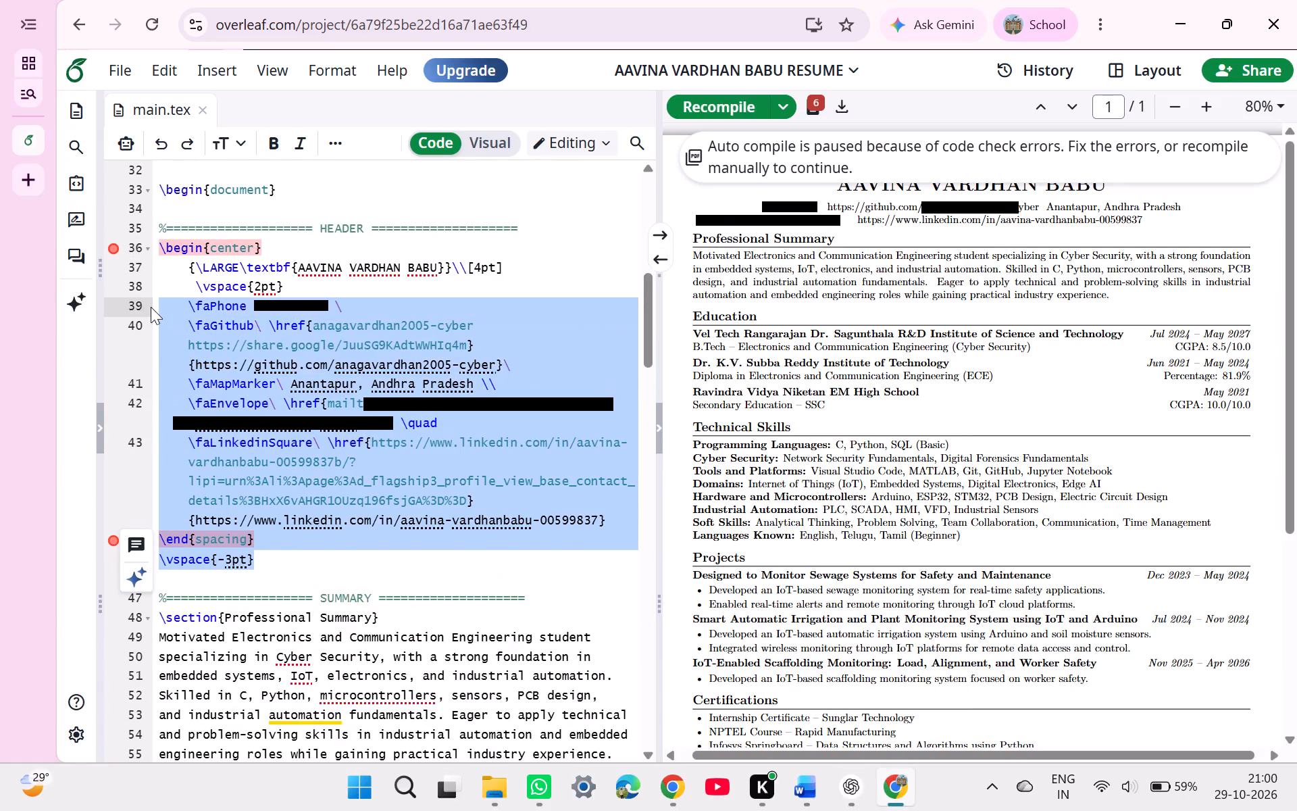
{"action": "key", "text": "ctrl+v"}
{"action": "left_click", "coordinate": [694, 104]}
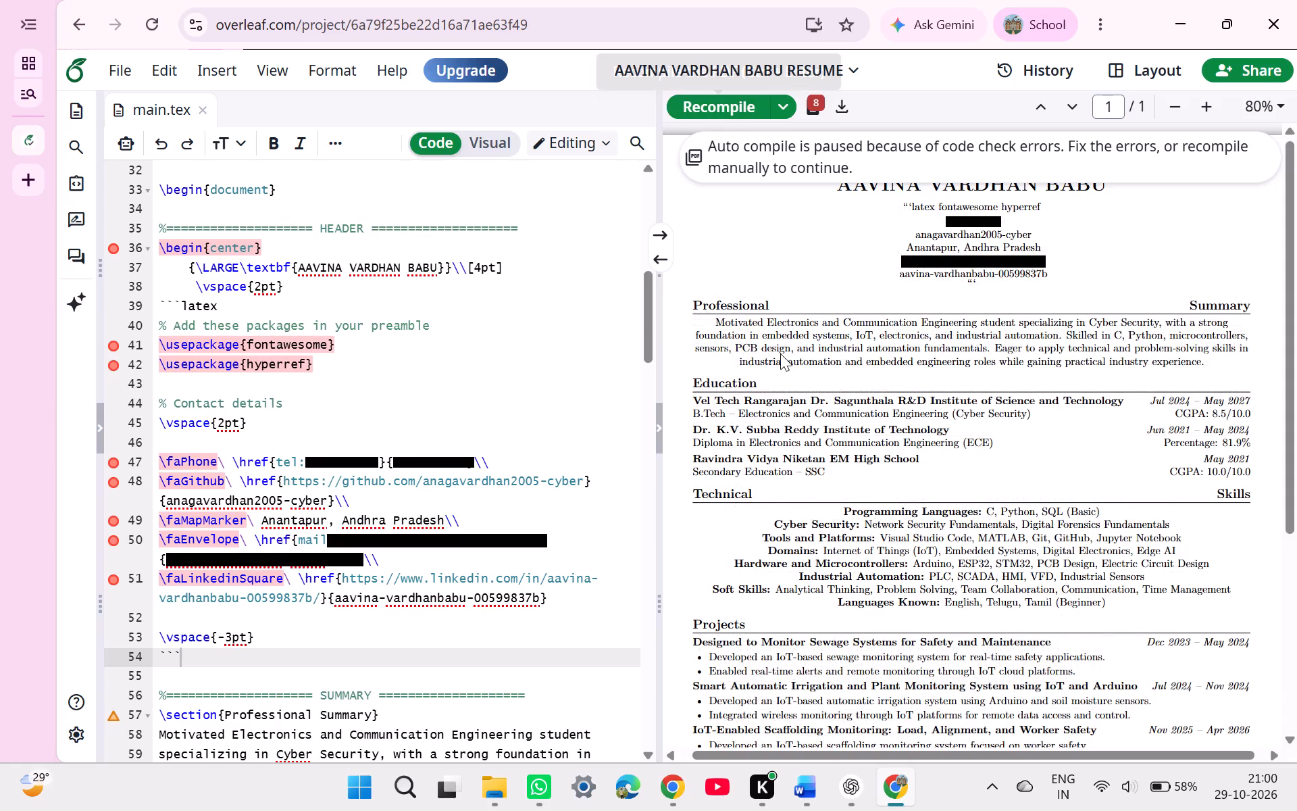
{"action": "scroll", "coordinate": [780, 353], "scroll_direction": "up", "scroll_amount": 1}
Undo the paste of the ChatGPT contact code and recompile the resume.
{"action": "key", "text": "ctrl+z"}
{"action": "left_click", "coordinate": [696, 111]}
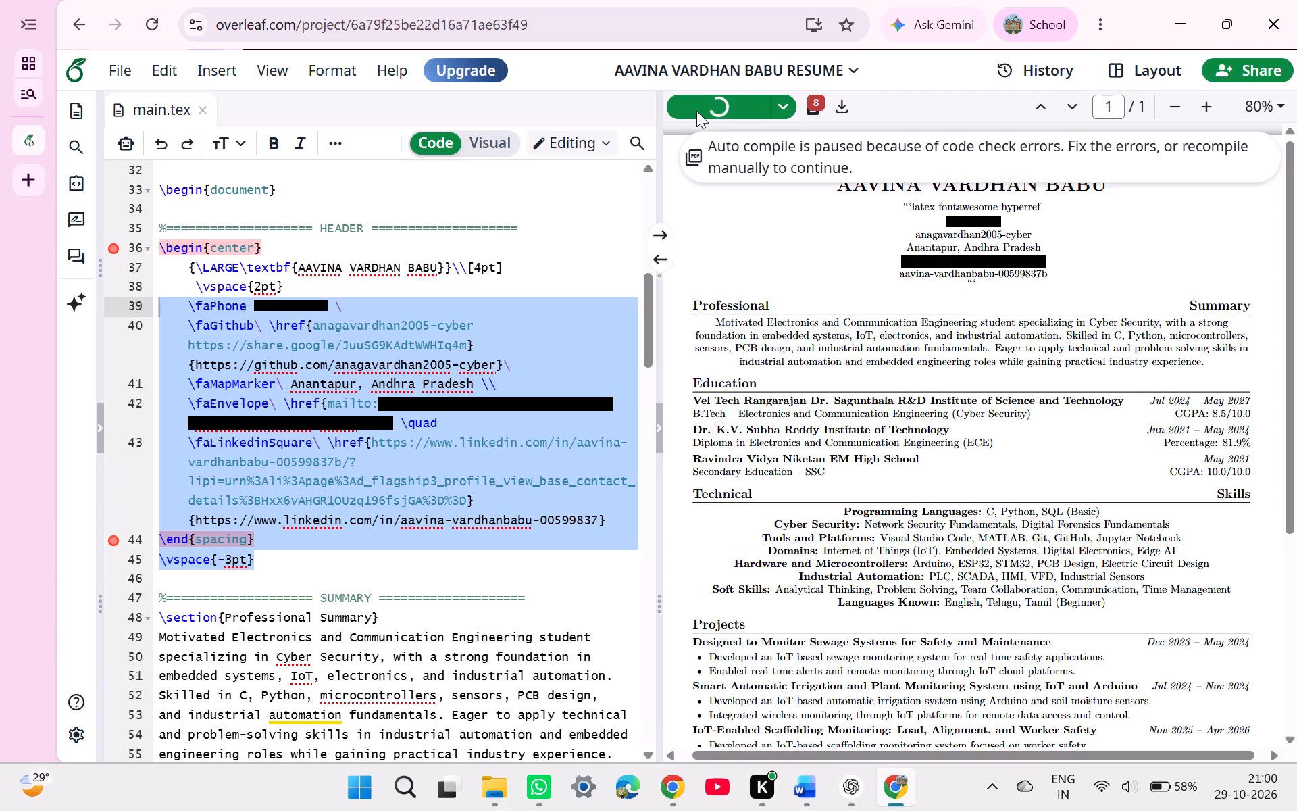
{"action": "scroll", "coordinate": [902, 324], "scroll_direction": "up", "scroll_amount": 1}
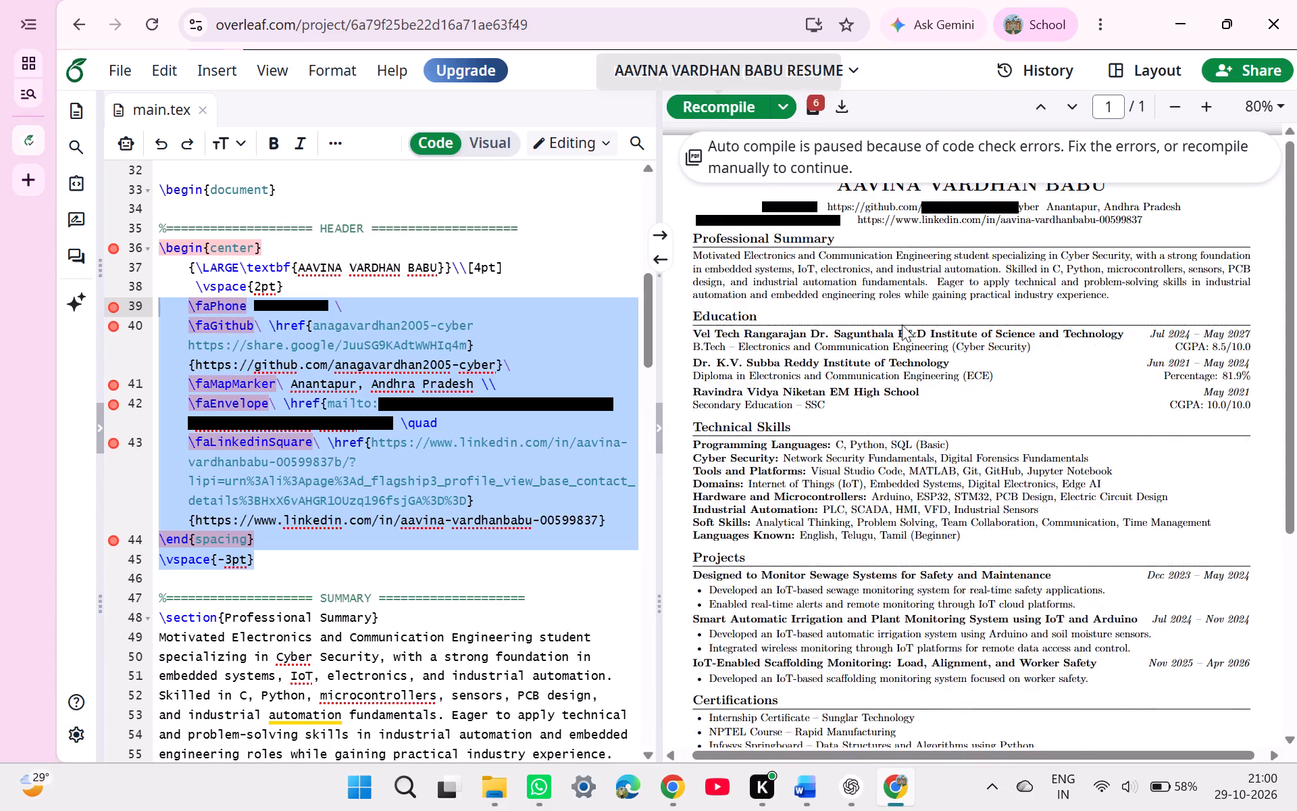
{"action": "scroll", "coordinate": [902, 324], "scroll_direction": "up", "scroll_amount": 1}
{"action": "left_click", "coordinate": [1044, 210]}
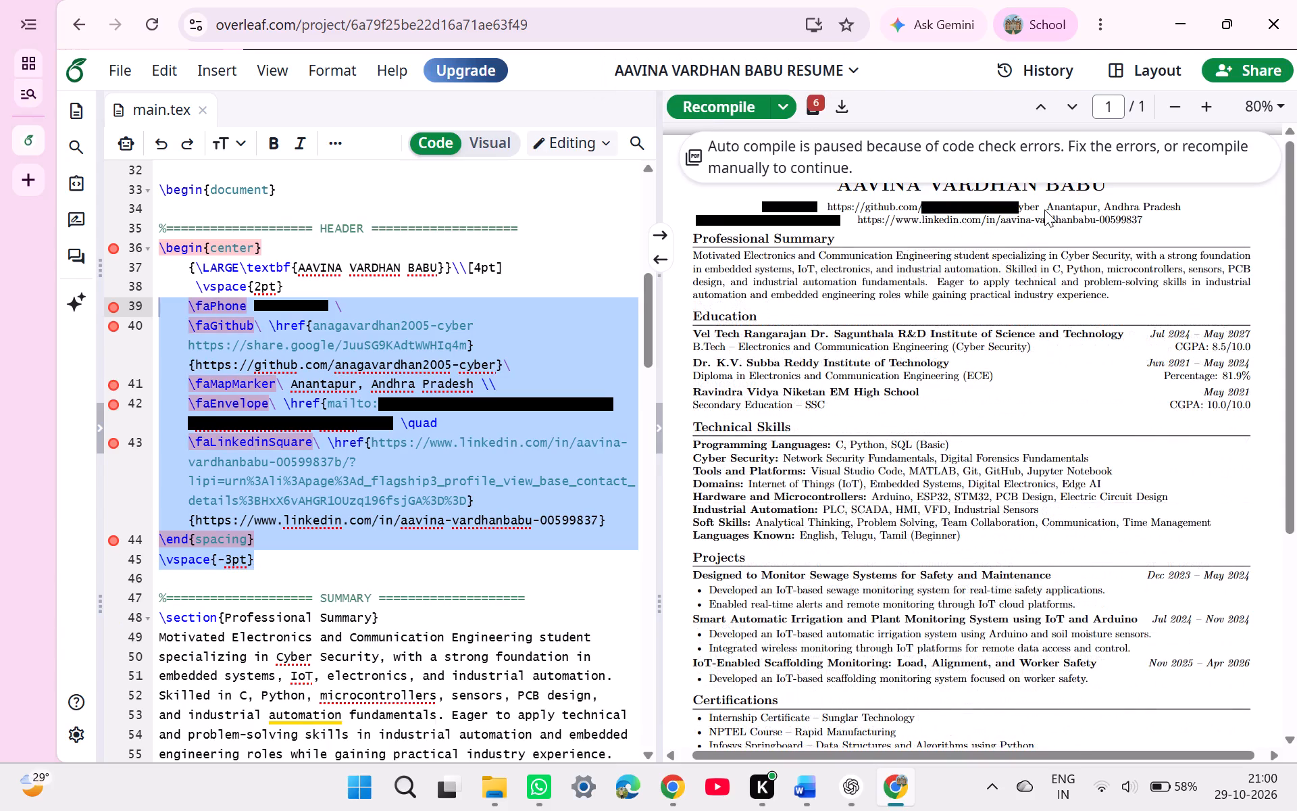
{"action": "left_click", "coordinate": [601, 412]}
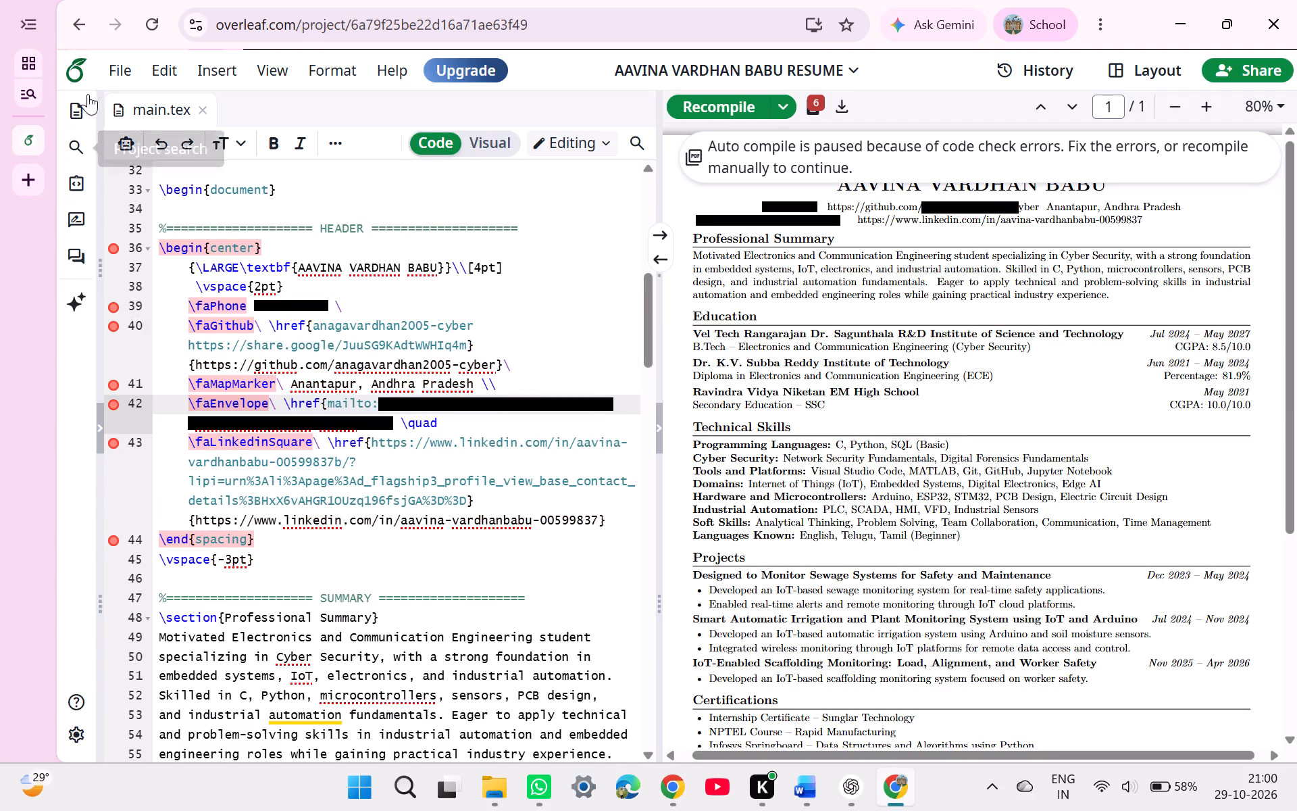
Return to the Overleaf project list and open the nokia resume project.
{"action": "left_click", "coordinate": [87, 16]}
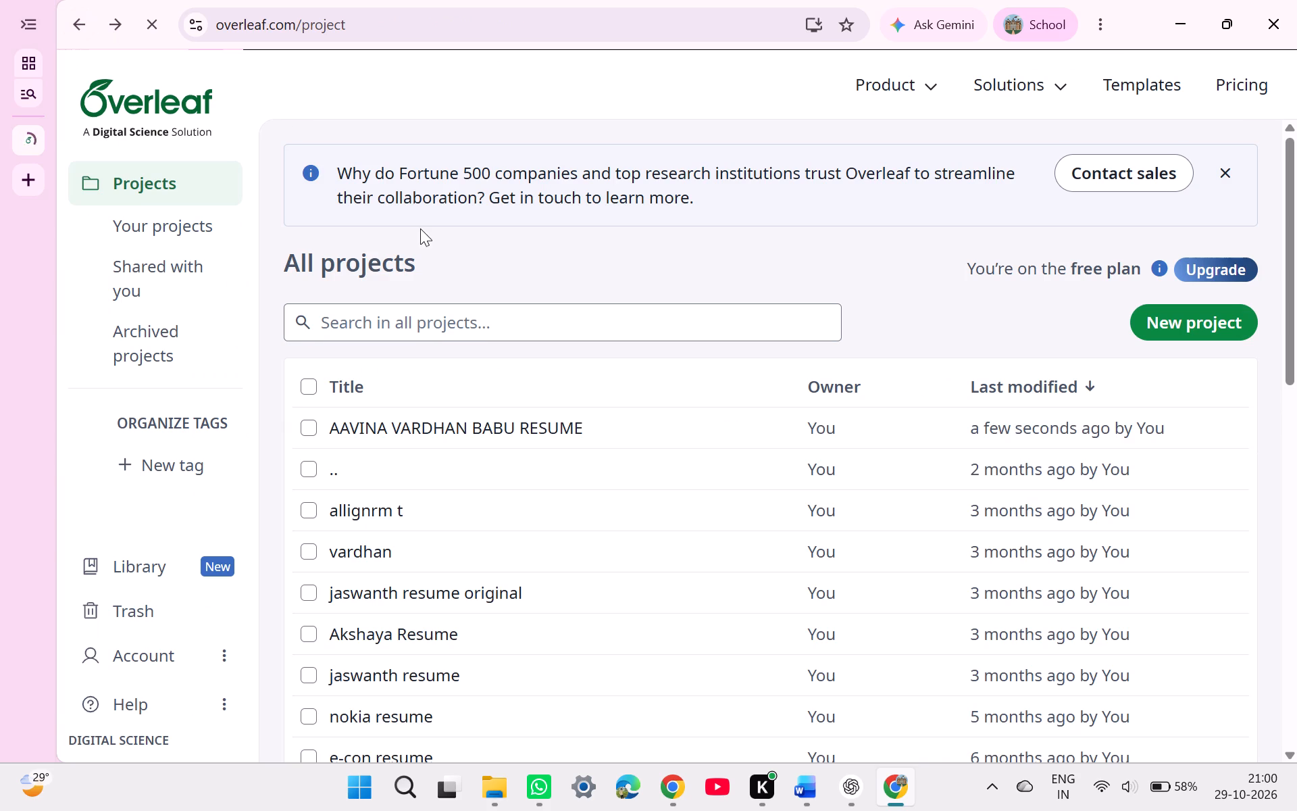
{"action": "scroll", "coordinate": [452, 397], "scroll_direction": "down", "scroll_amount": 1}
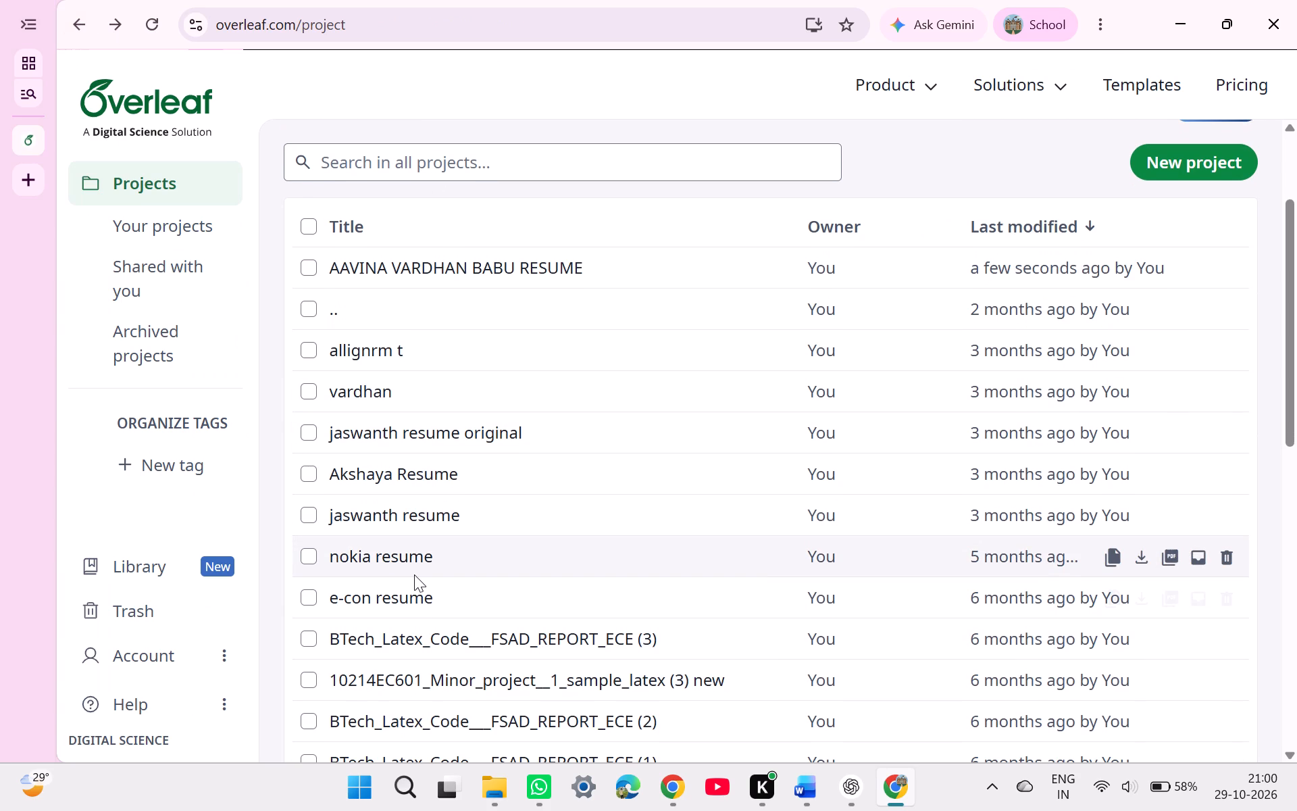
{"action": "left_click", "coordinate": [414, 574]}
{"action": "left_click", "coordinate": [419, 570]}
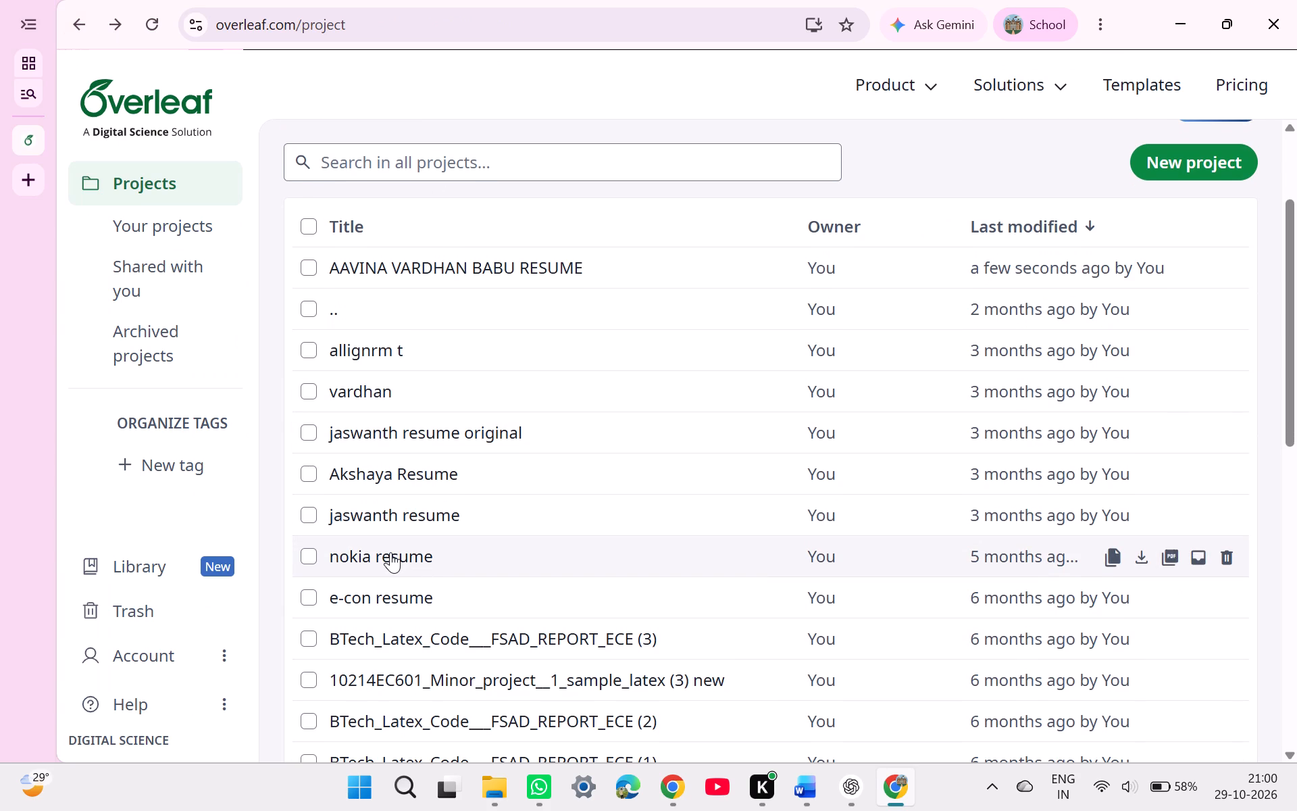
{"action": "left_click", "coordinate": [390, 552]}
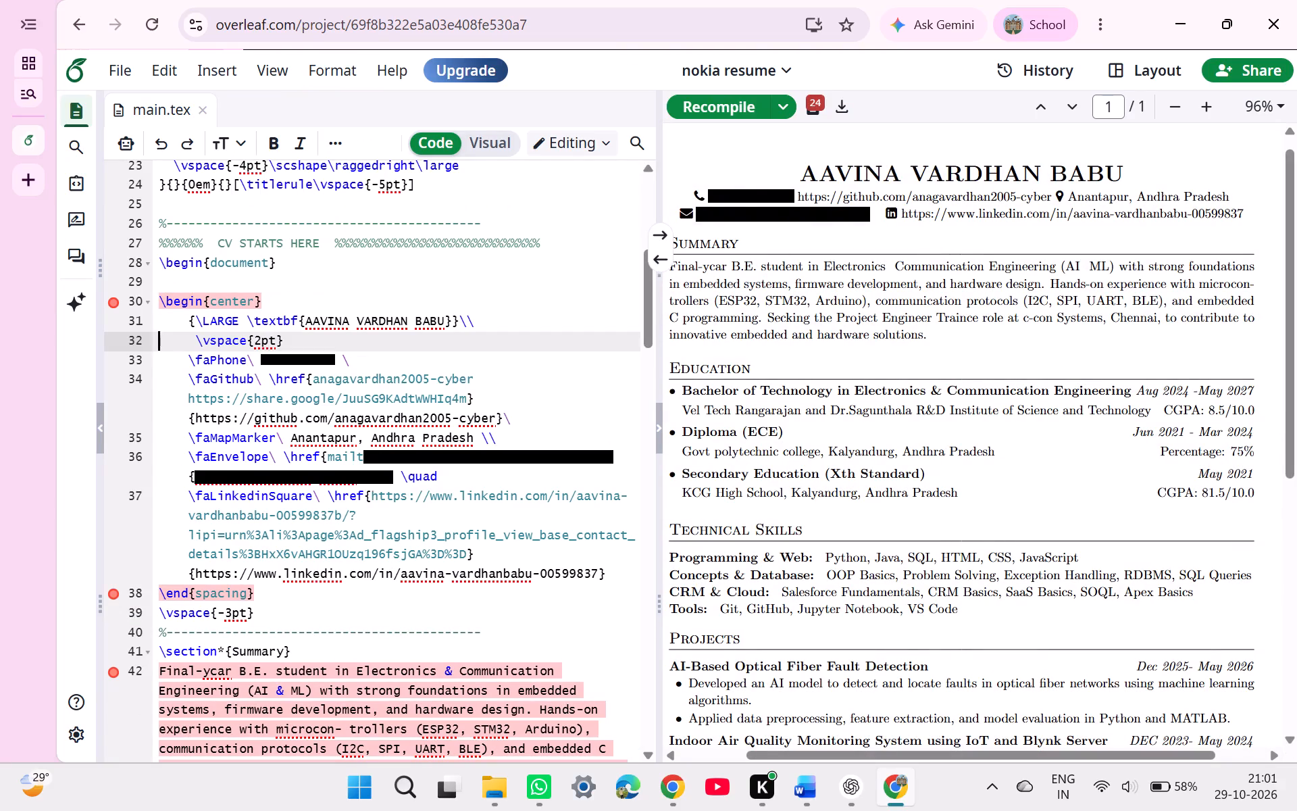
In the nokia resume project's main.tex, copy the code from \begin{document} through \vspace{-3pt}, including the whole header block.
{"action": "left_click", "coordinate": [309, 626]}
{"action": "left_click_drag", "start_coordinate": [309, 626], "coordinate": [259, 550]}
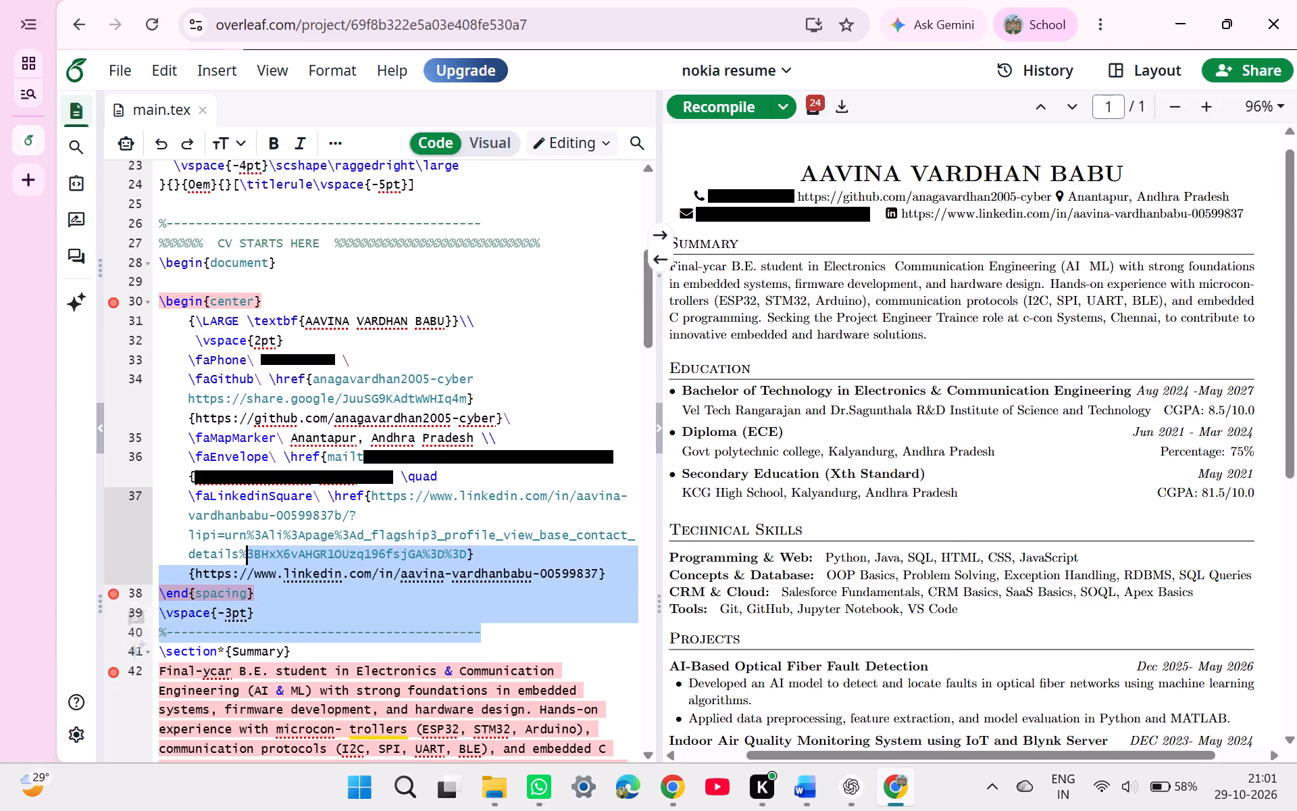
{"action": "left_click", "coordinate": [291, 606]}
{"action": "left_click_drag", "start_coordinate": [305, 607], "coordinate": [219, 525]}
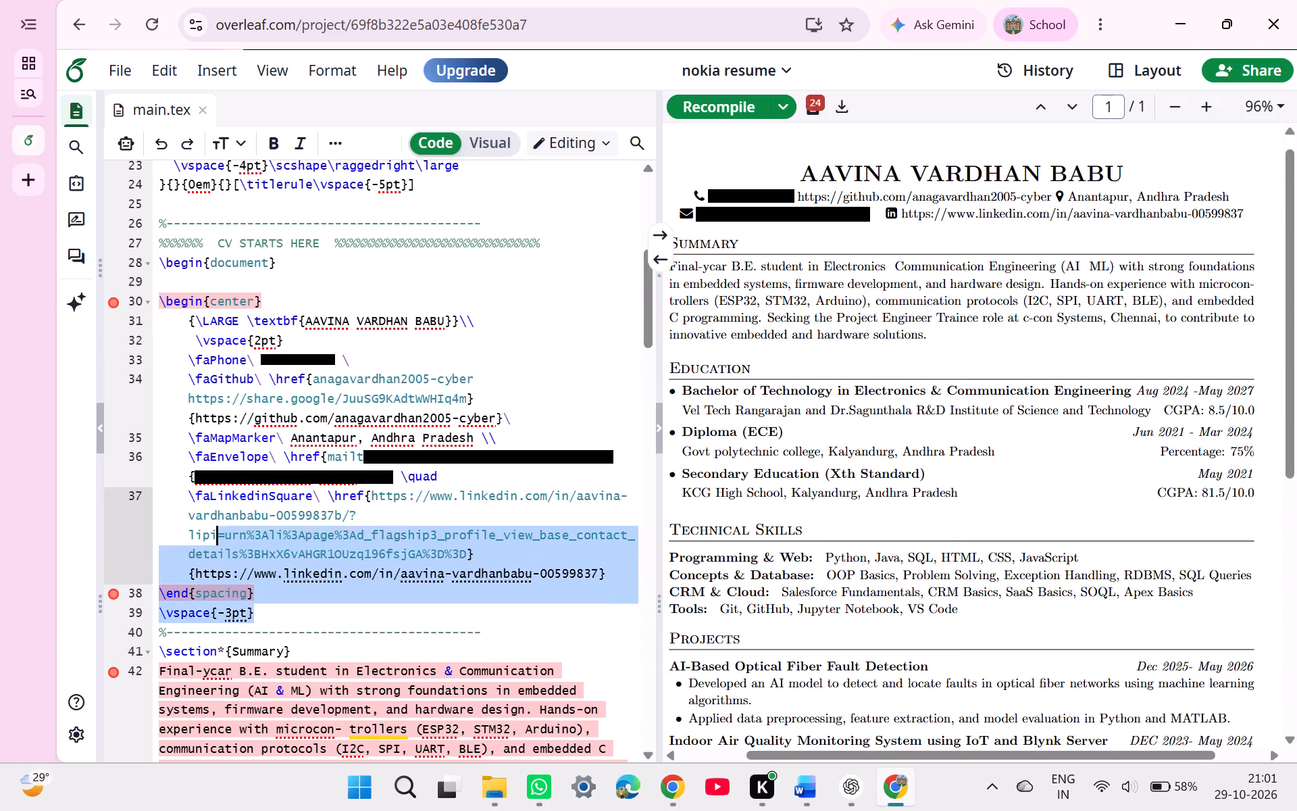
{"action": "left_click_drag", "start_coordinate": [219, 525], "coordinate": [137, 268]}
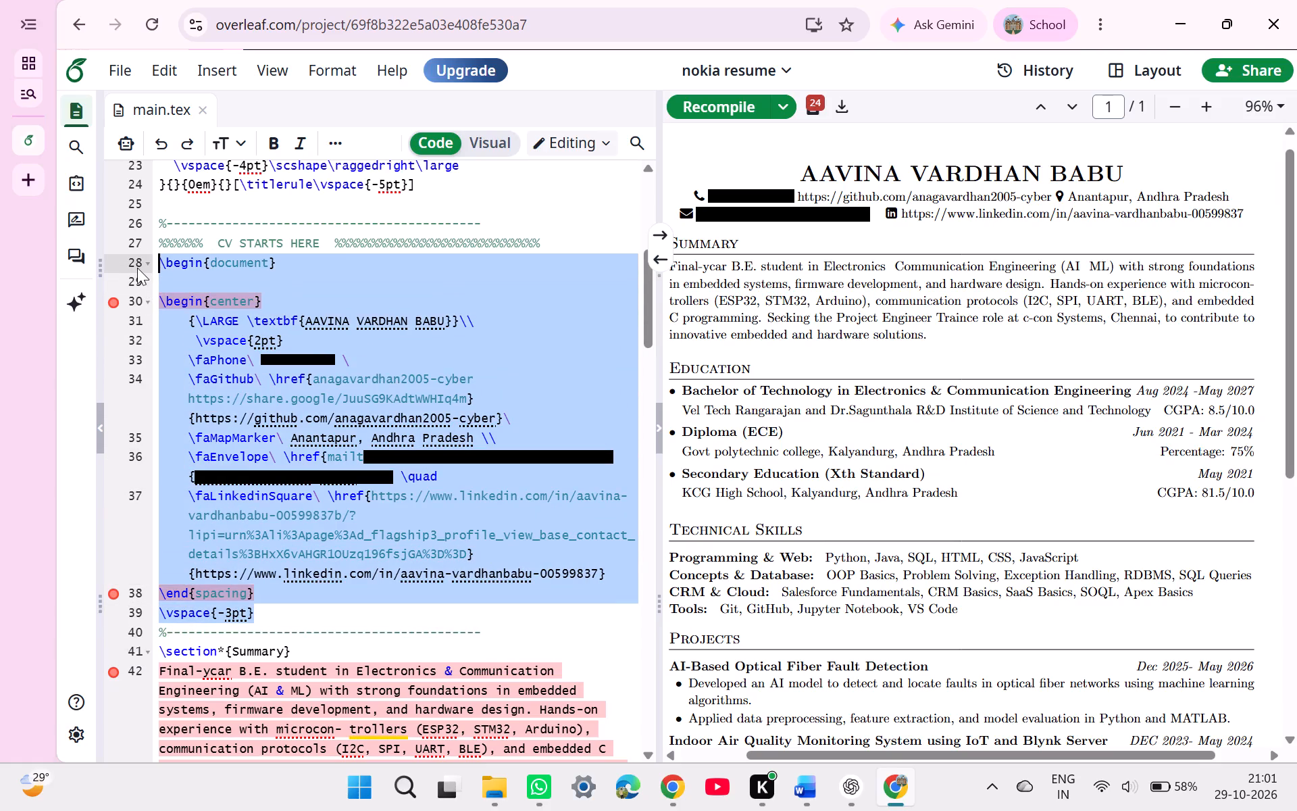
{"action": "key", "text": "ctrl+c"}
Return to the Overleaf project list and open the resume project titled with the candidate's name.
{"action": "key", "text": "alt+Tab"}
{"action": "key", "text": "alt+Left"}
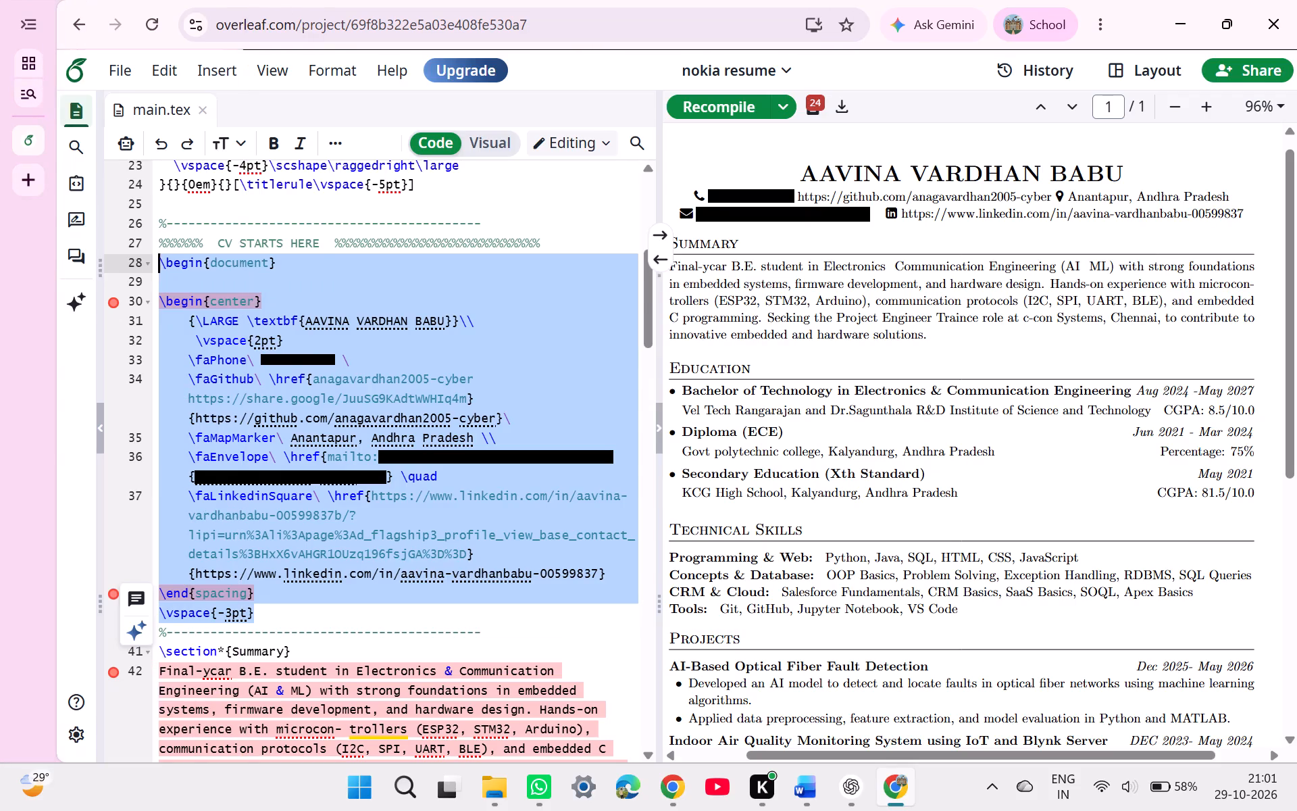
{"action": "left_click", "coordinate": [86, 22]}
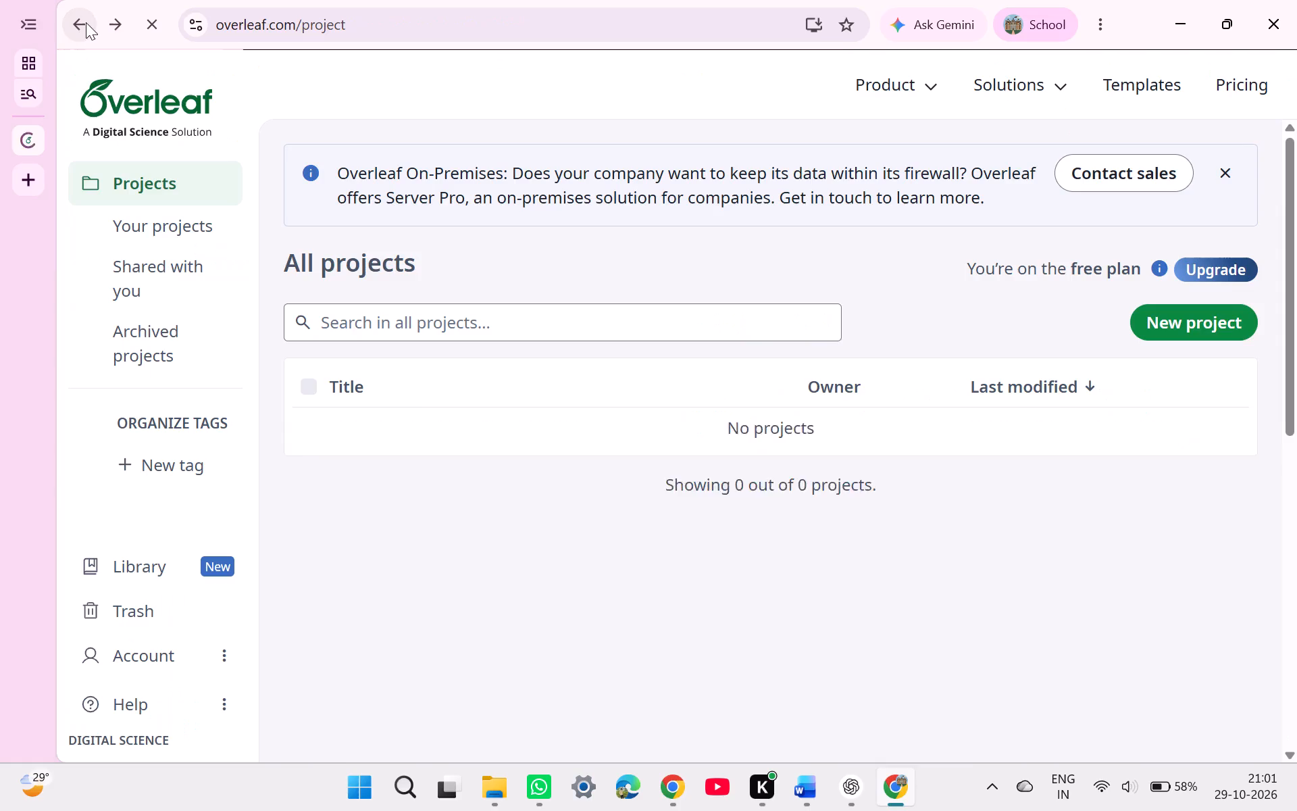
{"action": "left_click", "coordinate": [402, 428]}
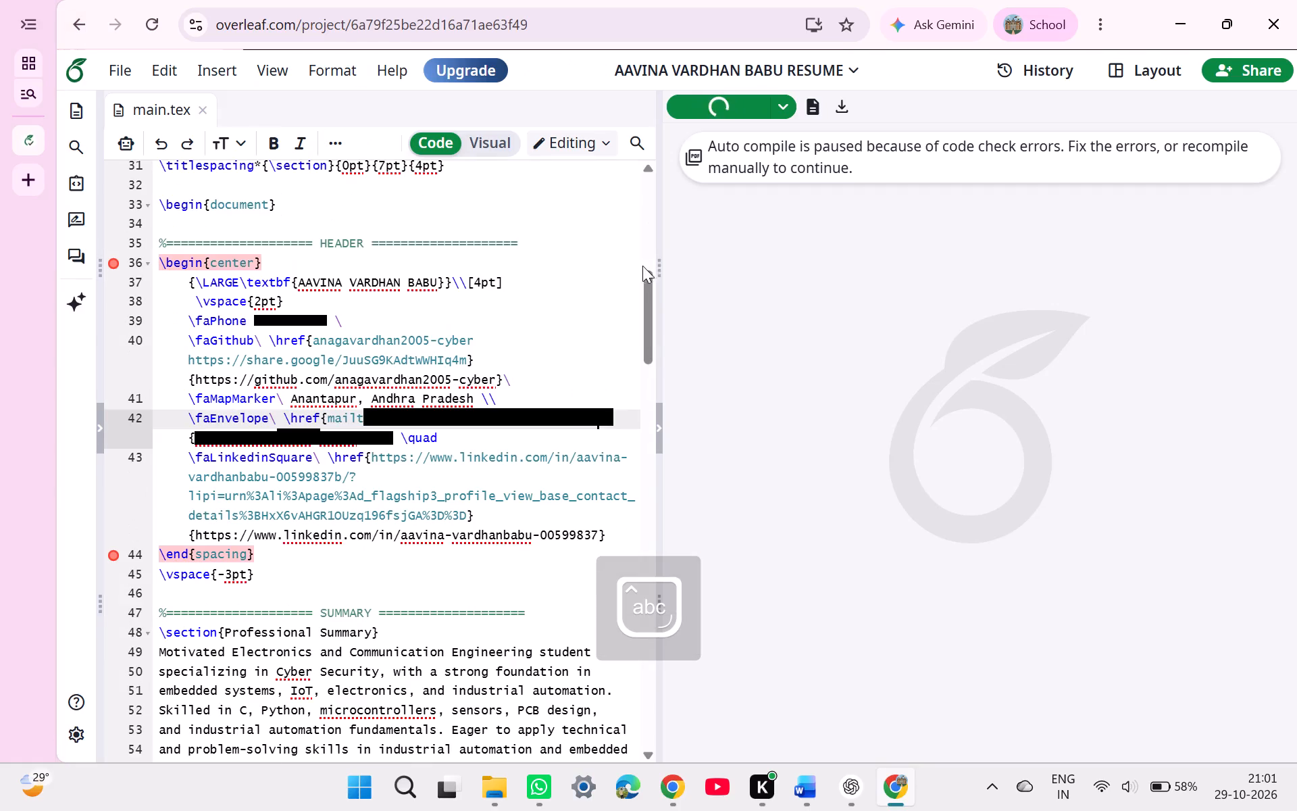
Replace the header code from \begin{center} through \vspace{-3pt} with the block copied from the nokia resume, and recompile.
{"action": "left_click", "coordinate": [290, 579]}
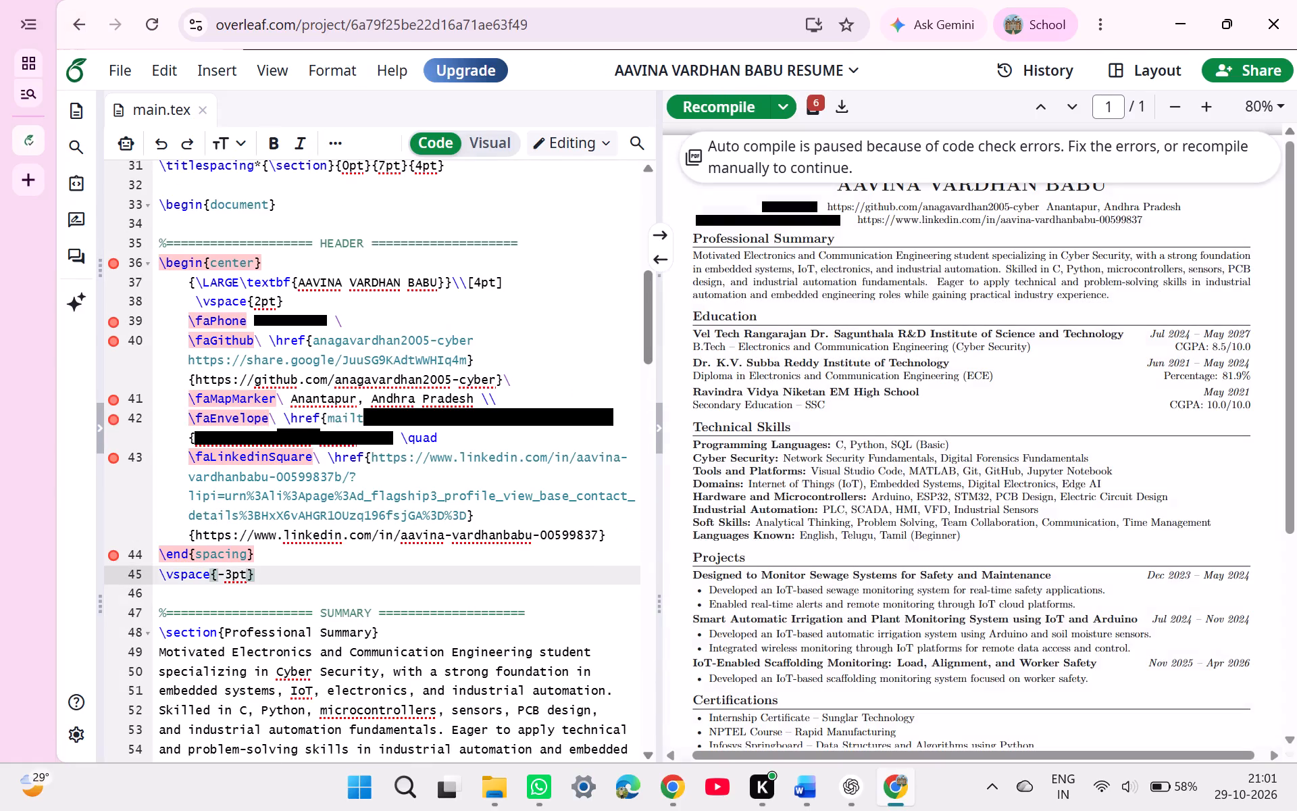
{"action": "left_click", "coordinate": [278, 579]}
{"action": "left_click_drag", "start_coordinate": [278, 579], "coordinate": [131, 351]}
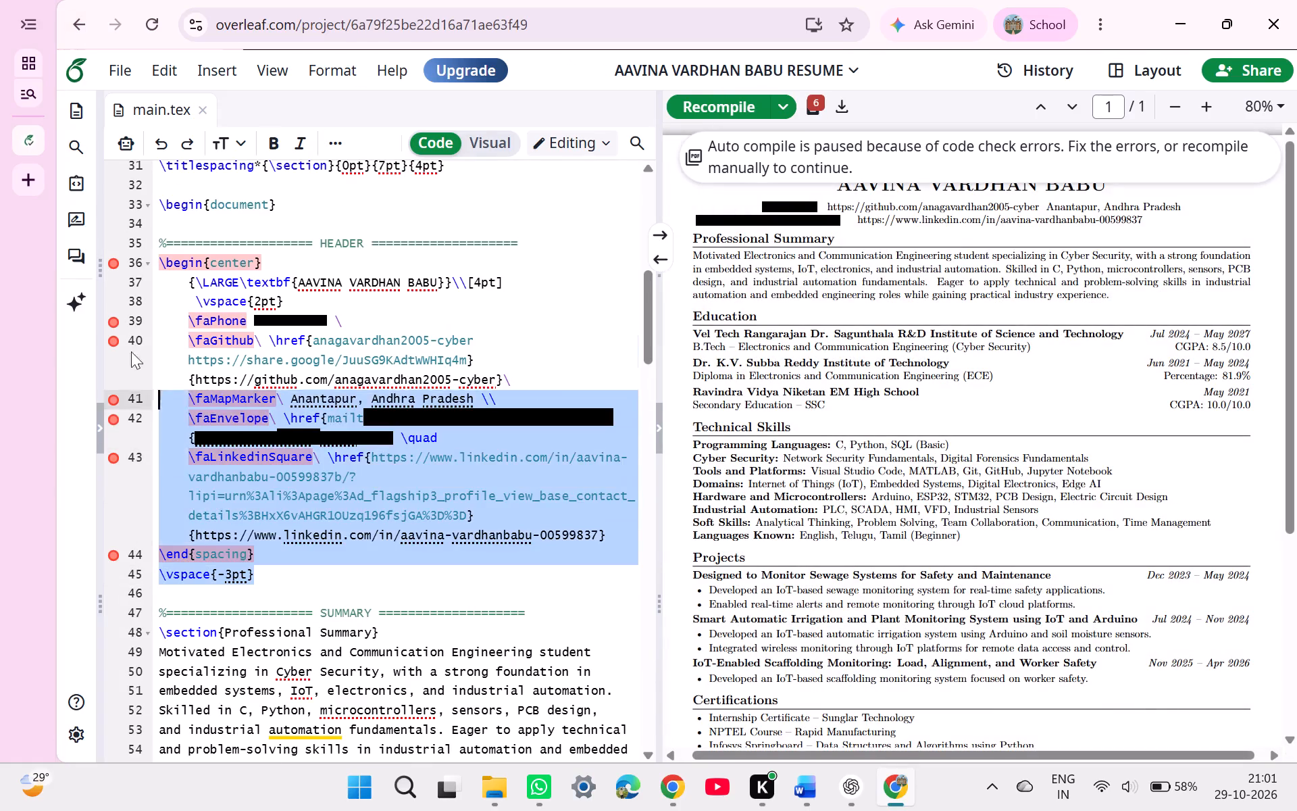
{"action": "left_click_drag", "start_coordinate": [131, 351], "coordinate": [113, 260]}
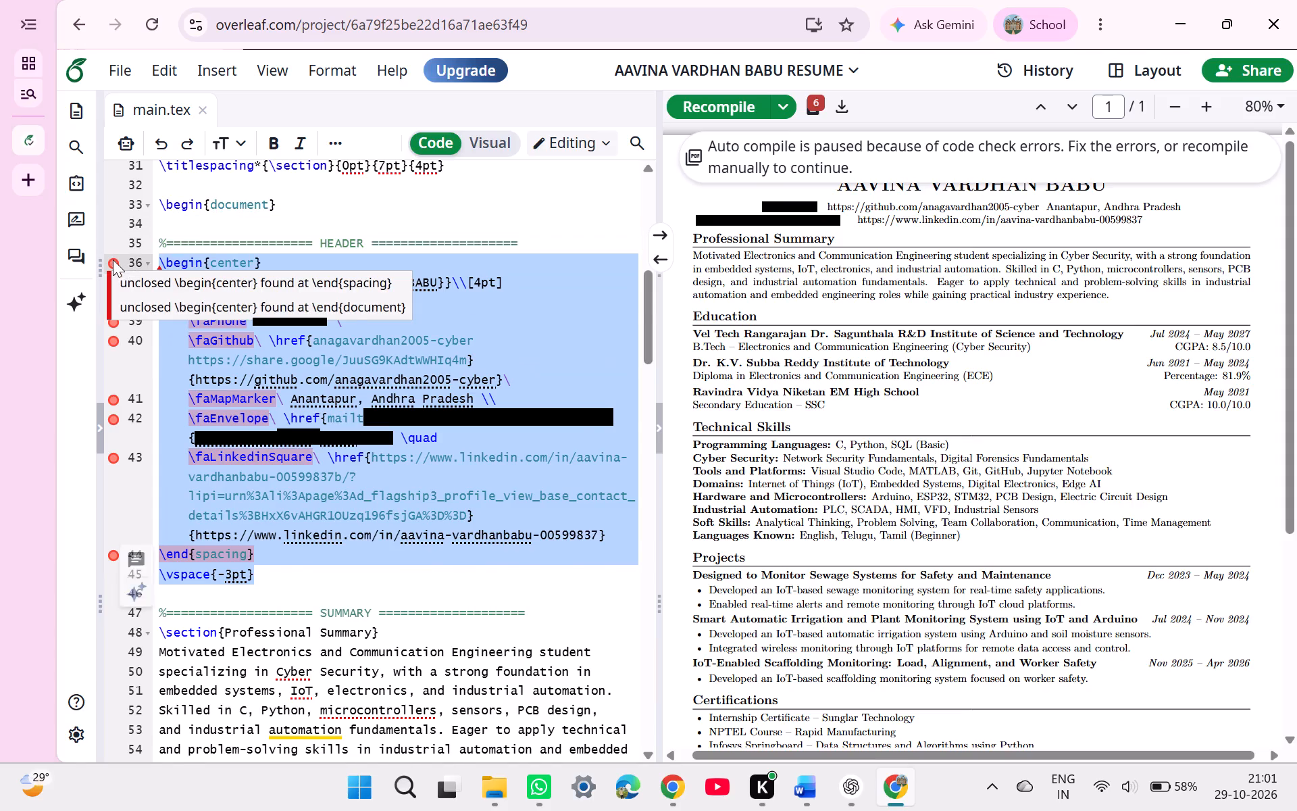
{"action": "key", "text": "ctrl+v"}
{"action": "scroll", "coordinate": [418, 318], "scroll_direction": "up", "scroll_amount": 1}
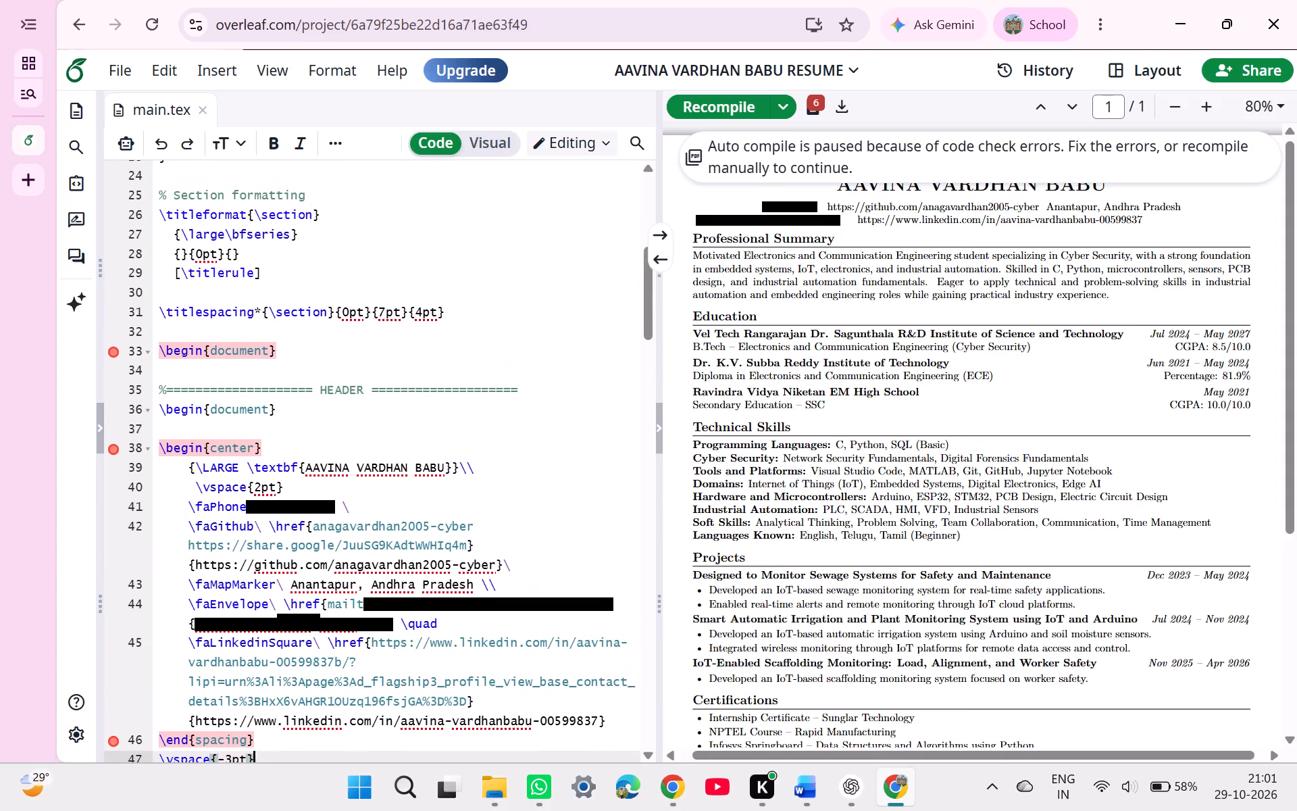
{"action": "scroll", "coordinate": [418, 318], "scroll_direction": "up", "scroll_amount": 1}
{"action": "left_click", "coordinate": [707, 100]}
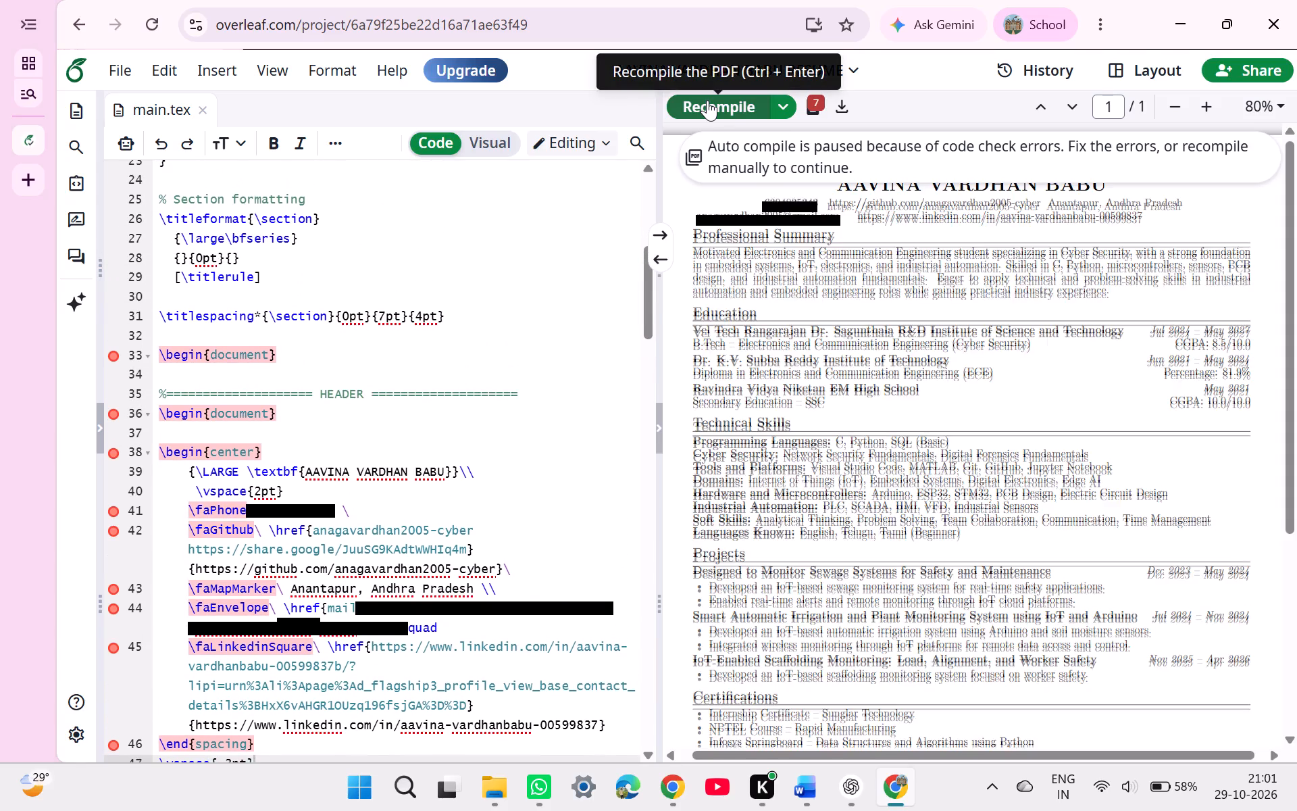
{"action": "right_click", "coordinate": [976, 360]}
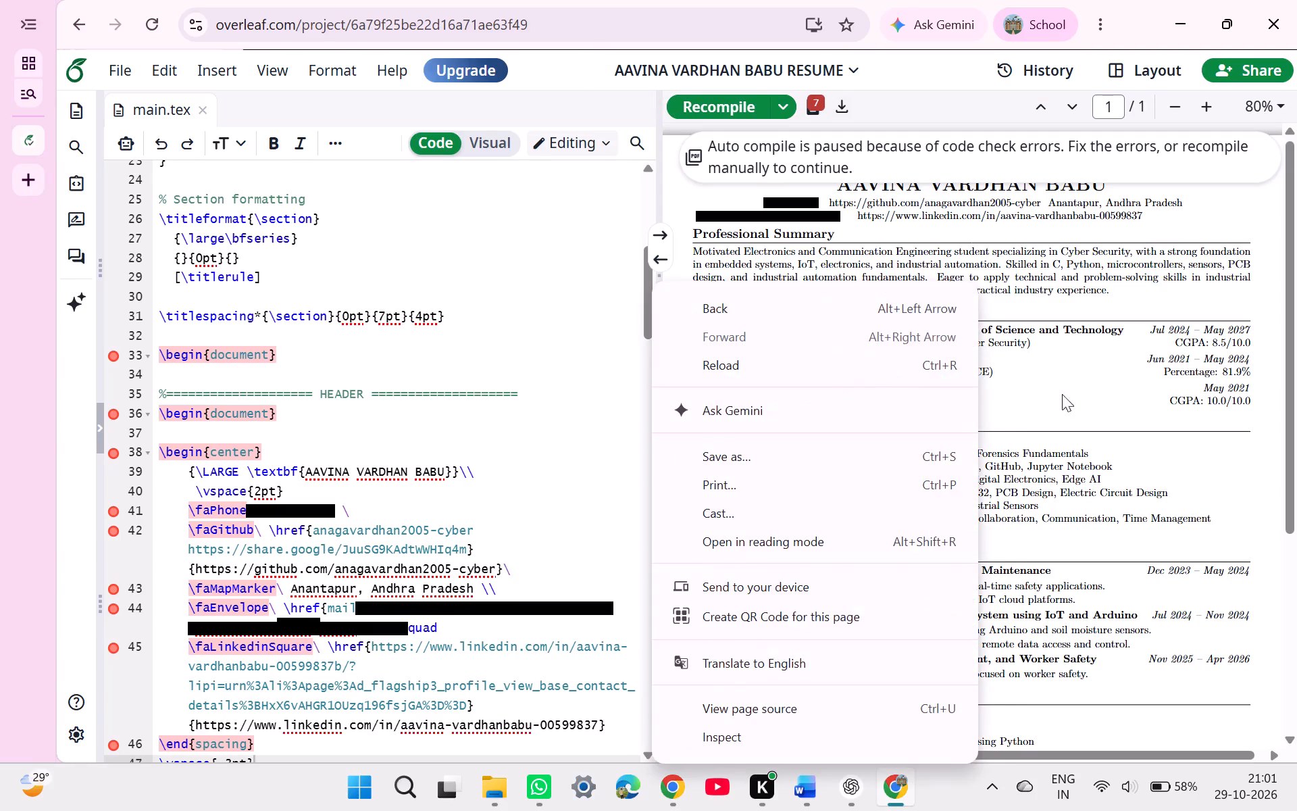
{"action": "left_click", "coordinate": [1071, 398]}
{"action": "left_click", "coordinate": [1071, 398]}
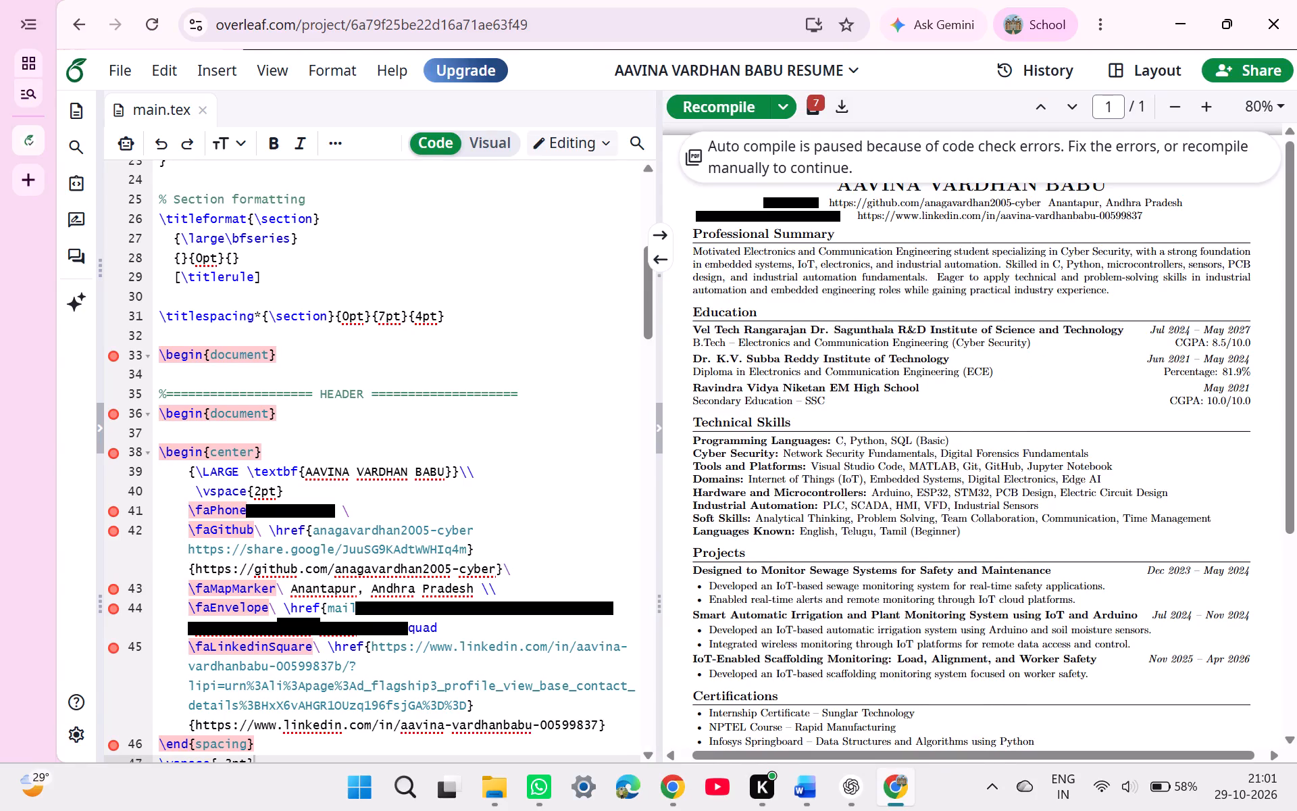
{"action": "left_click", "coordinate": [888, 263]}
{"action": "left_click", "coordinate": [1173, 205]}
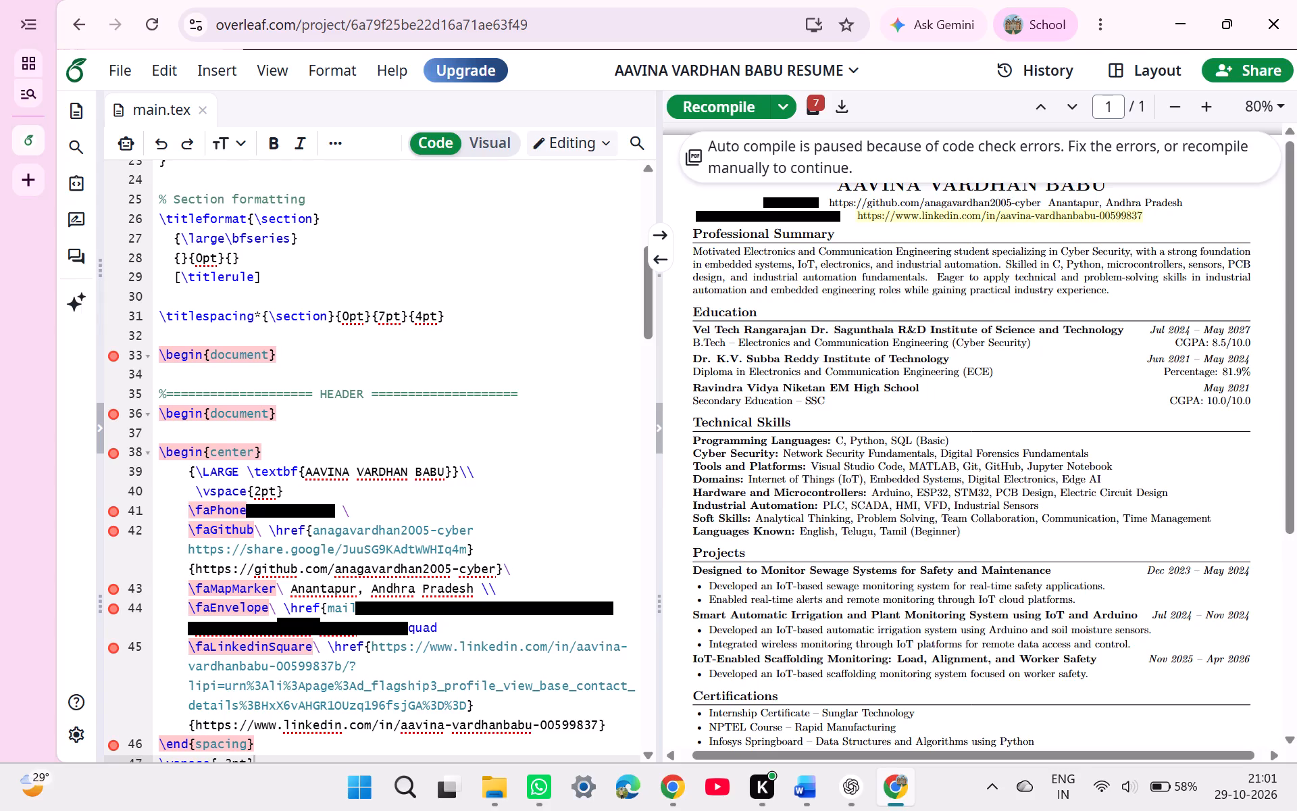
{"action": "left_click", "coordinate": [729, 112]}
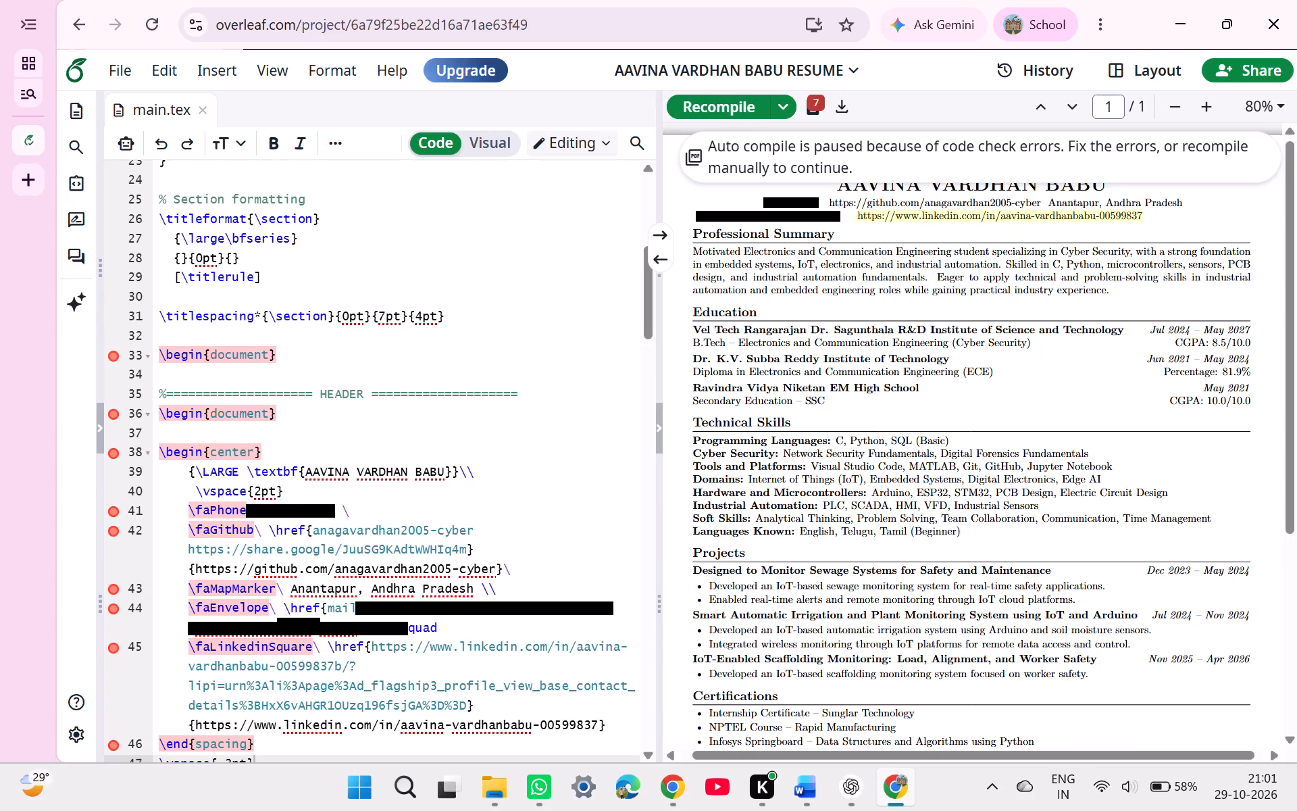
{"action": "left_click", "coordinate": [1188, 152]}
{"action": "scroll", "coordinate": [1071, 288], "scroll_direction": "down", "scroll_amount": 1}
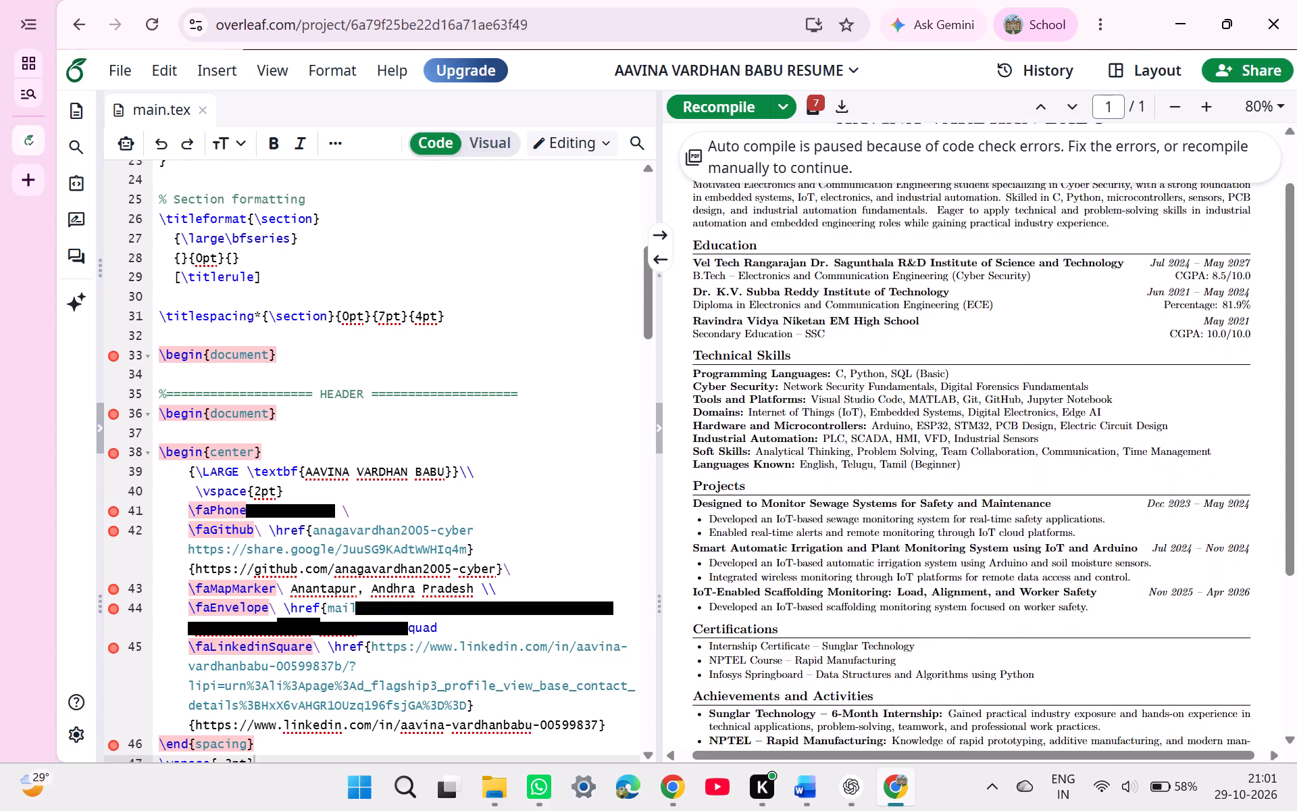
{"action": "scroll", "coordinate": [1071, 288], "scroll_direction": "down", "scroll_amount": 1}
{"action": "scroll", "coordinate": [1071, 288], "scroll_direction": "up", "scroll_amount": 4}
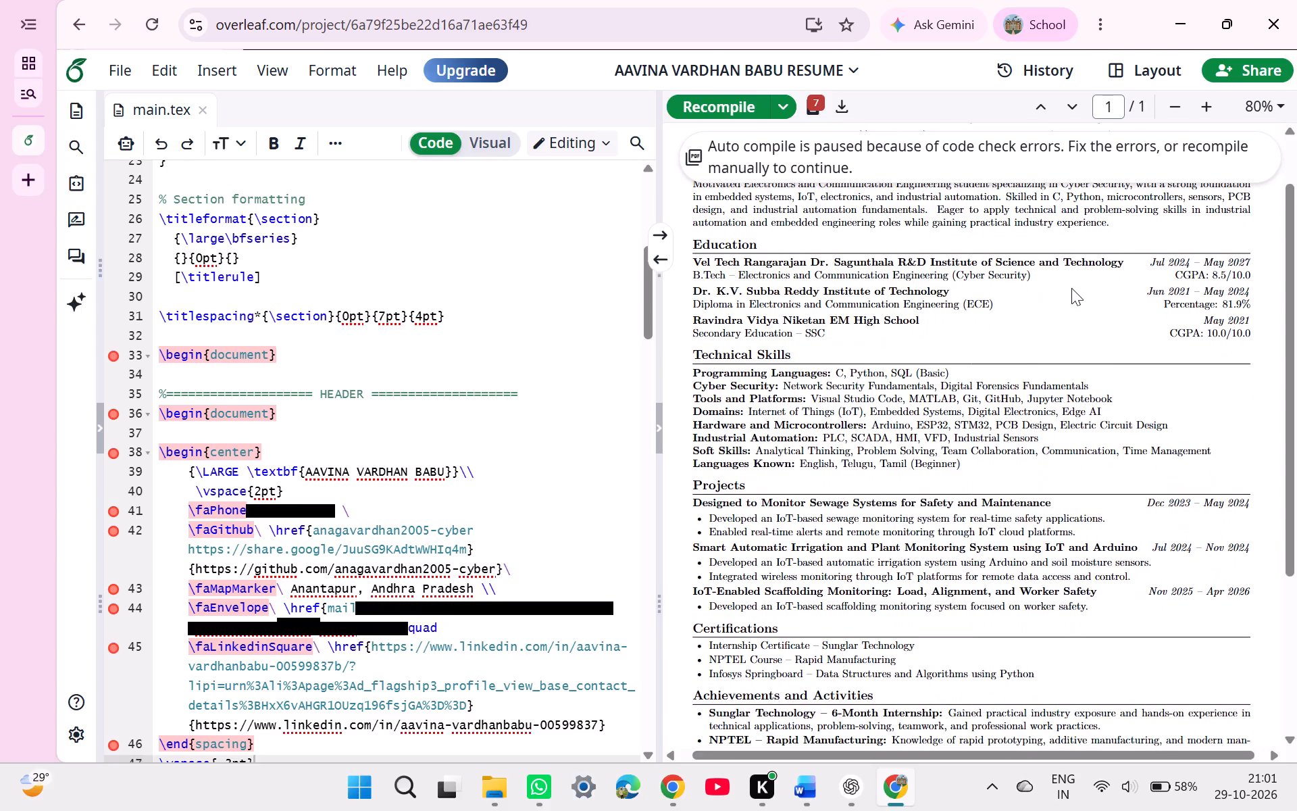
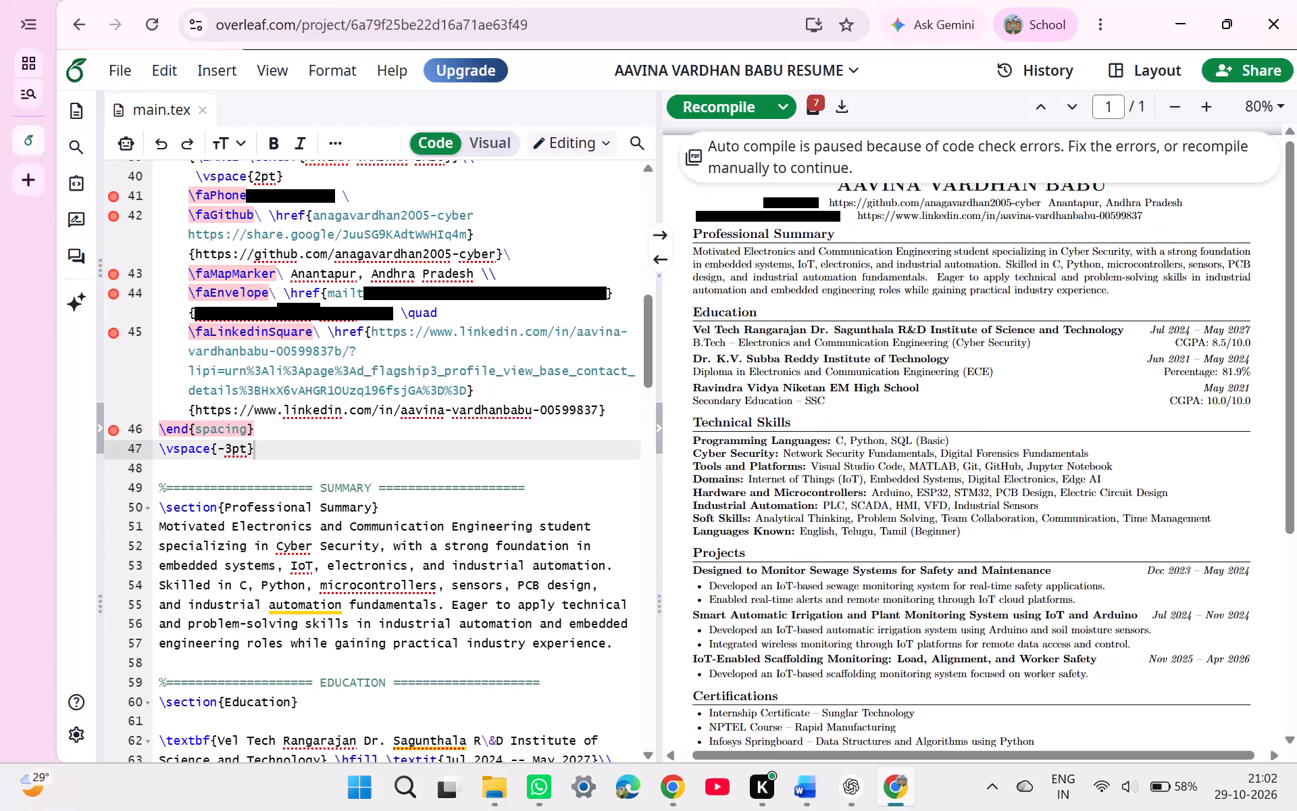
Select the whole Professional Summary paragraph in main.tex, from "Motivated Electronics" through "practical industry experience.".
{"action": "left_click", "coordinate": [615, 645]}
{"action": "left_click_drag", "start_coordinate": [615, 645], "coordinate": [604, 643]}
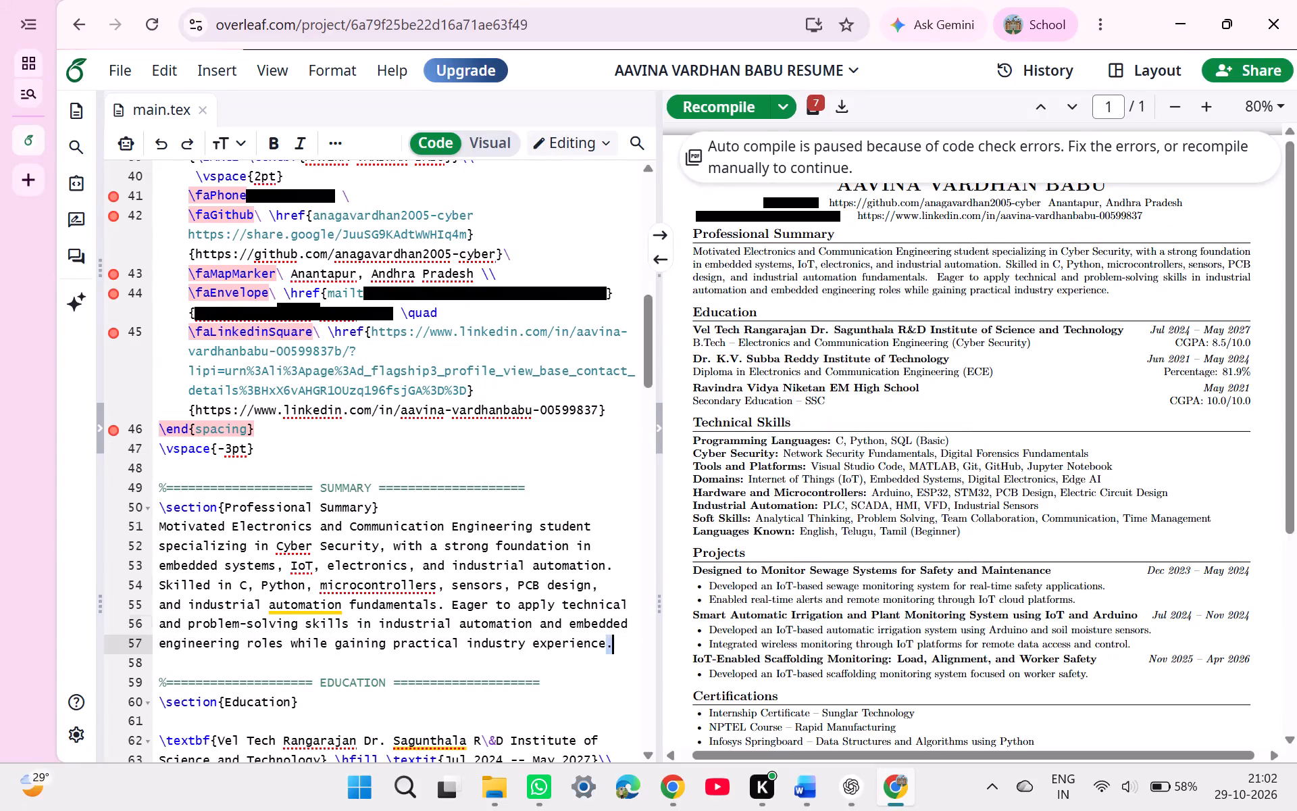
{"action": "left_click_drag", "start_coordinate": [604, 643], "coordinate": [153, 529]}
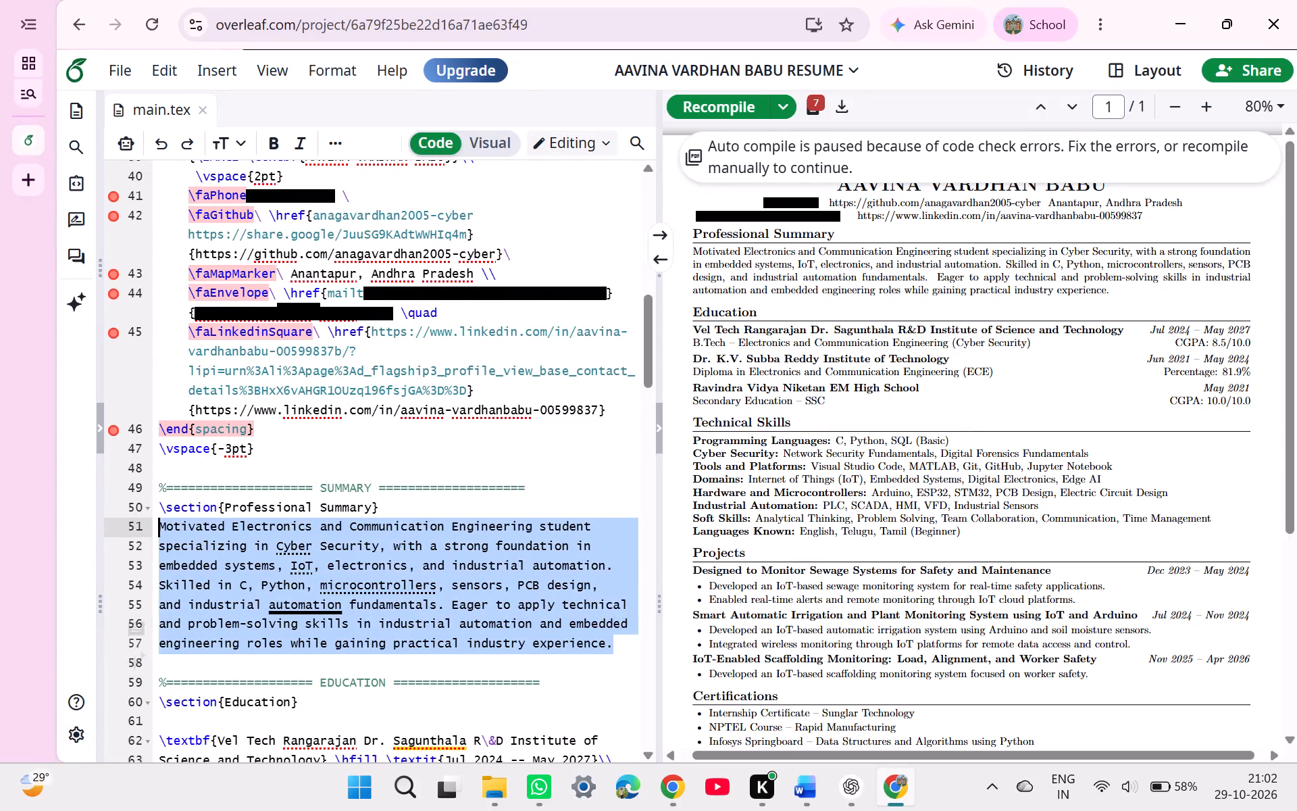
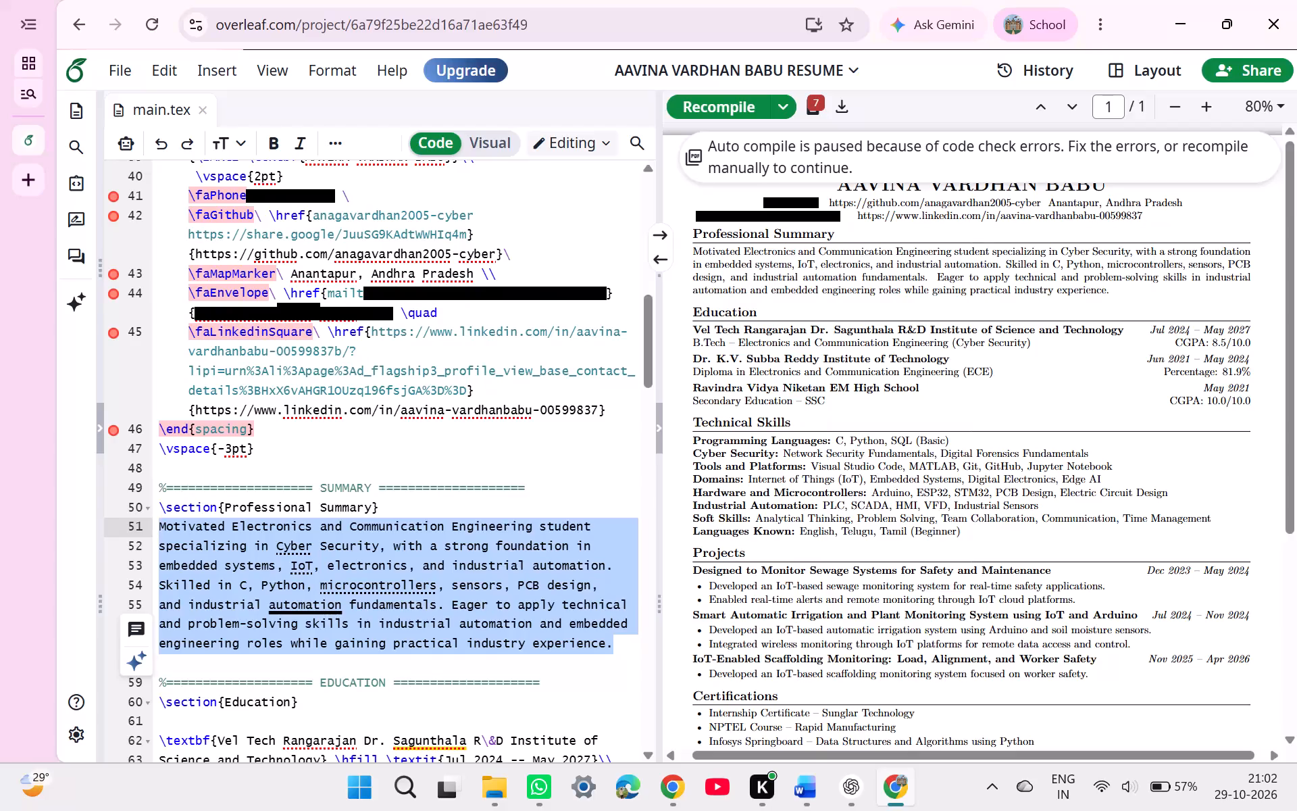
Replace the selected Professional Summary text with the copied paragraph beginning "To obtain an entry-level engineering position".
{"action": "key", "text": "ctrl+v"}
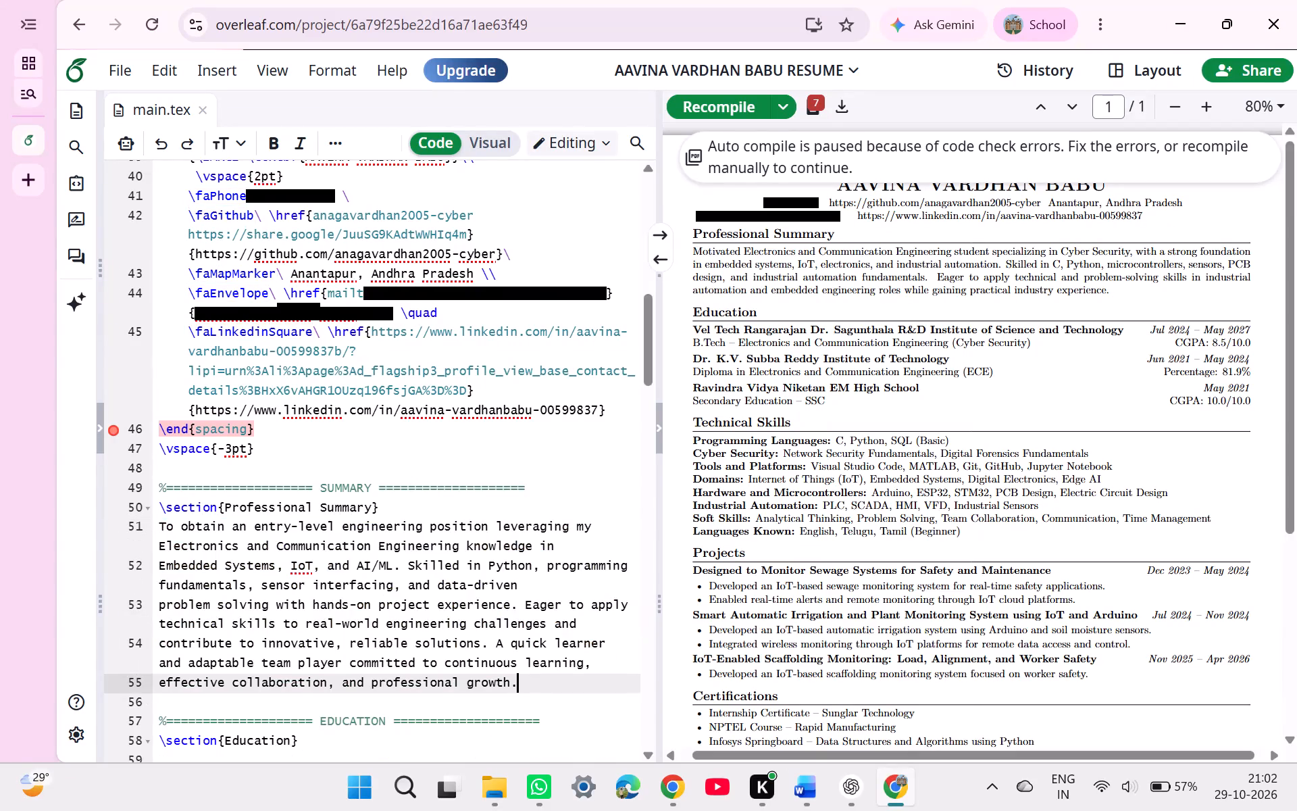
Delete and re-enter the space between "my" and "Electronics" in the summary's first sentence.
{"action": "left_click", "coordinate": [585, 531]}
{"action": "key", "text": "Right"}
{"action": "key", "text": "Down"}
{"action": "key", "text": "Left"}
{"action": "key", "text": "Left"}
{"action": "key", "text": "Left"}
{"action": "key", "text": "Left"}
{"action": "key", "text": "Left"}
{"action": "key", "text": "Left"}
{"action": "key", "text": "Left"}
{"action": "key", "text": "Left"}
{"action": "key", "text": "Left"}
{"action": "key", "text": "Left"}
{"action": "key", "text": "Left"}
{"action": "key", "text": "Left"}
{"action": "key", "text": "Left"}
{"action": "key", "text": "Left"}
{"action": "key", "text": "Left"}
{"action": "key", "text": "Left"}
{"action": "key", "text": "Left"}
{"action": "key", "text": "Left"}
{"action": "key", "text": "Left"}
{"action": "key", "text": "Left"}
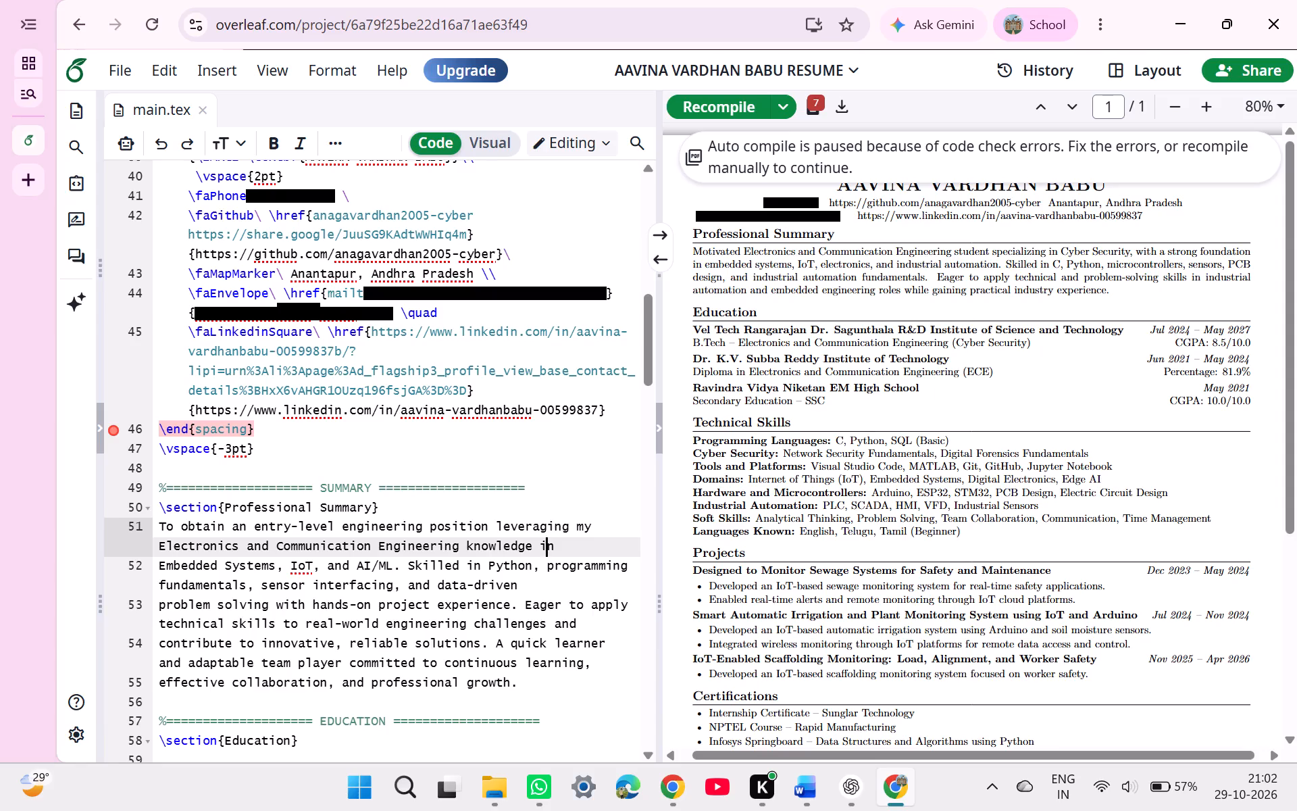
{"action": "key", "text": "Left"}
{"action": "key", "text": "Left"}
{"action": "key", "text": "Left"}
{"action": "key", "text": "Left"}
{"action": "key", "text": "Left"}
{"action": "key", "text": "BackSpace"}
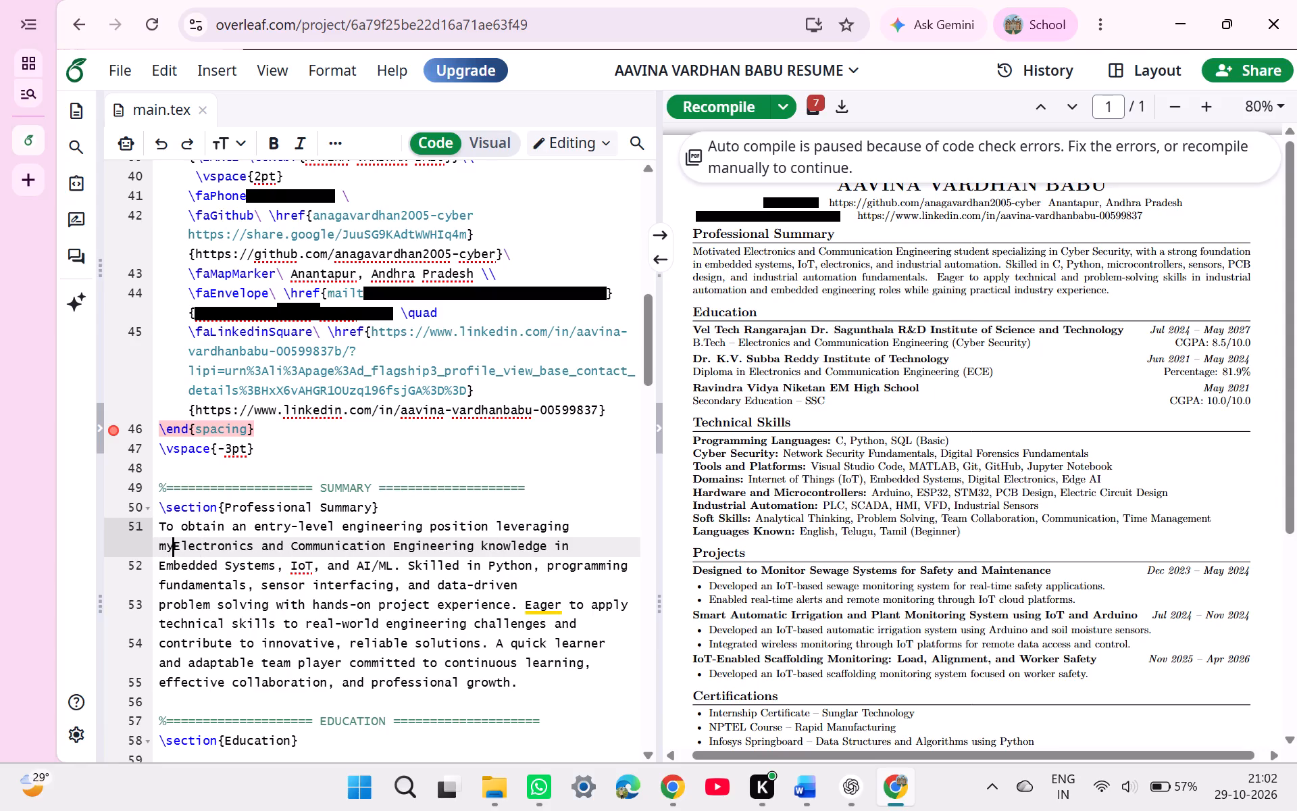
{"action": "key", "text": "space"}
Join the summary's first two source lines by replacing the line break between "knowledge in" and "Embedded Systems" with a space.
{"action": "key", "text": "Down"}
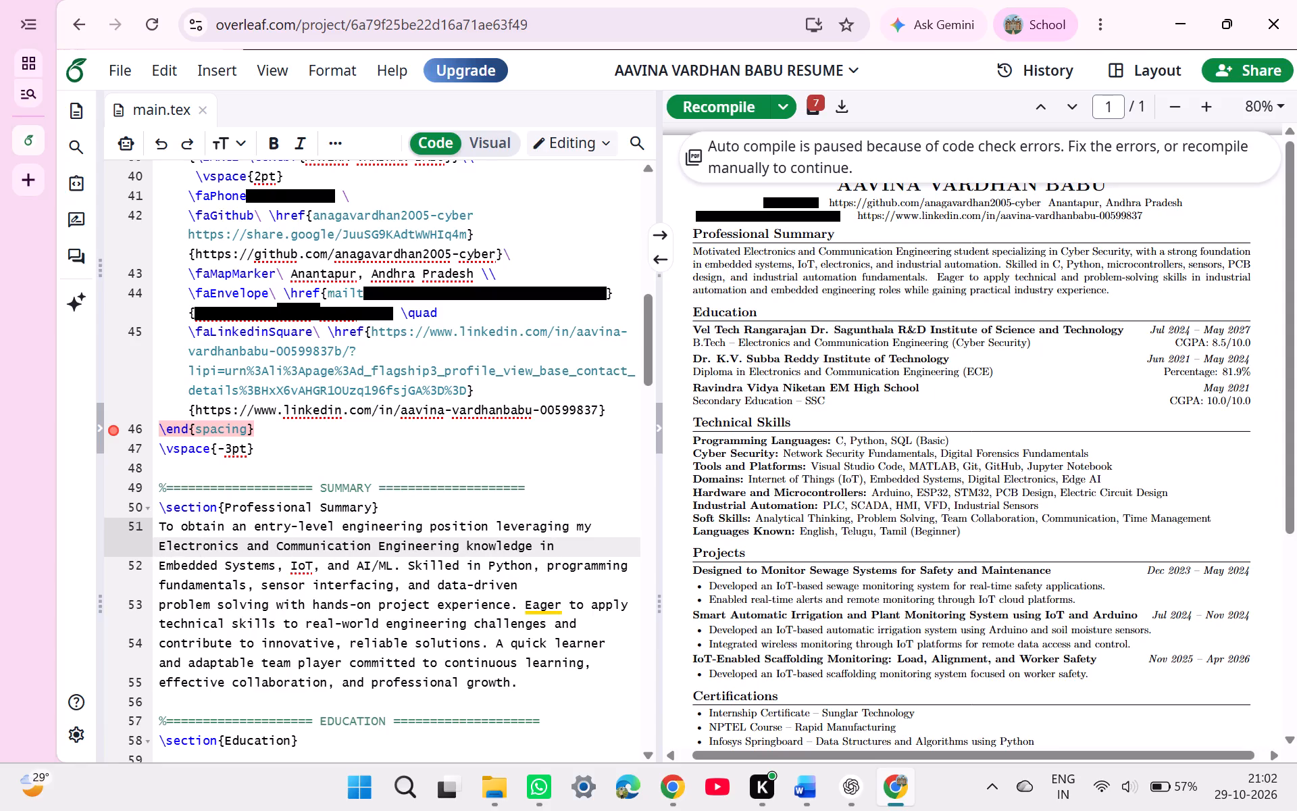
{"action": "key", "text": "Down"}
{"action": "key", "text": "Right"}
{"action": "key", "text": "Right"}
{"action": "key", "text": "Right"}
{"action": "key", "text": "Right"}
{"action": "key", "text": "Right"}
{"action": "key", "text": "Right"}
{"action": "key", "text": "Left"}
{"action": "key", "text": "Up"}
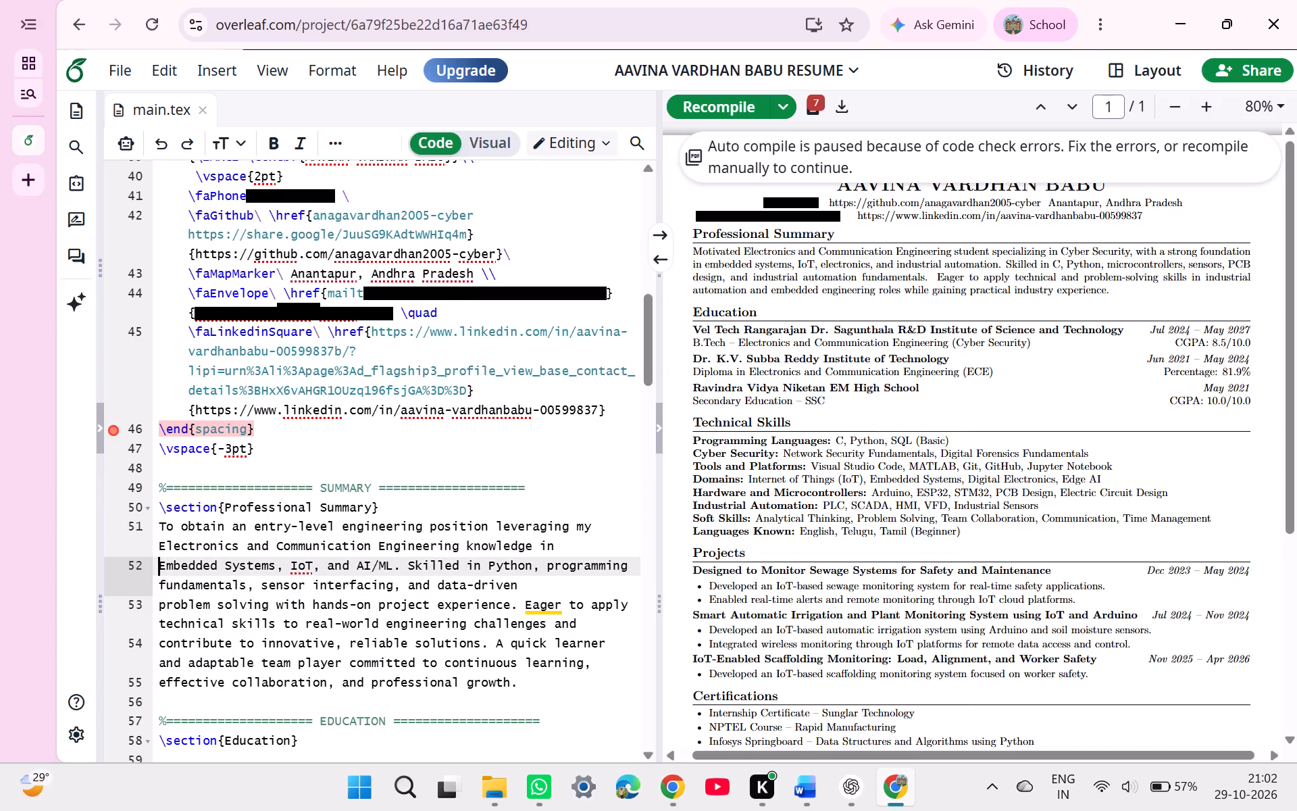
{"action": "key", "text": "BackSpace"}
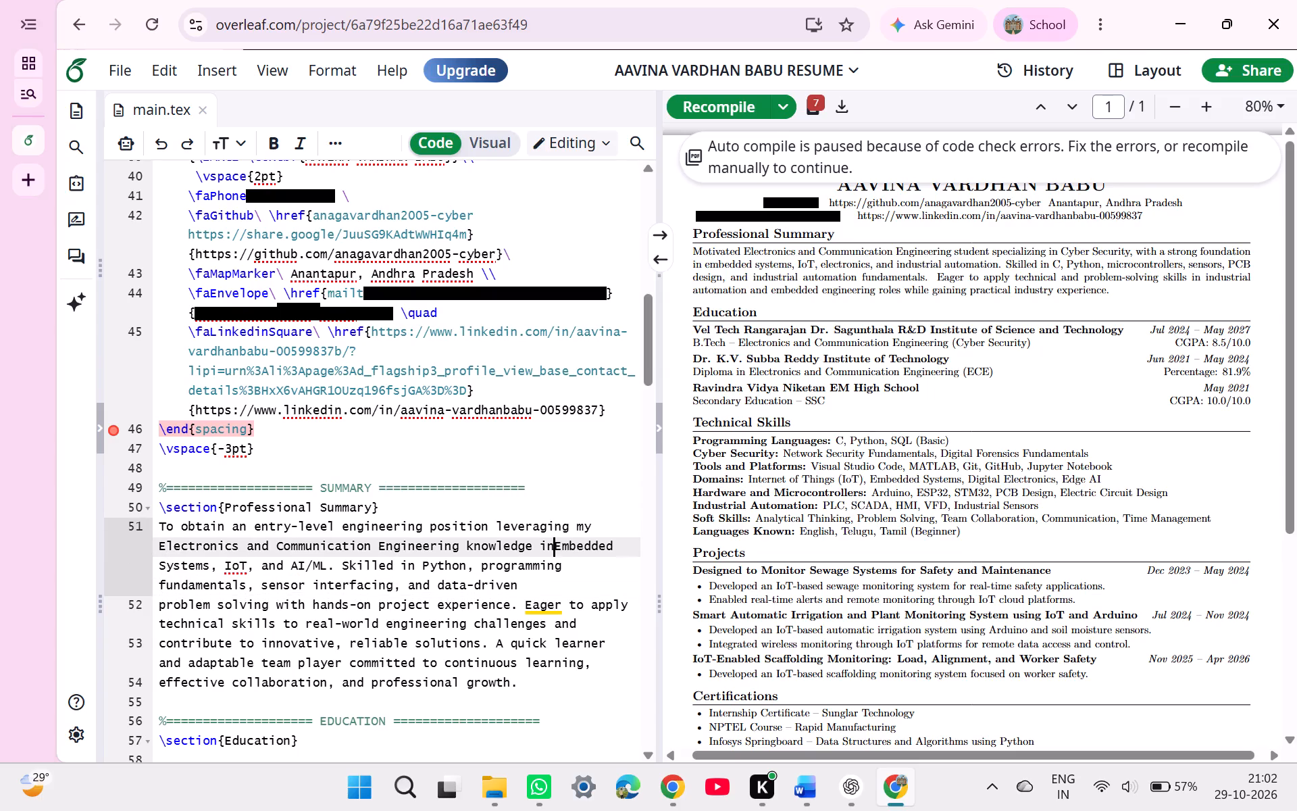
{"action": "key", "text": "space"}
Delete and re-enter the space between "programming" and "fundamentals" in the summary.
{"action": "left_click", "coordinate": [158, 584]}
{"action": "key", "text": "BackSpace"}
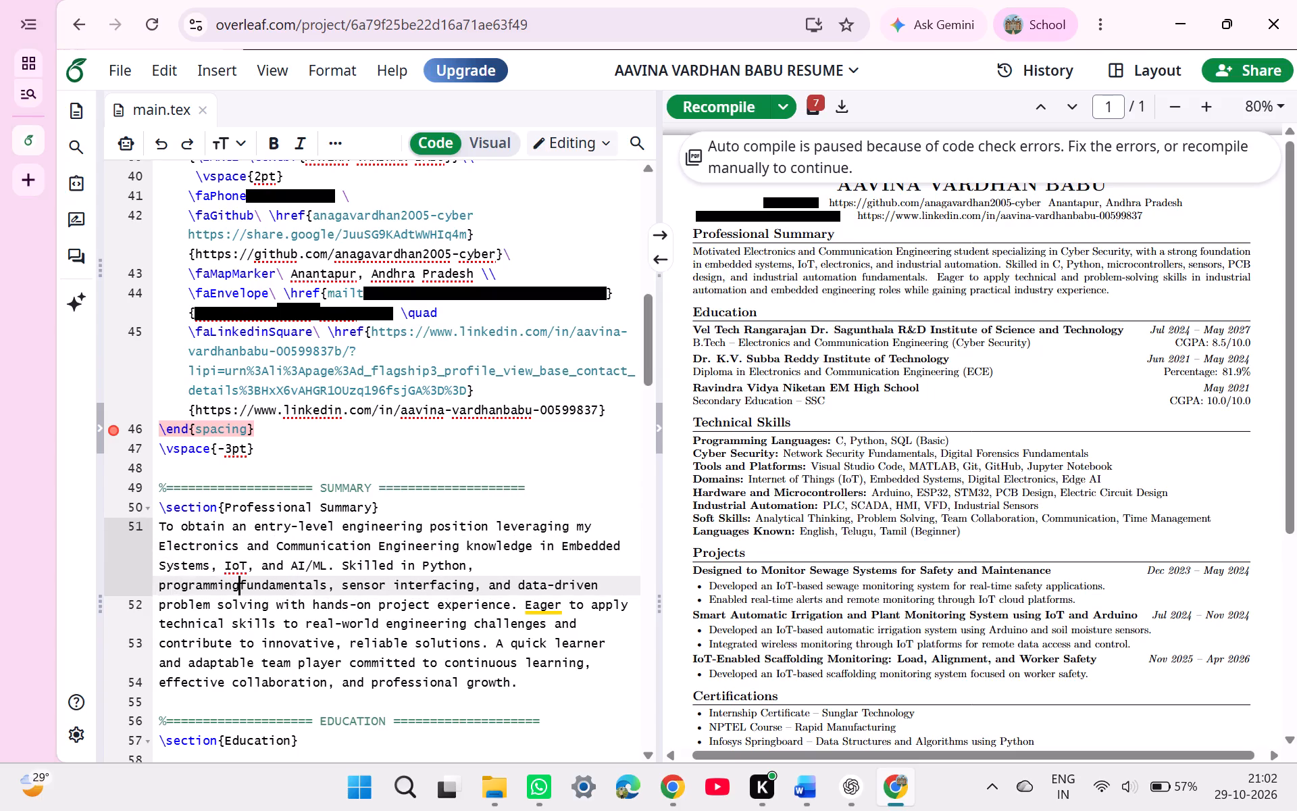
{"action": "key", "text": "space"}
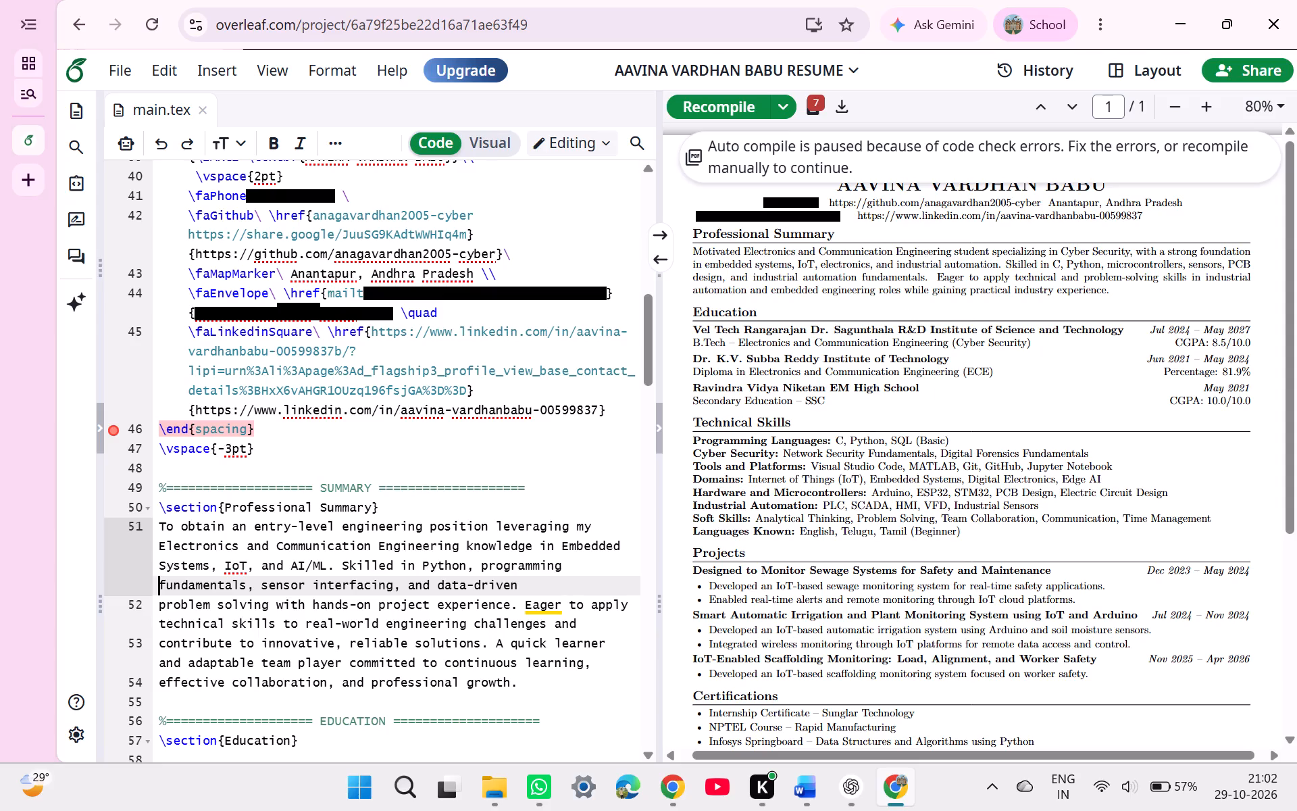
Delete the space between "IoT," and "and AI/ML" in the summary.
{"action": "left_click", "coordinate": [265, 568]}
{"action": "key", "text": "BackSpace"}
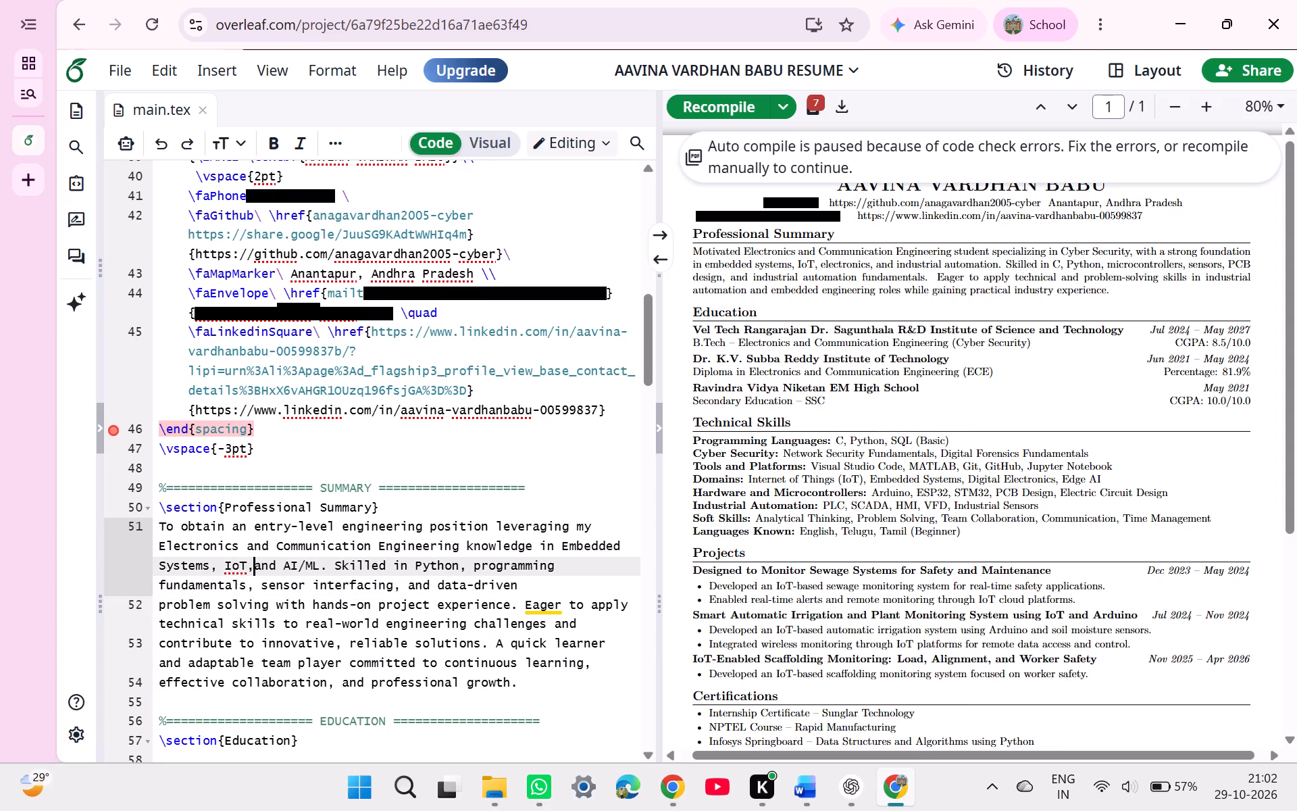
Re-enter the space between "IoT," and "and AI/ML" in the professional summary.
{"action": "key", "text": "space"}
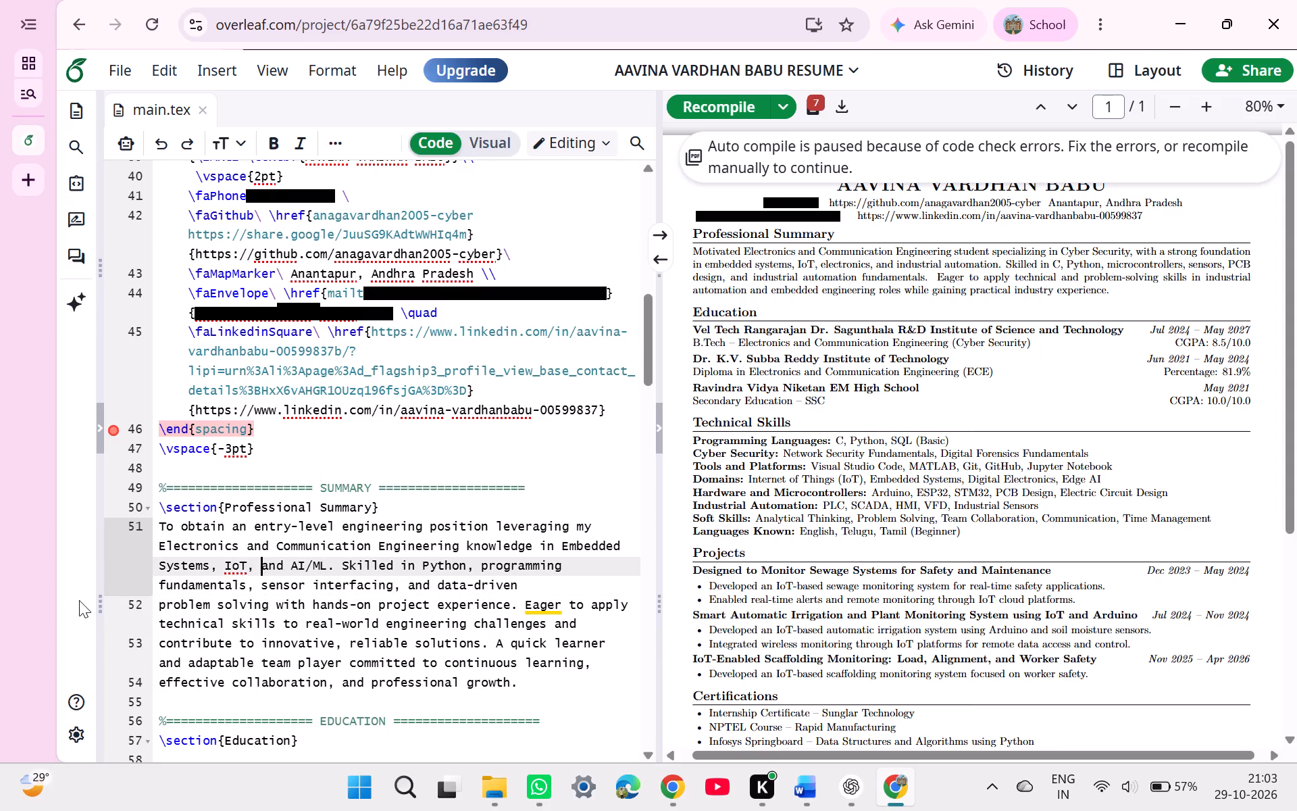
Join the summary's source lines by replacing the line break between "data-driven" and "problem solving" with a space.
{"action": "left_click", "coordinate": [156, 605]}
{"action": "key", "text": "BackSpace"}
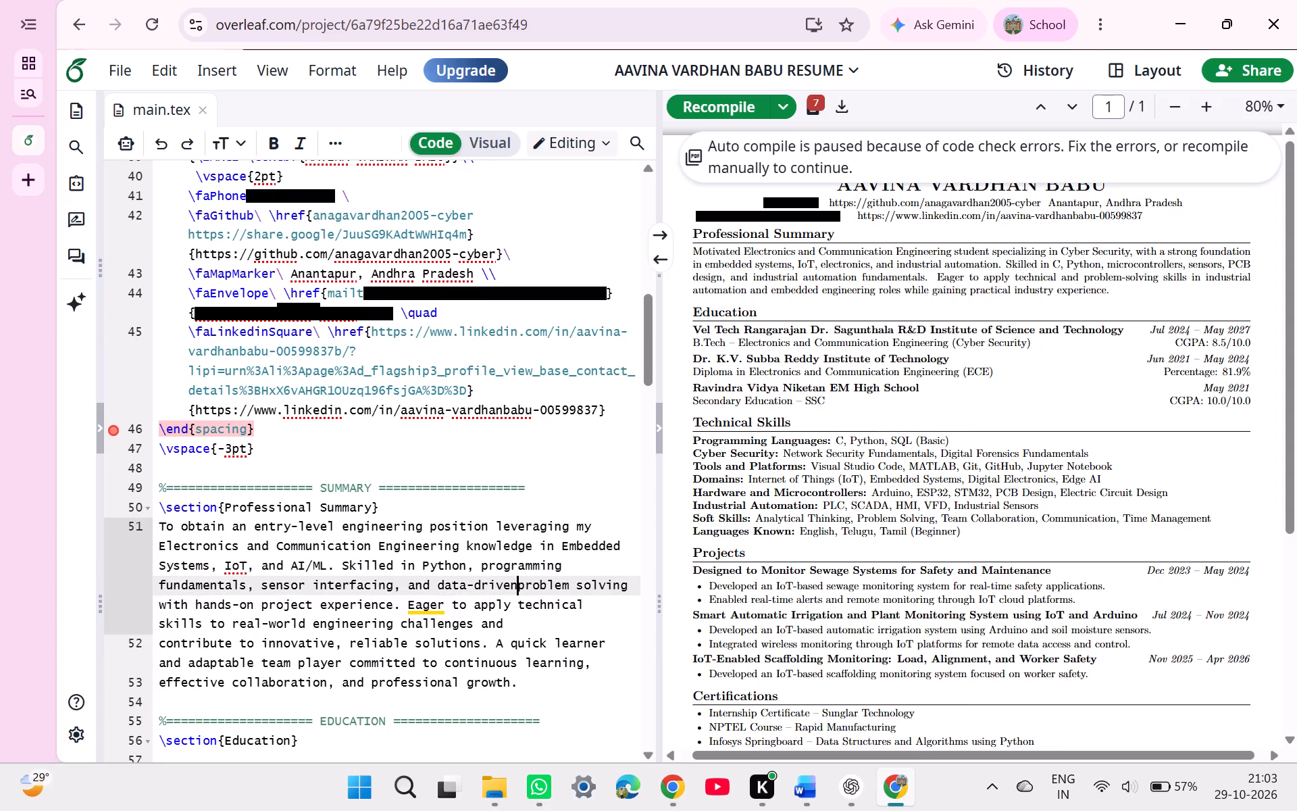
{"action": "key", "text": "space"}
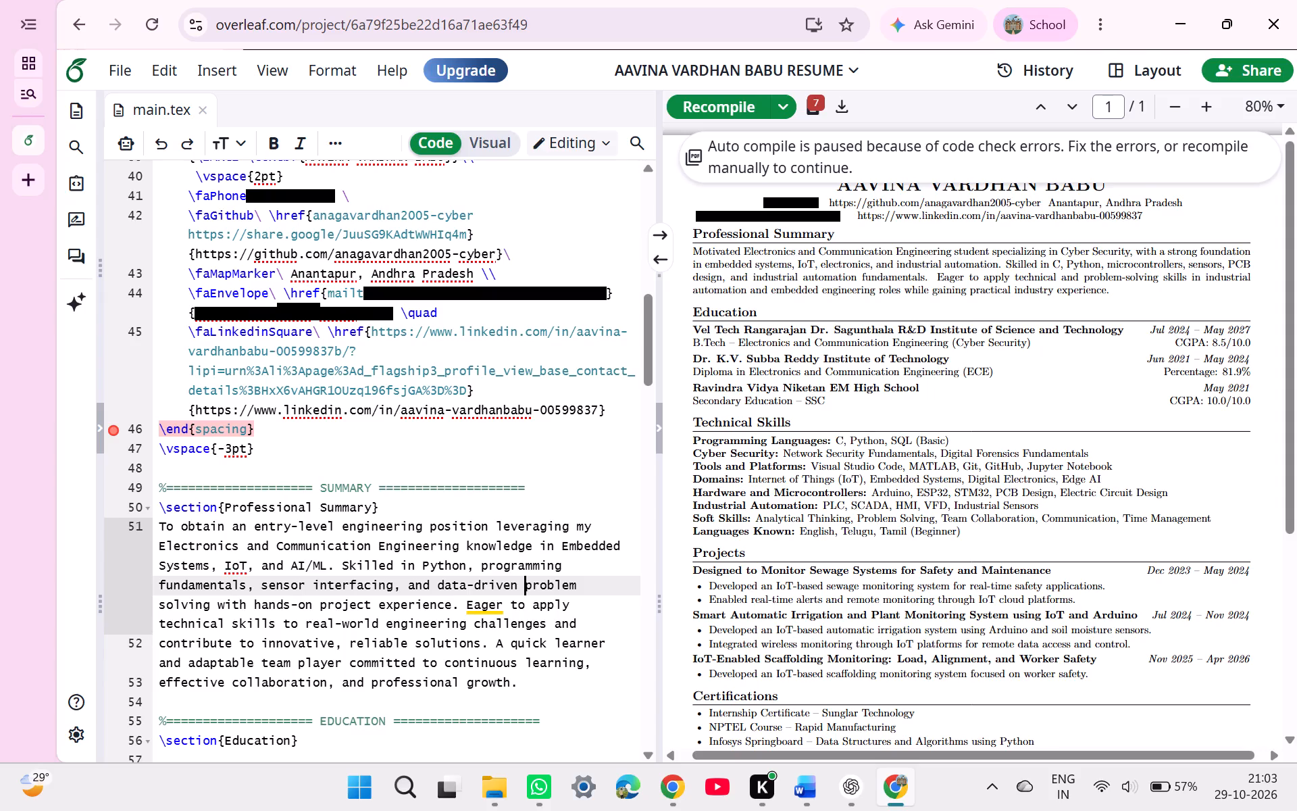
Recompile the resume PDF with the edited header and summary.
{"action": "left_click", "coordinate": [721, 118]}
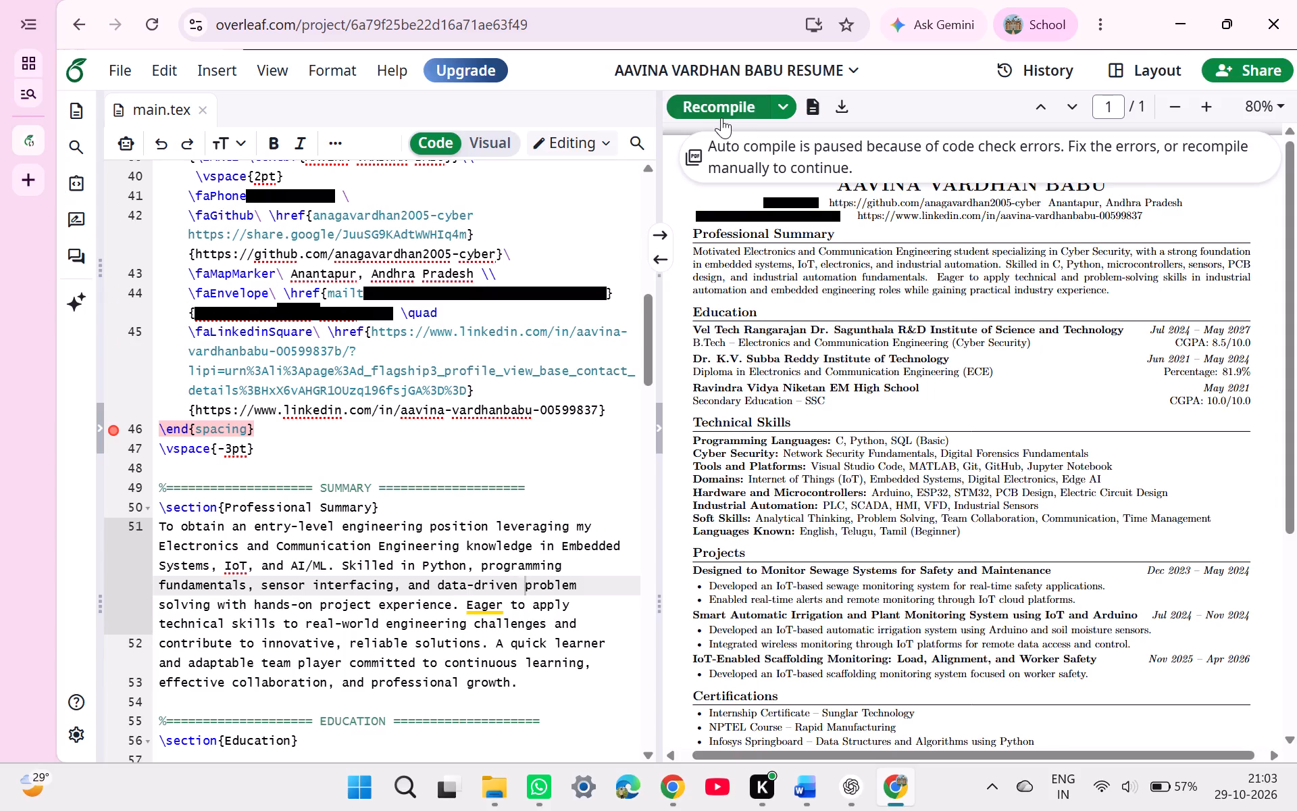
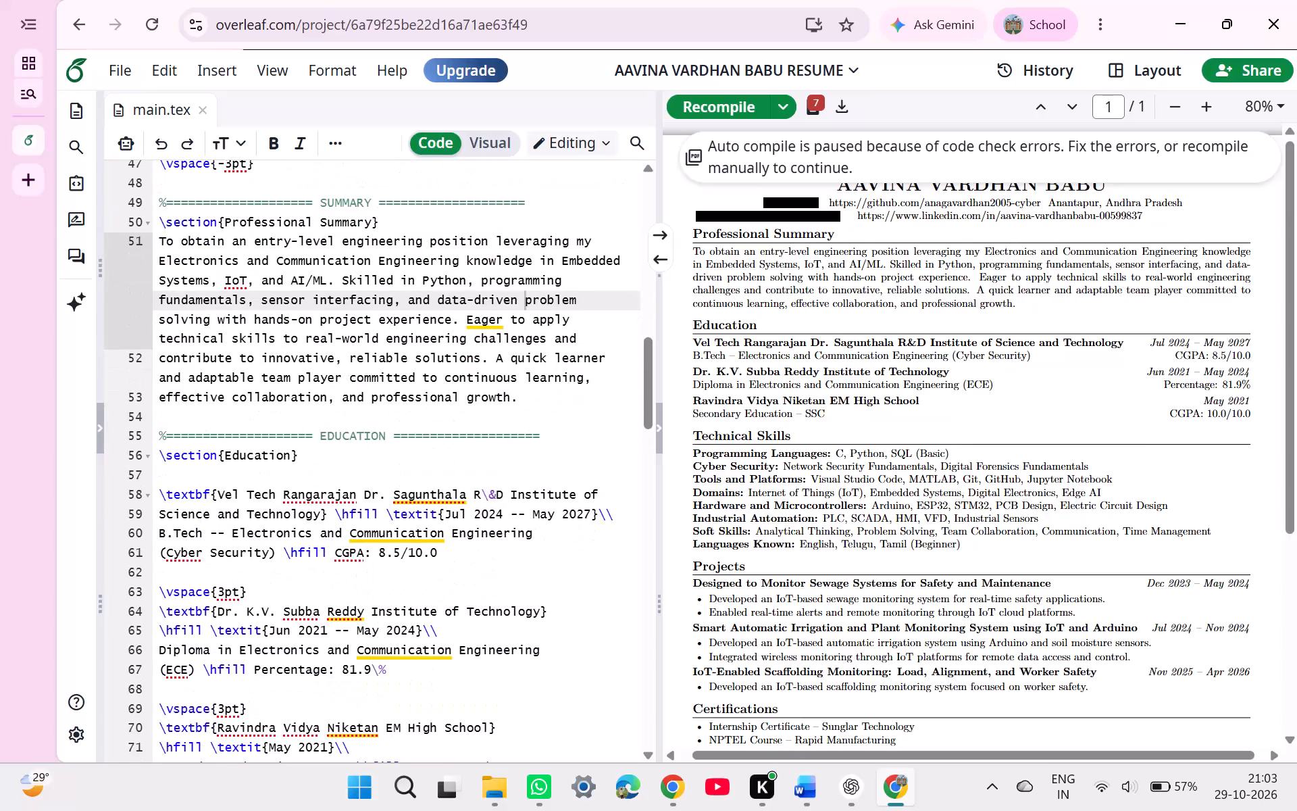
Replace the diploma institute name "Dr. K.V. Subba Reddy Institute of Technology" in the Education section with the copied "Govt.Polytechnic- Kalyandurg".
{"action": "double_click", "coordinate": [794, 365]}
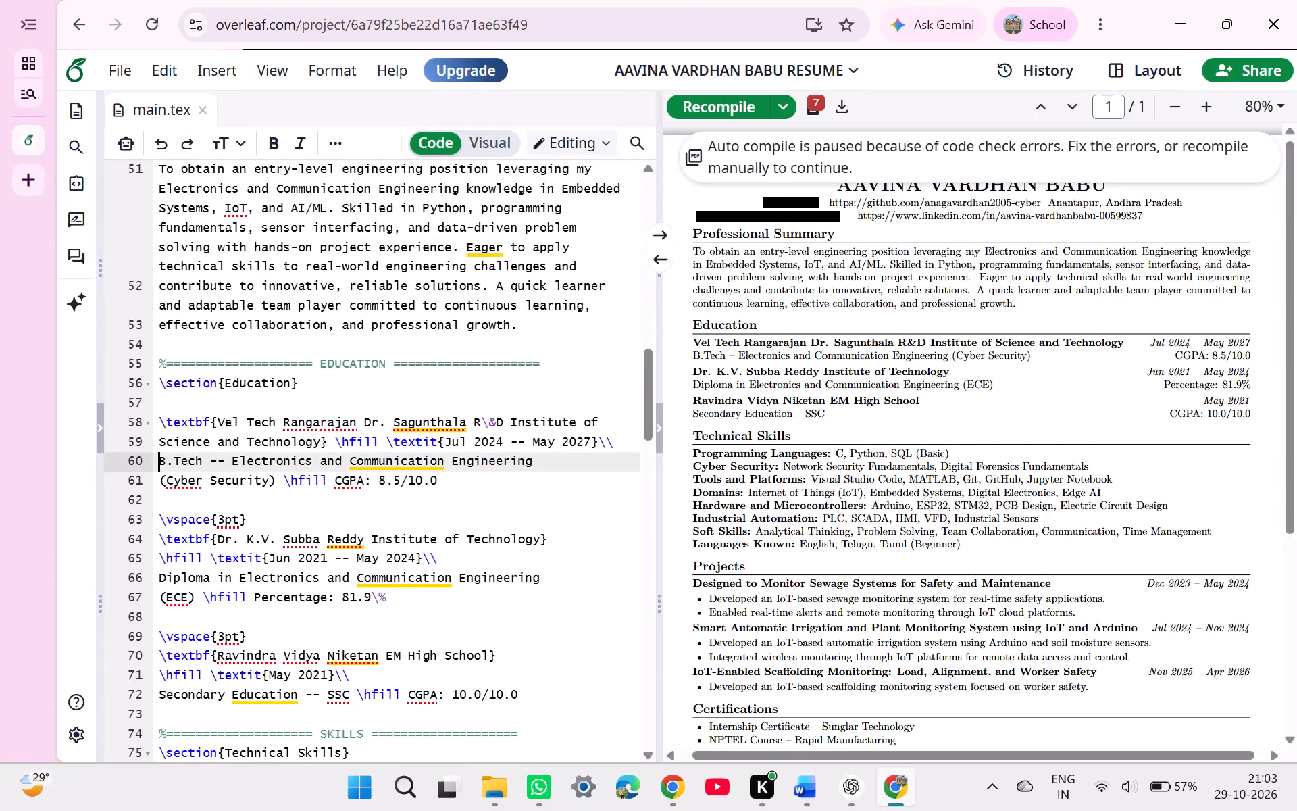
{"action": "left_click", "coordinate": [537, 536]}
{"action": "left_click", "coordinate": [537, 536]}
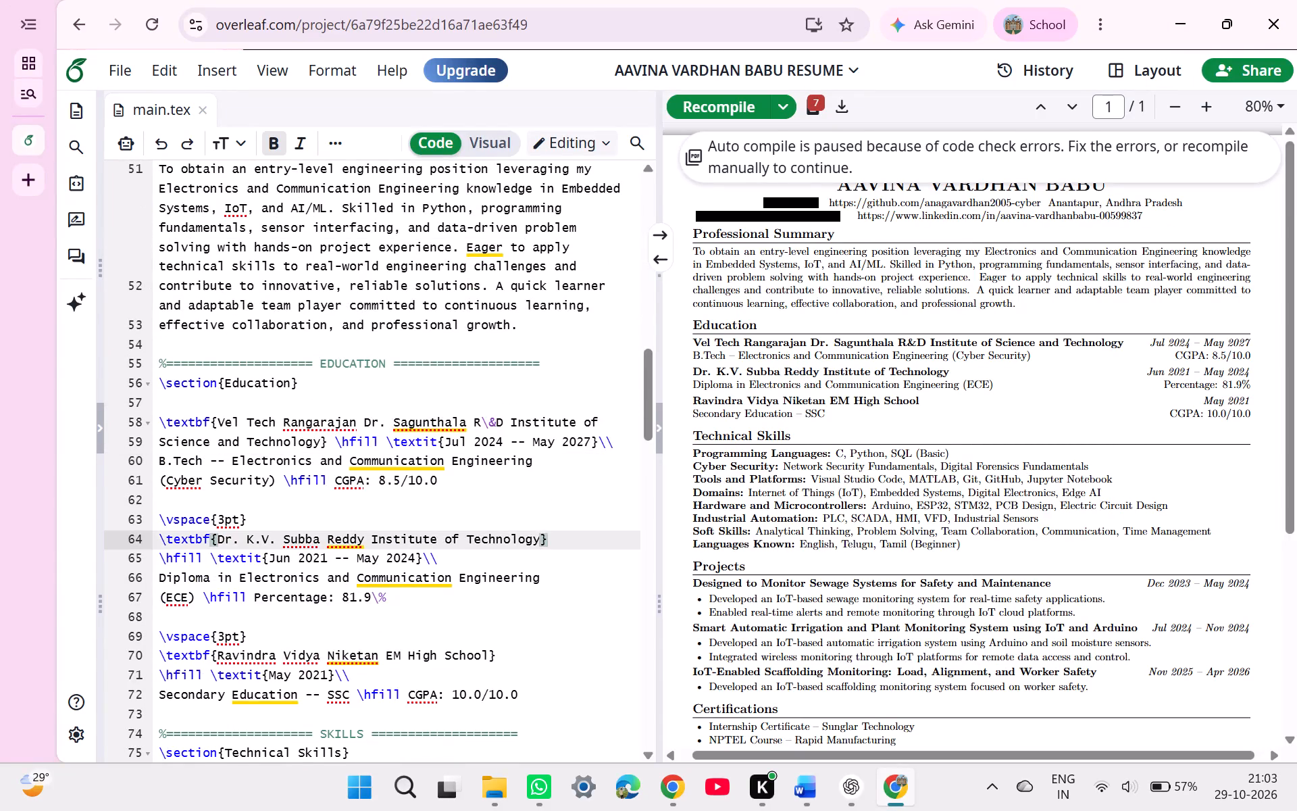
{"action": "left_click_drag", "start_coordinate": [537, 536], "coordinate": [226, 541]}
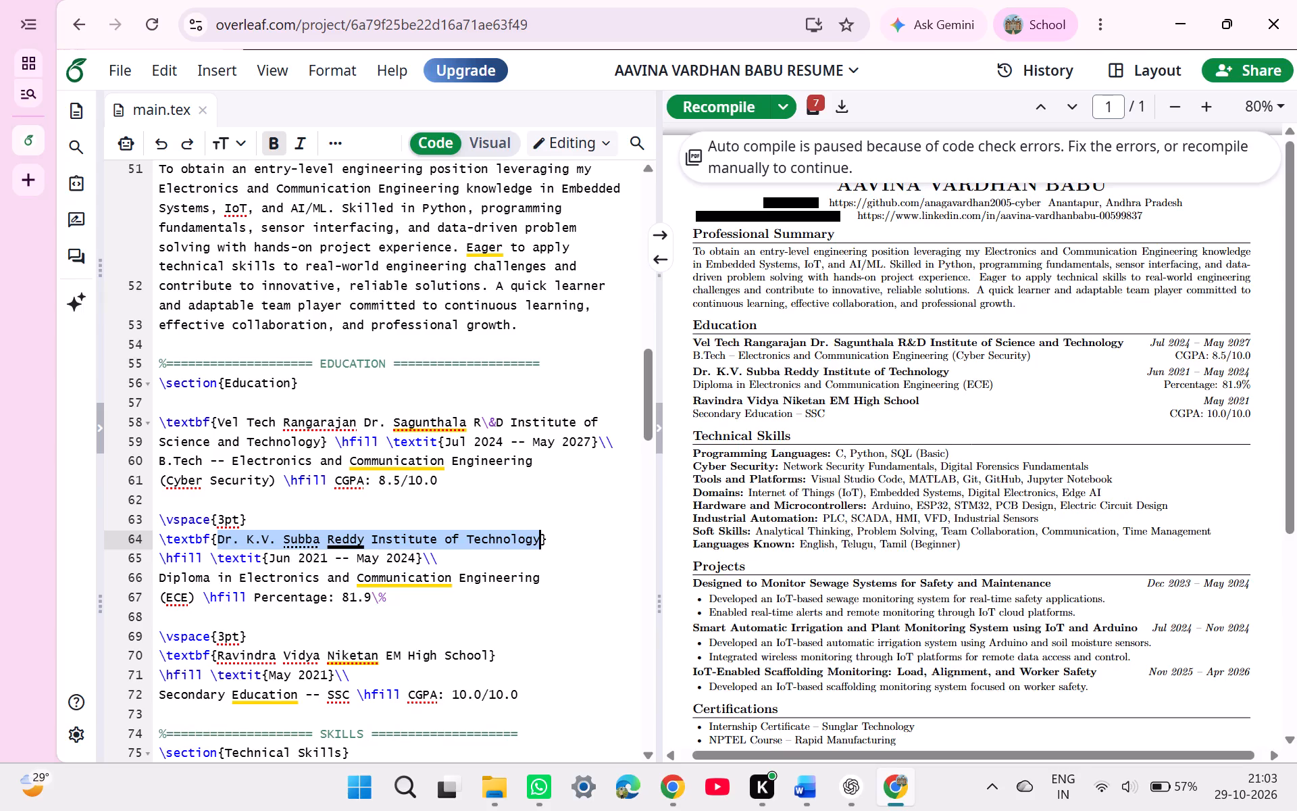
{"action": "key", "text": "ctrl+v"}
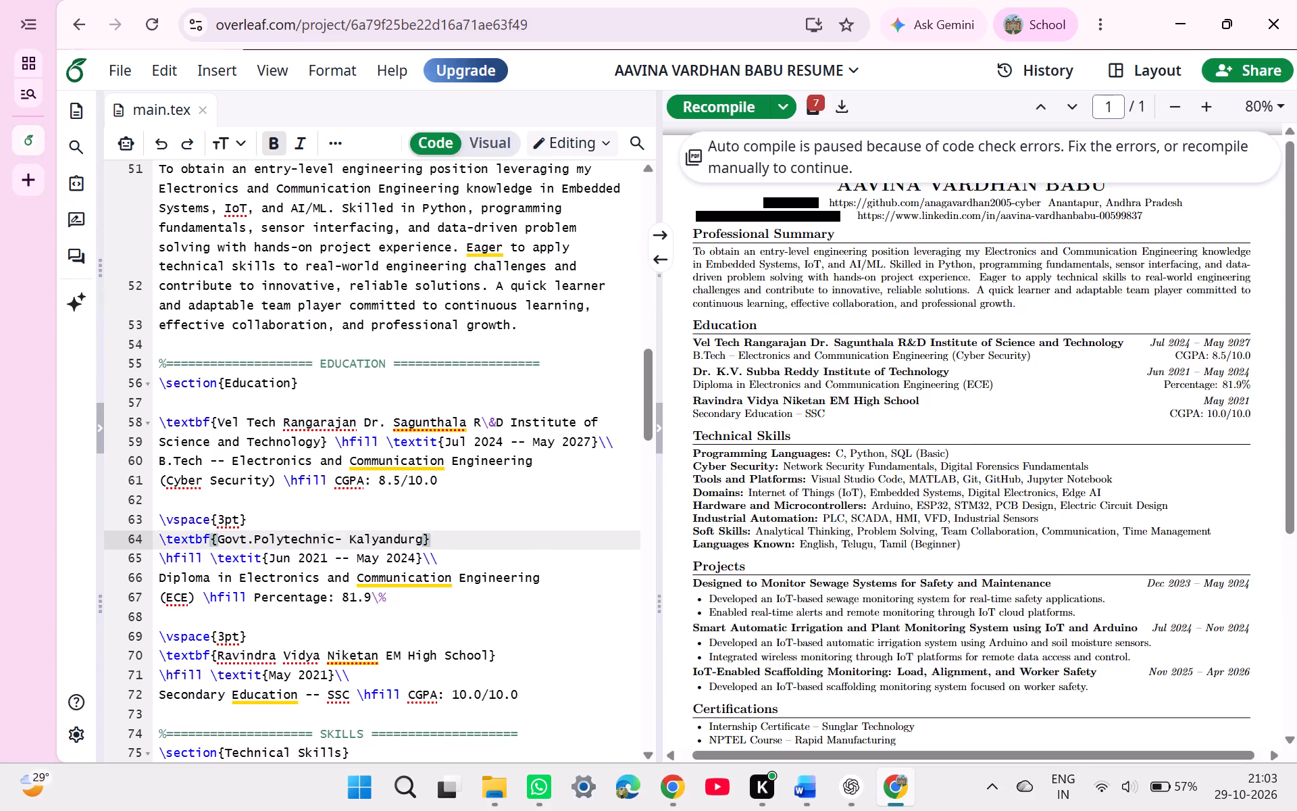
Set the diploma entry's percentage in the Education section to 75, keeping the escaped percent sign.
{"action": "left_click", "coordinate": [486, 541]}
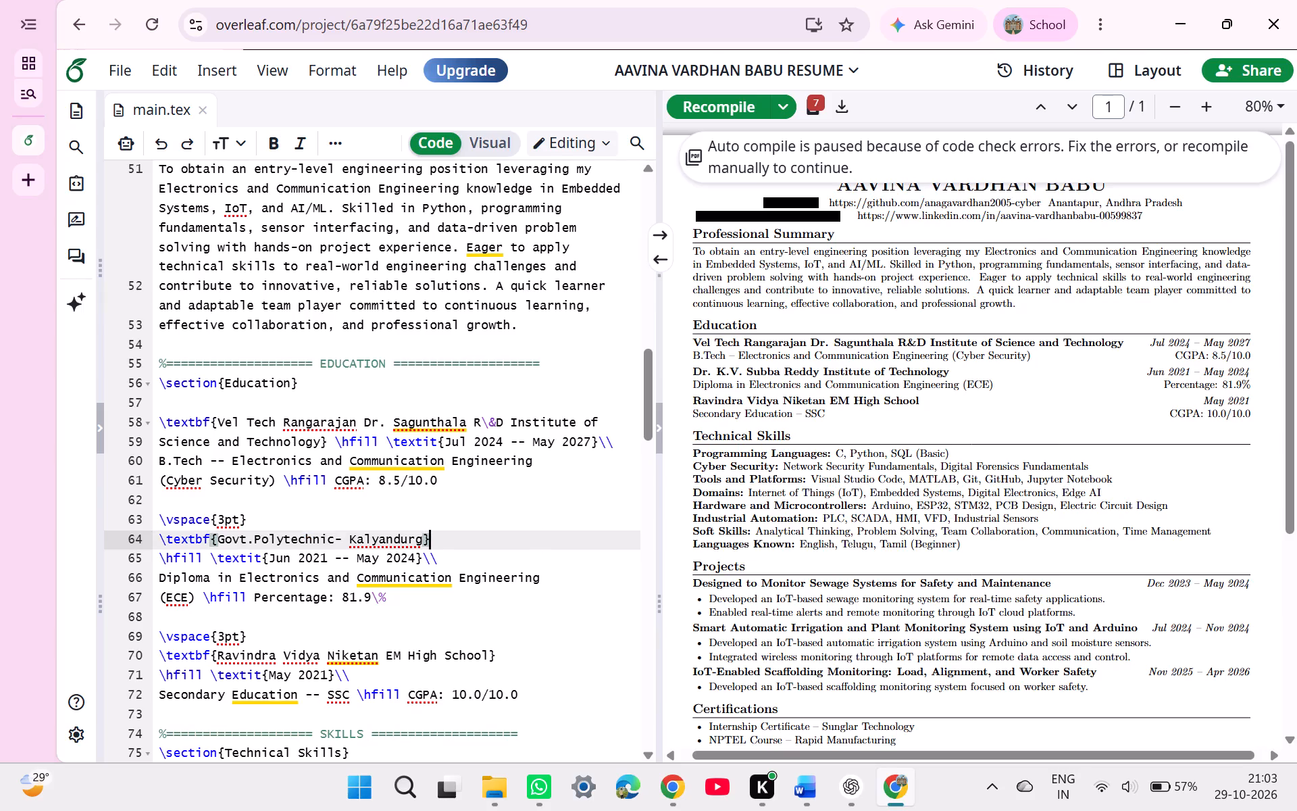
{"action": "left_click", "coordinate": [358, 599]}
{"action": "key", "text": "Right"}
{"action": "key", "text": "Right"}
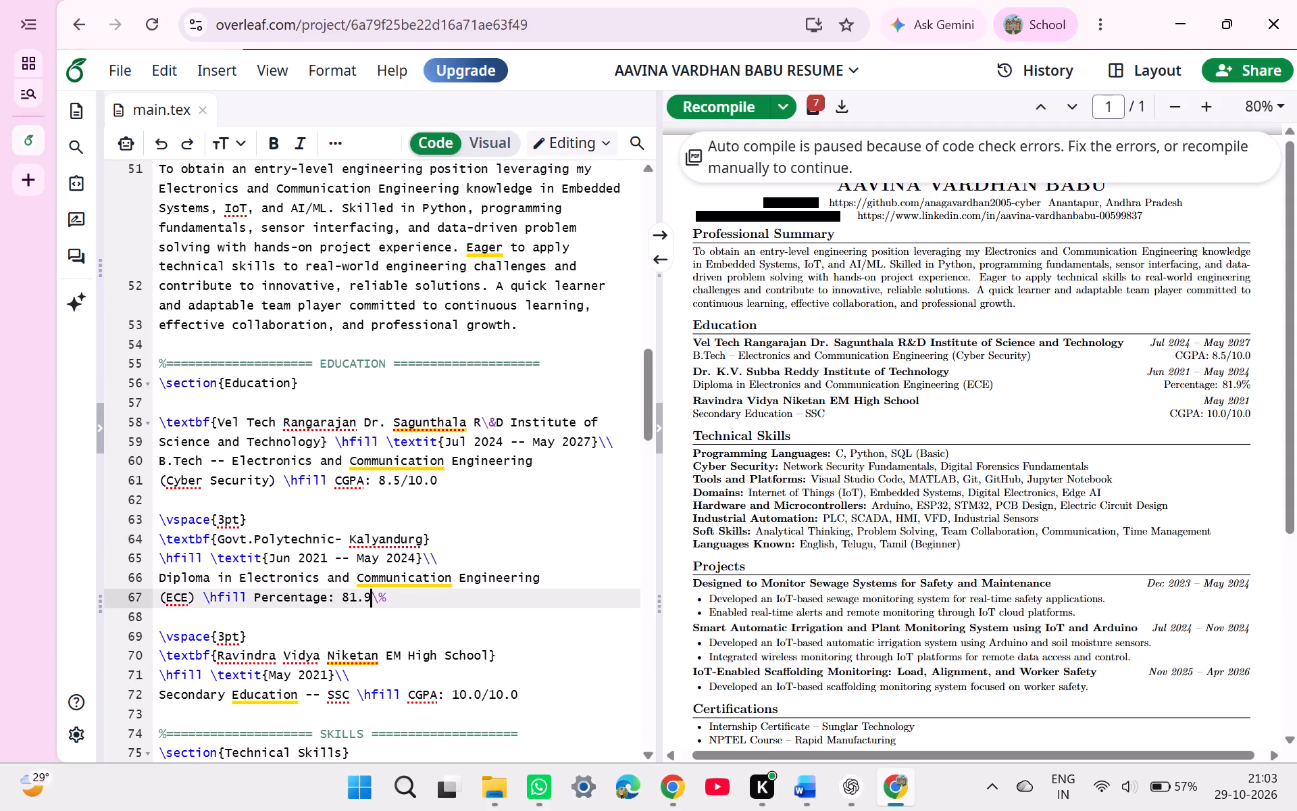
{"action": "key", "text": "BackSpace"}
{"action": "key", "text": "BackSpace"}
{"action": "key", "text": "BackSpace"}
{"action": "key", "text": "BackSpace"}
{"action": "key", "text": "7"}
{"action": "key", "text": "5"}
Select the school name inside the bold heading of the Secondary Education (SSC) entry.
{"action": "double_click", "coordinate": [488, 650]}
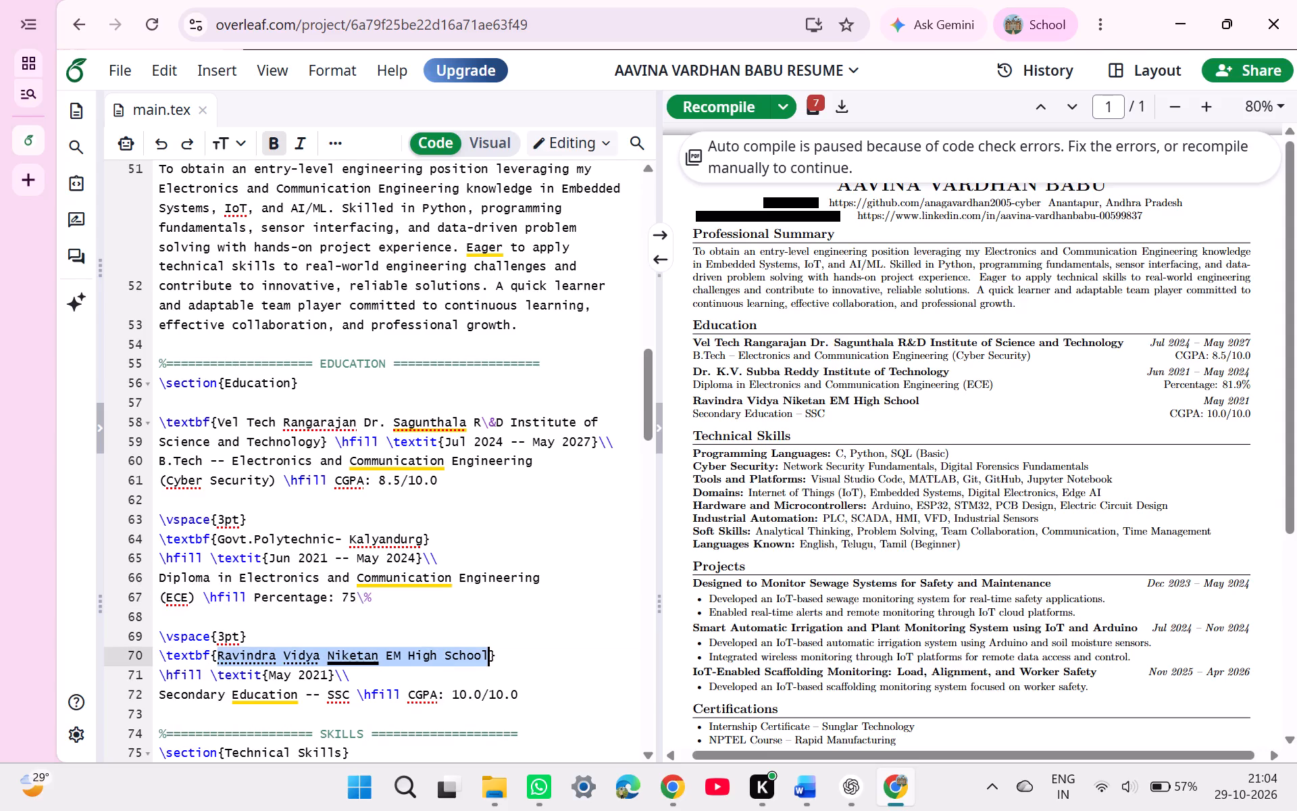
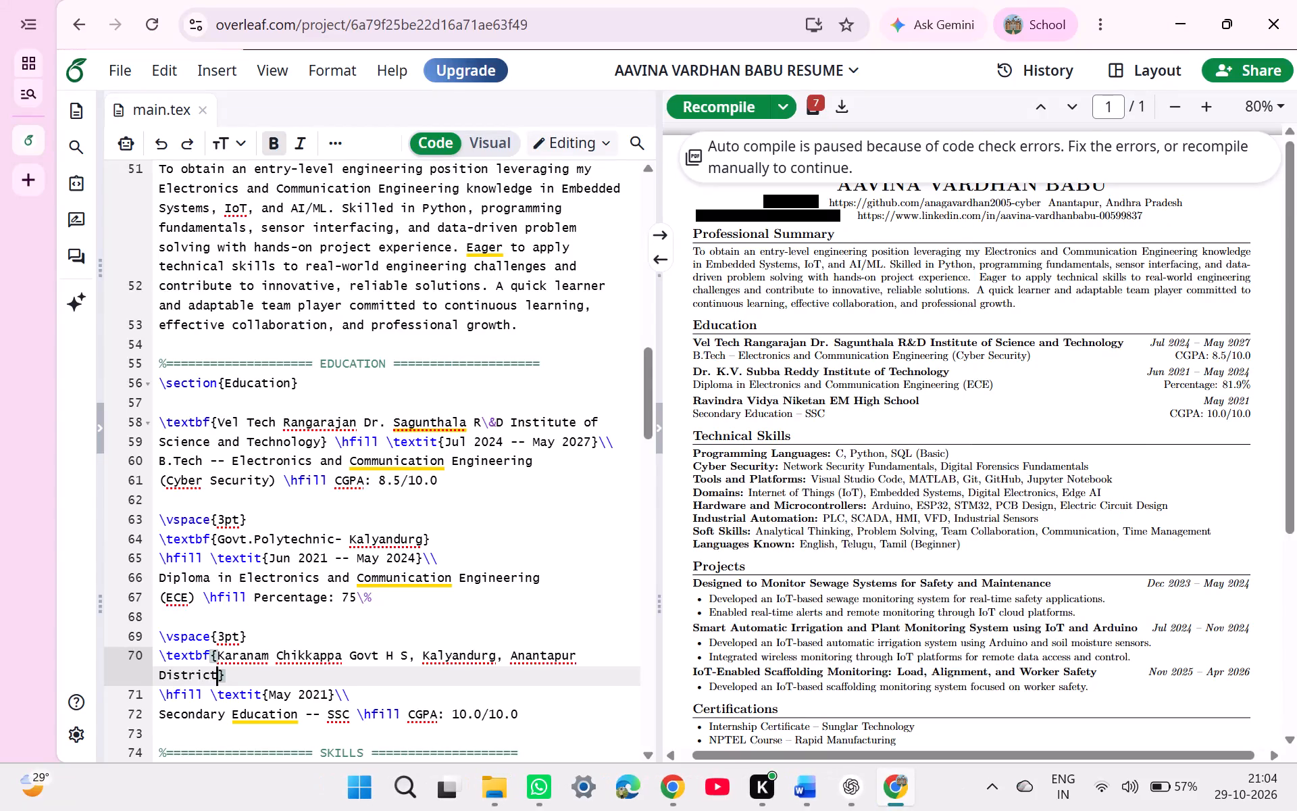
Set the Secondary Education (SSC) entry's CGPA to 8.1, keeping the /10.0 scale.
{"action": "scroll", "coordinate": [500, 600], "scroll_direction": "down", "scroll_amount": 1}
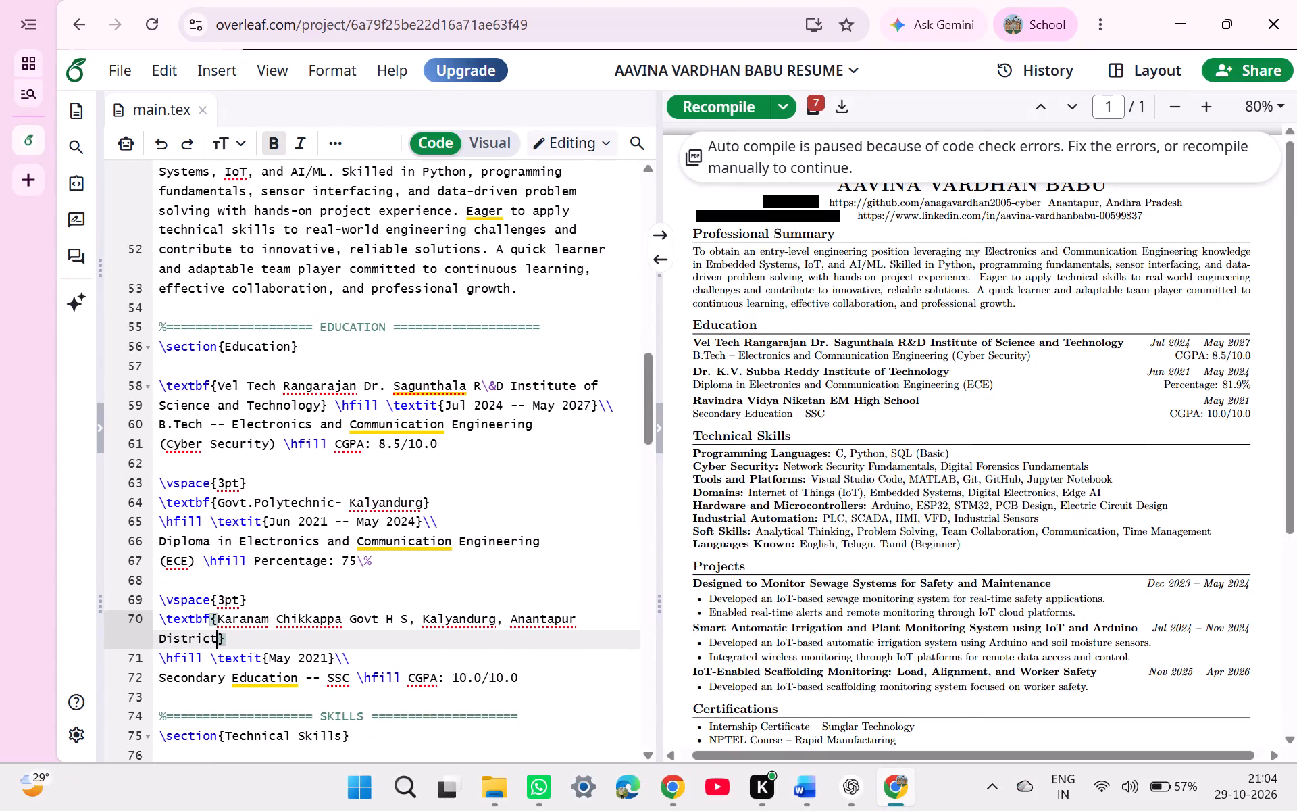
{"action": "left_click", "coordinate": [483, 678]}
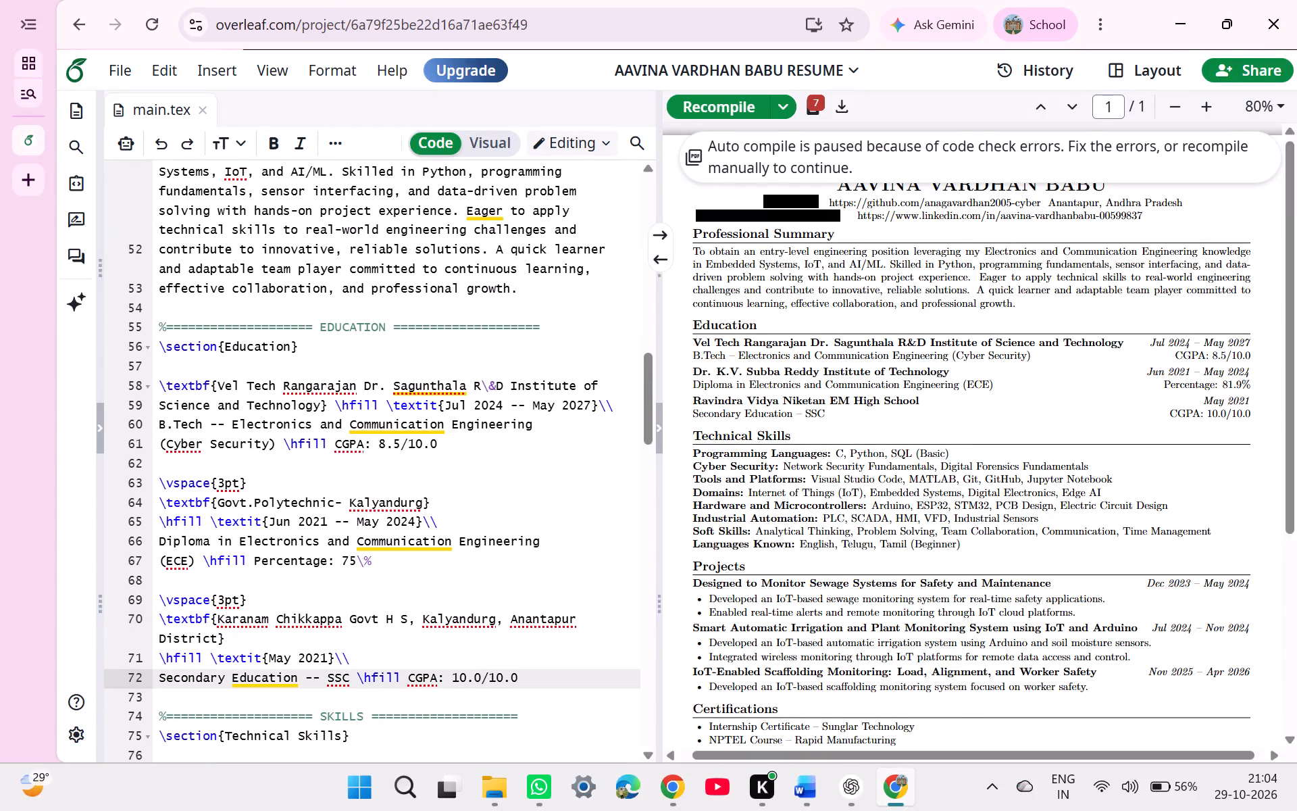
{"action": "key", "text": "BackSpace"}
{"action": "key", "text": "BackSpace"}
{"action": "key", "text": "BackSpace"}
{"action": "key", "text": "BackSpace"}
{"action": "type", "text": "8.1"}
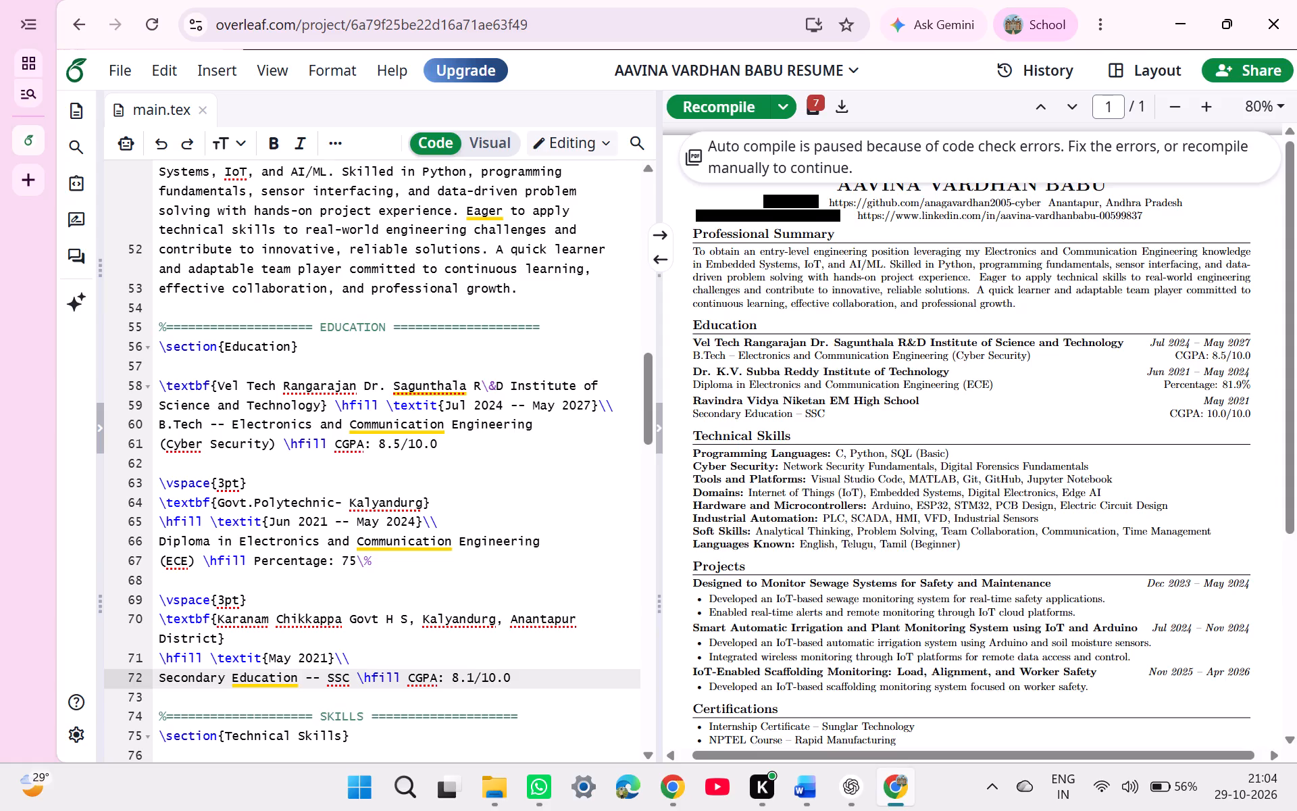
Set the B.Tech entry's CGPA in the Education section to 8.7.
{"action": "left_click", "coordinate": [402, 451]}
{"action": "key", "text": "BackSpace"}
{"action": "key", "text": "7"}
Replace the B.Tech entry's specialization in parentheses with AIML and recompile the PDF.
{"action": "left_click", "coordinate": [272, 446]}
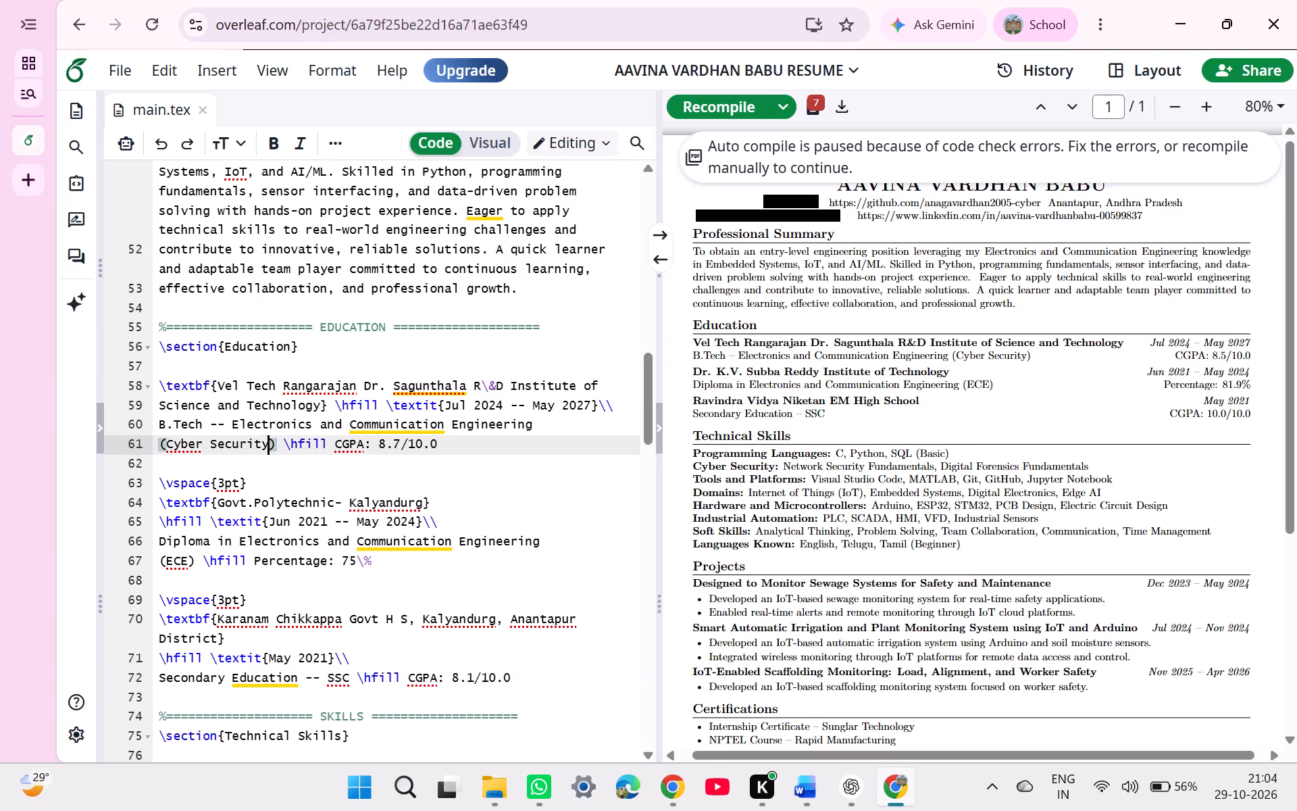
{"action": "key", "text": "BackSpace"}
{"action": "key", "text": "BackSpace"}
{"action": "key", "text": "BackSpace"}
{"action": "key", "text": "BackSpace"}
{"action": "key", "text": "BackSpace"}
{"action": "key", "text": "BackSpace"}
{"action": "key", "text": "BackSpace"}
{"action": "key", "text": "BackSpace"}
{"action": "key", "text": "BackSpace"}
{"action": "key", "text": "BackSpace"}
{"action": "key", "text": "BackSpace"}
{"action": "key", "text": "BackSpace"}
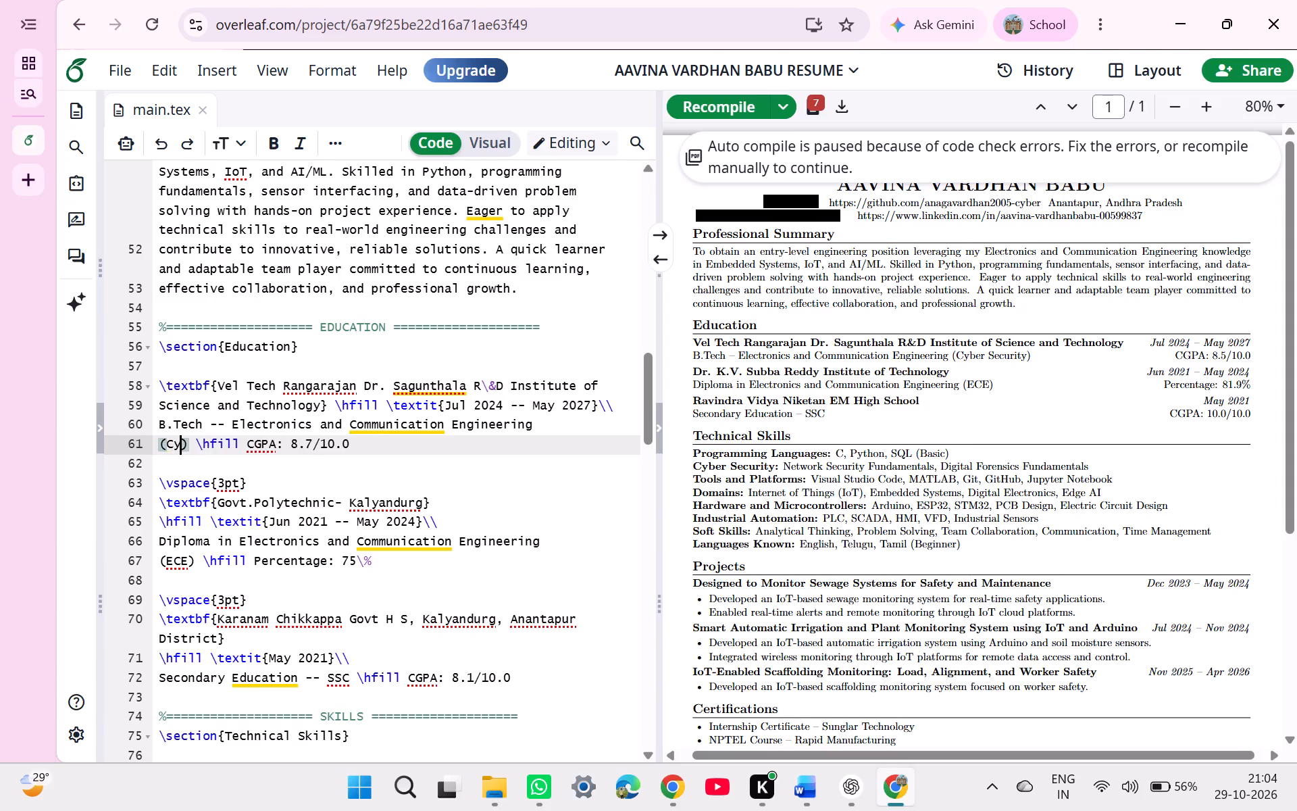
{"action": "key", "text": "BackSpace"}
{"action": "key", "text": "BackSpace"}
{"action": "type", "text": "AIML"}
{"action": "left_click", "coordinate": [520, 499]}
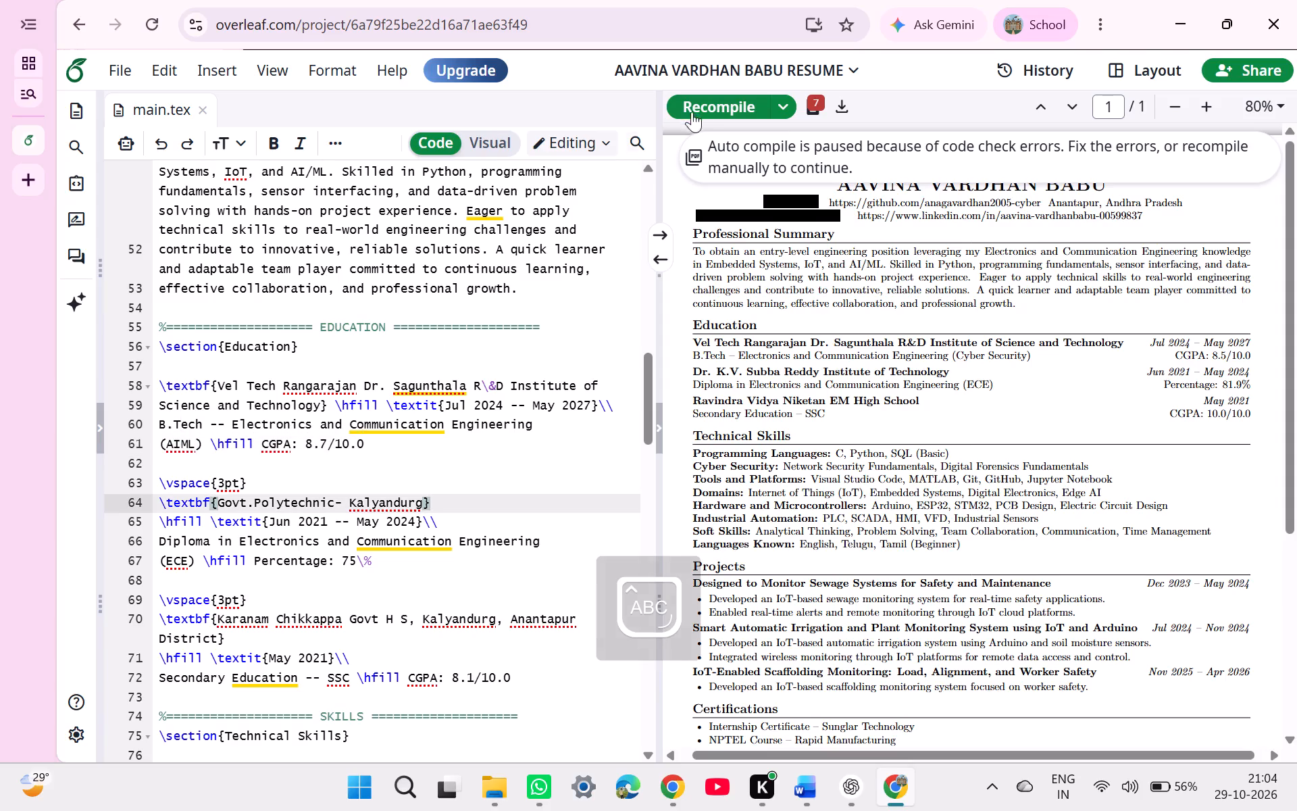
{"action": "left_click", "coordinate": [705, 109]}
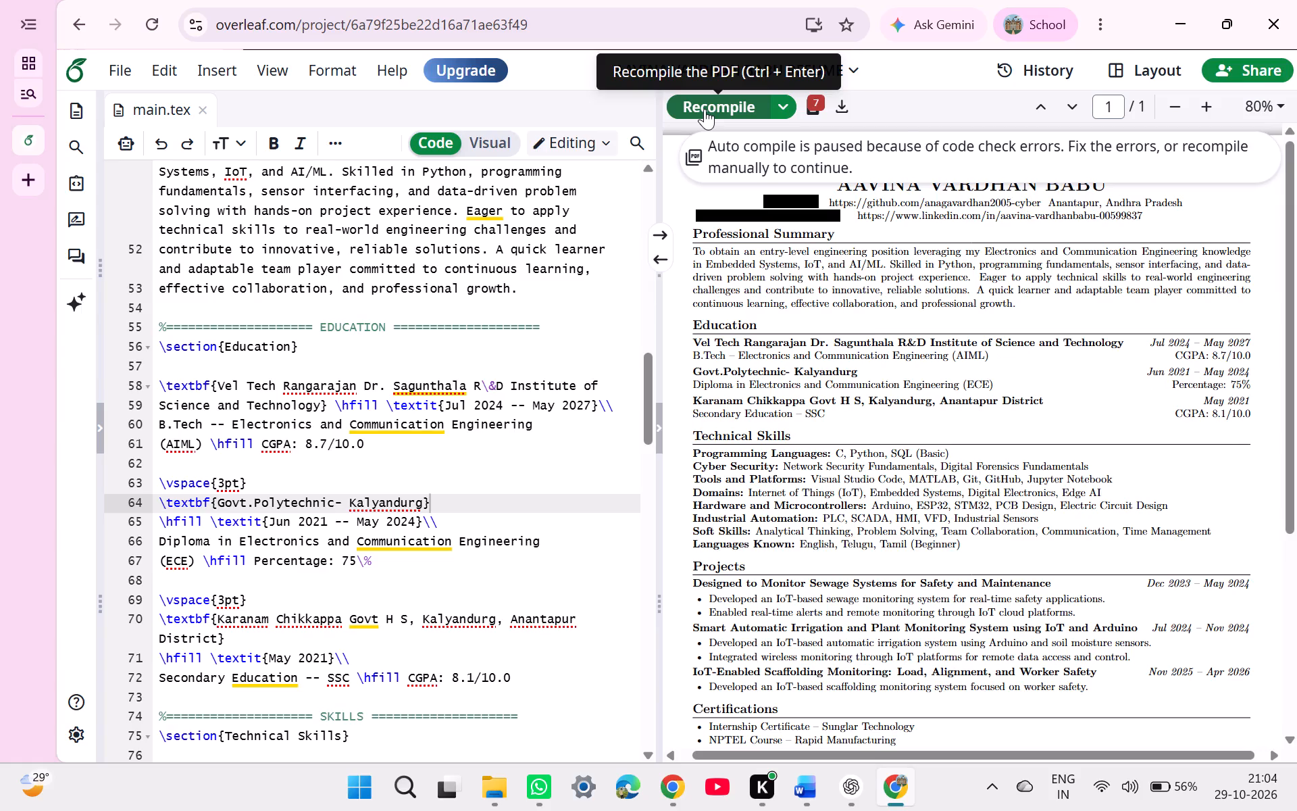
Delete the whole Cyber Security entry from the Technical Skills section and recompile the PDF.
{"action": "scroll", "coordinate": [813, 323], "scroll_direction": "down", "scroll_amount": 1}
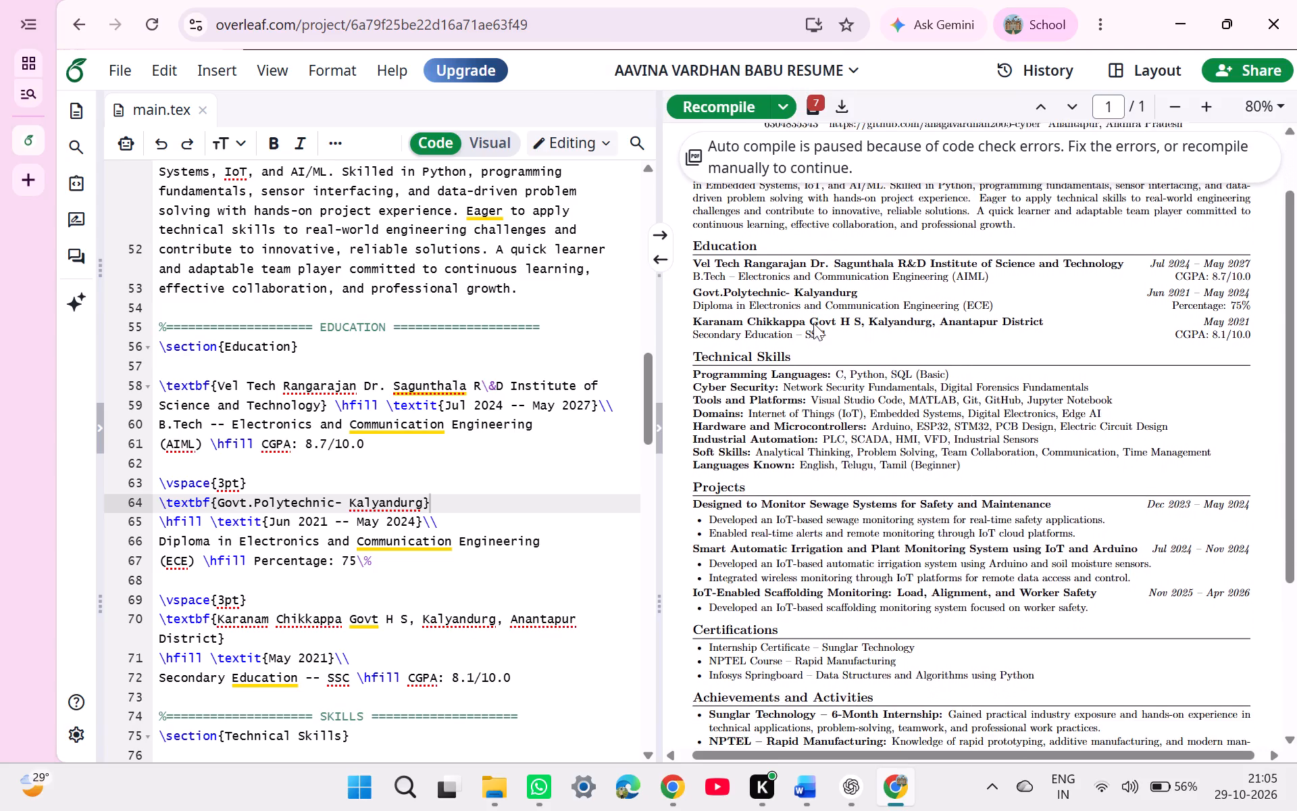
{"action": "scroll", "coordinate": [813, 323], "scroll_direction": "down", "scroll_amount": 2}
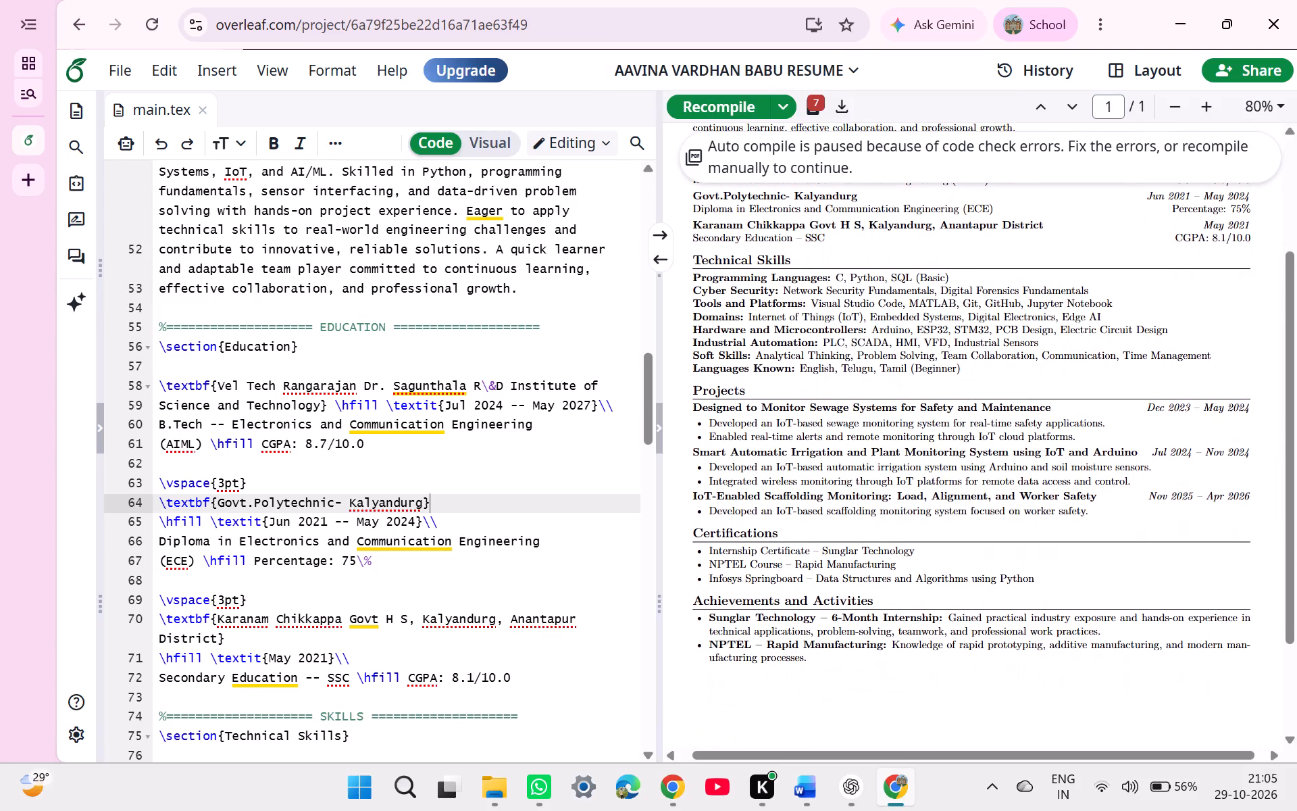
{"action": "scroll", "coordinate": [412, 458], "scroll_direction": "down", "scroll_amount": 3}
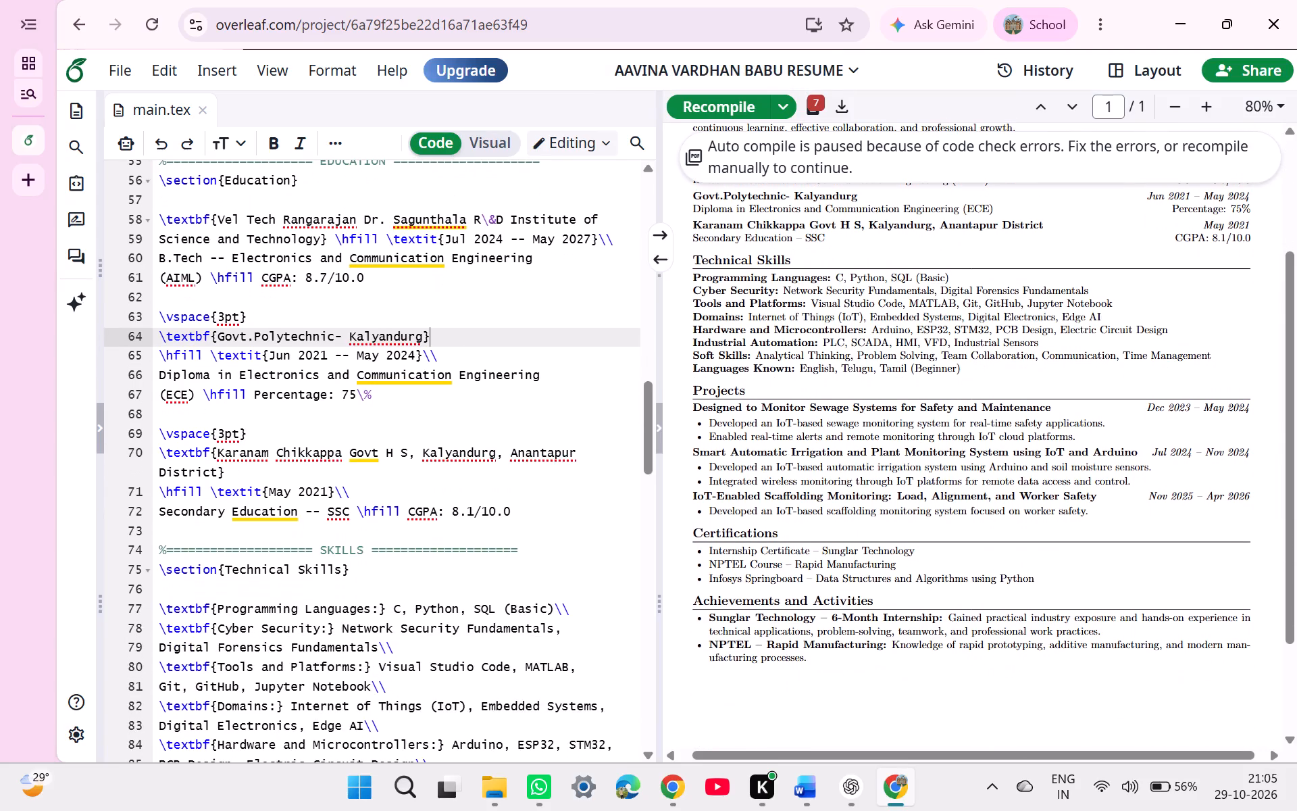
{"action": "scroll", "coordinate": [863, 185], "scroll_direction": "up", "scroll_amount": 1}
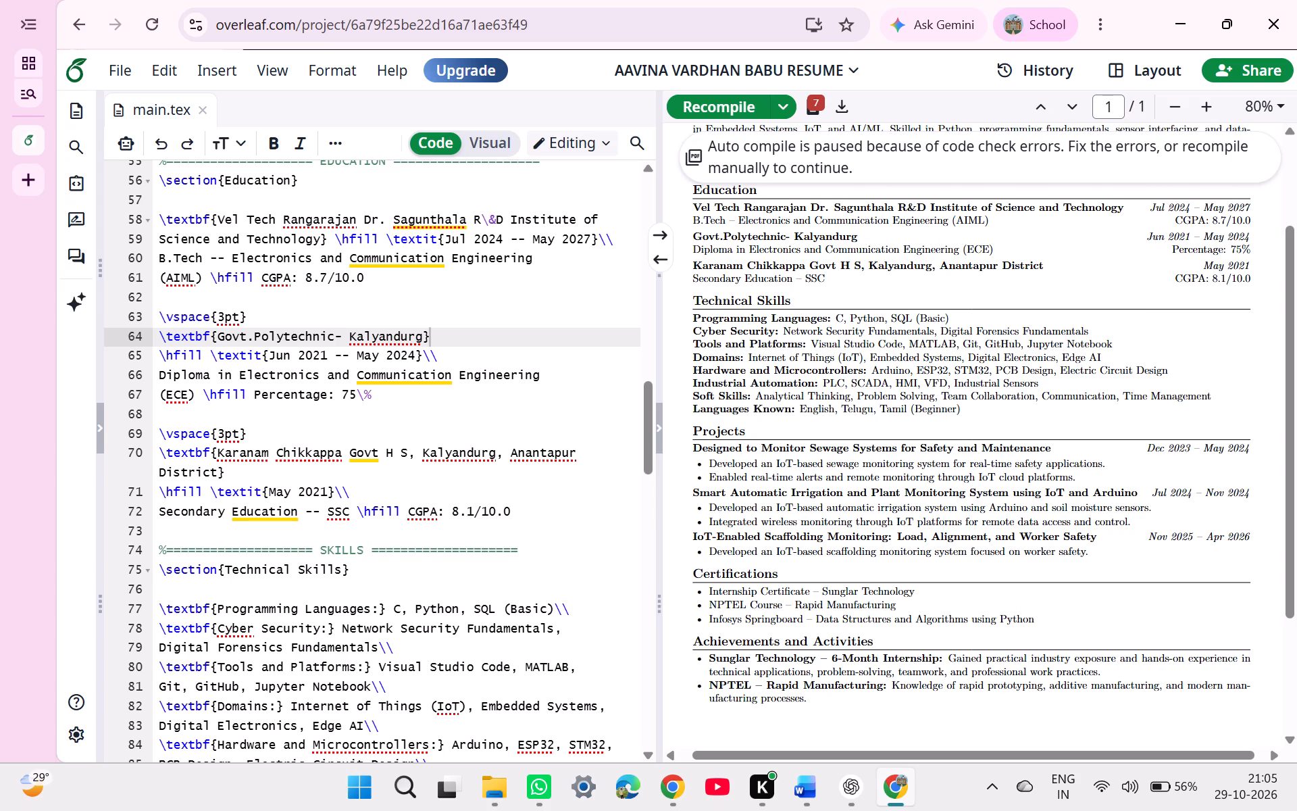
{"action": "scroll", "coordinate": [515, 444], "scroll_direction": "down", "scroll_amount": 1}
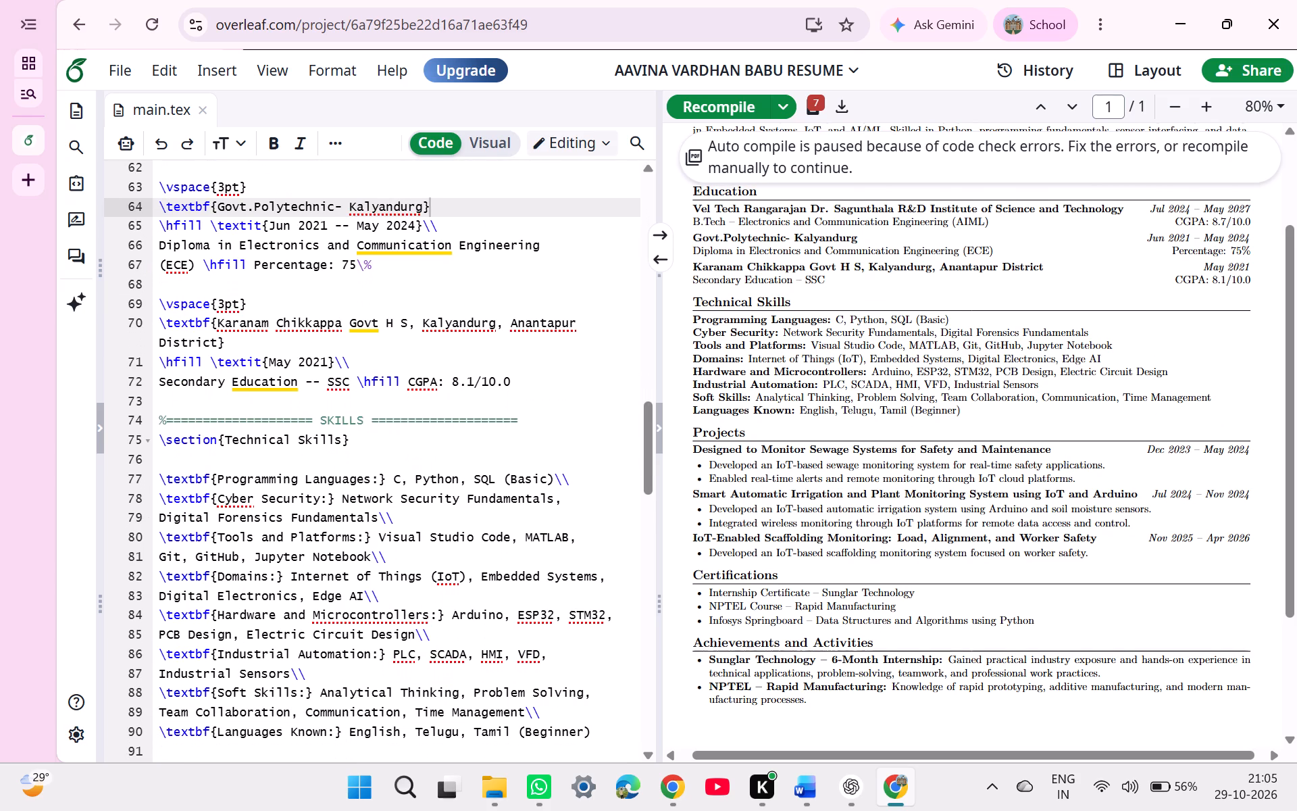
{"action": "left_click", "coordinate": [398, 519]}
{"action": "left_click_drag", "start_coordinate": [398, 519], "coordinate": [170, 506]}
{"action": "key", "text": "BackSpace"}
{"action": "key", "text": "BackSpace"}
{"action": "key", "text": "BackSpace"}
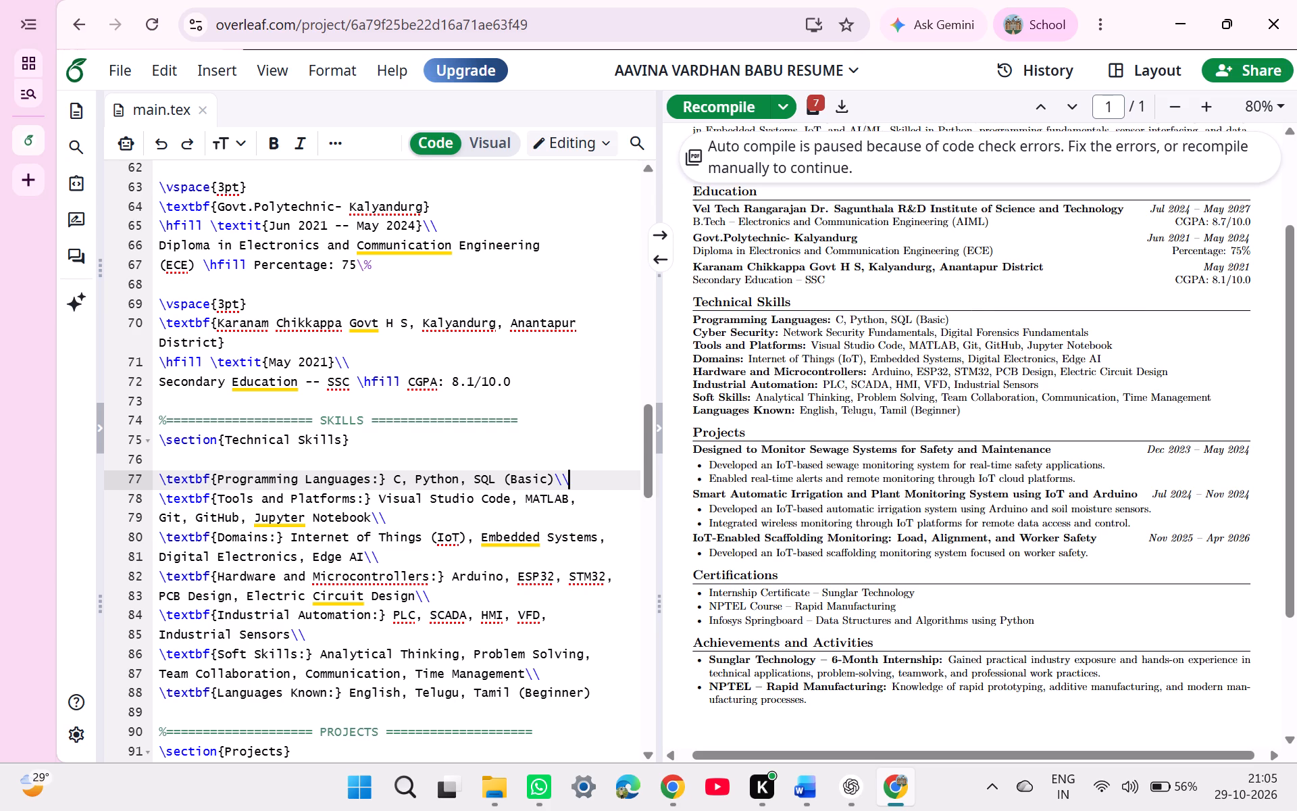
{"action": "left_click", "coordinate": [712, 116]}
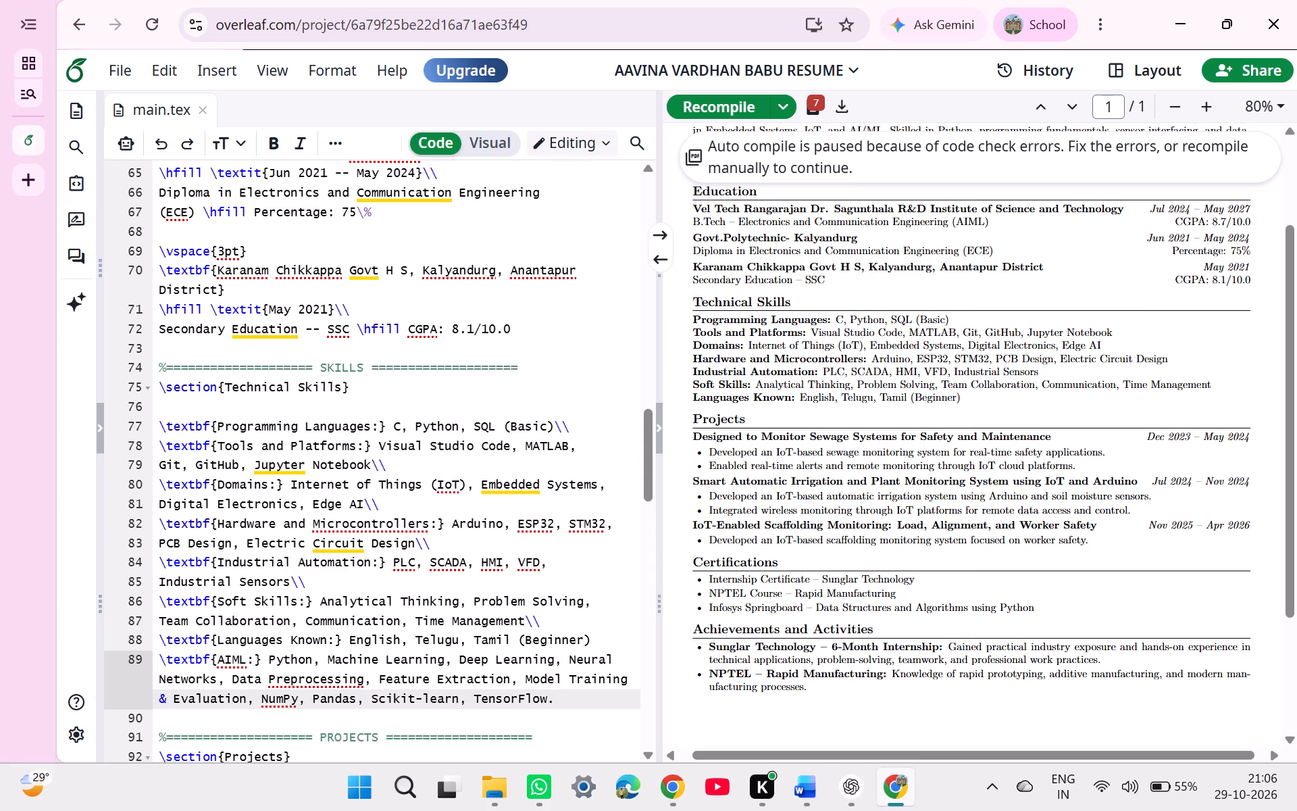
{"action": "left_click", "coordinate": [457, 704]}
{"action": "left_click", "coordinate": [564, 704]}
{"action": "type", "text": "\\\\"}
{"action": "left_click", "coordinate": [727, 104]}
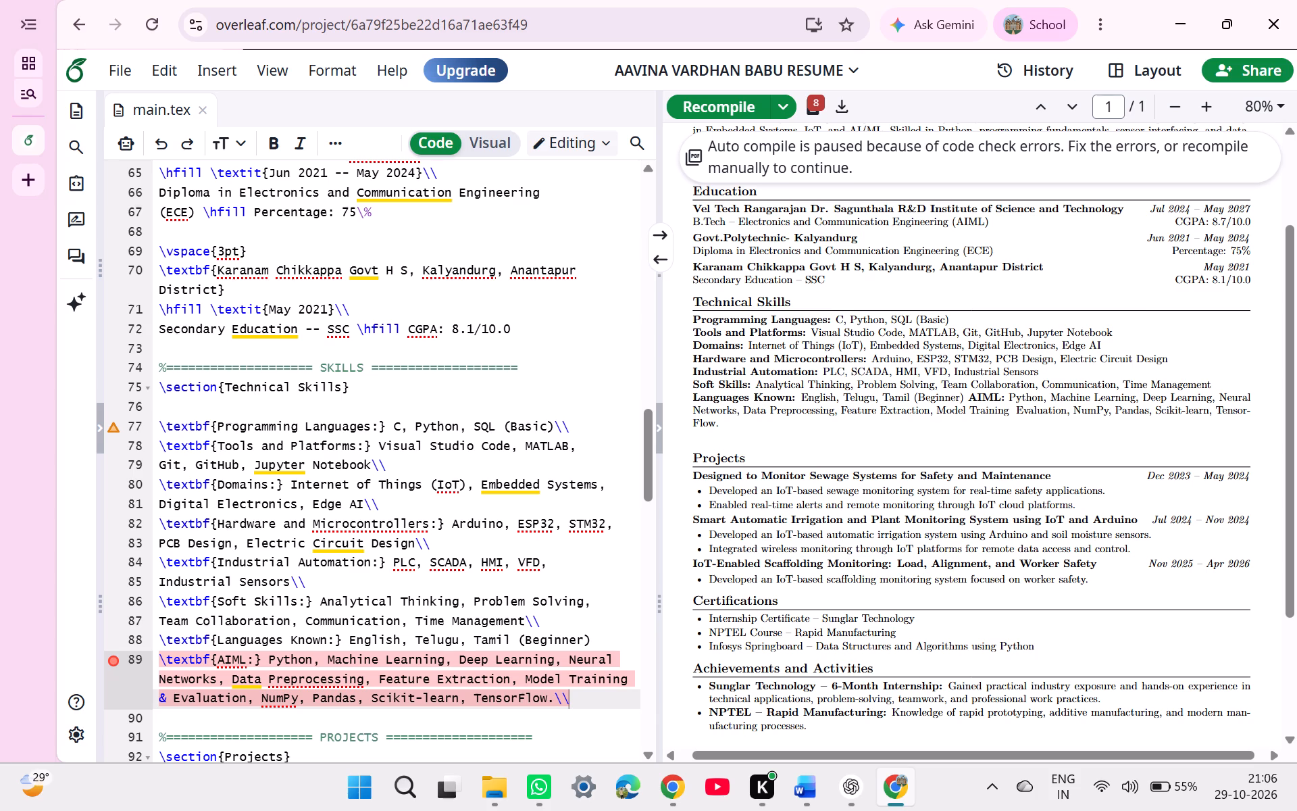
Add the line break \\ at the end of the Languages Known line and recompile the PDF.
{"action": "left_click", "coordinate": [499, 674]}
{"action": "left_click", "coordinate": [457, 654]}
{"action": "left_click", "coordinate": [603, 641]}
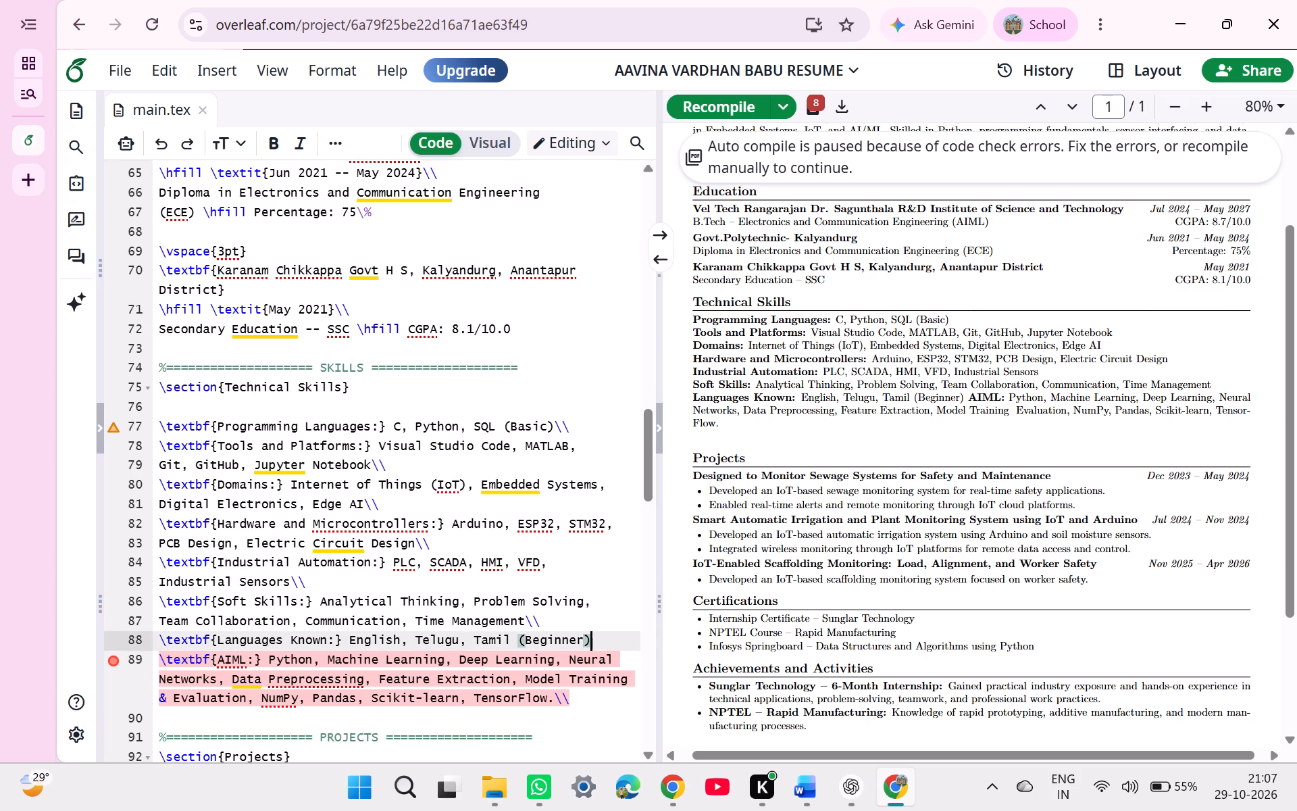
{"action": "type", "text": "\\\\"}
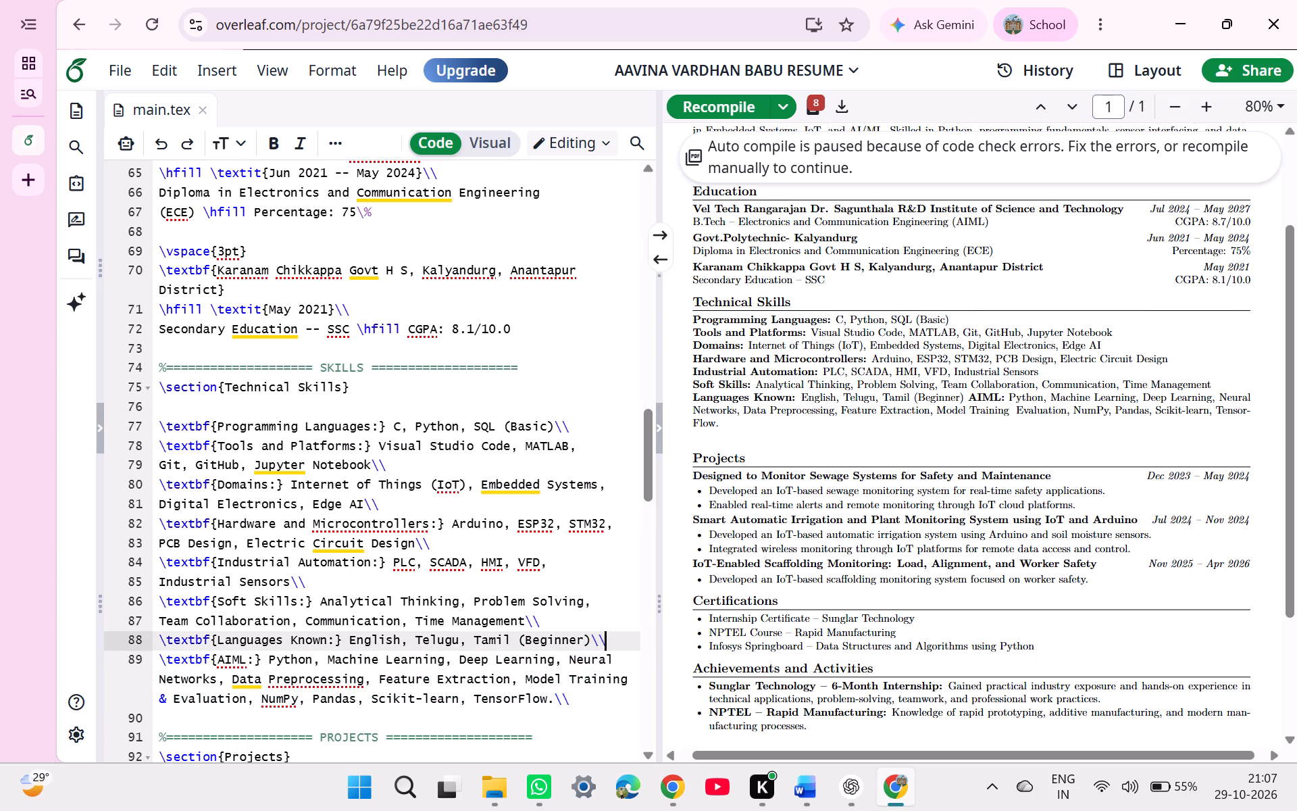
{"action": "left_click", "coordinate": [717, 105]}
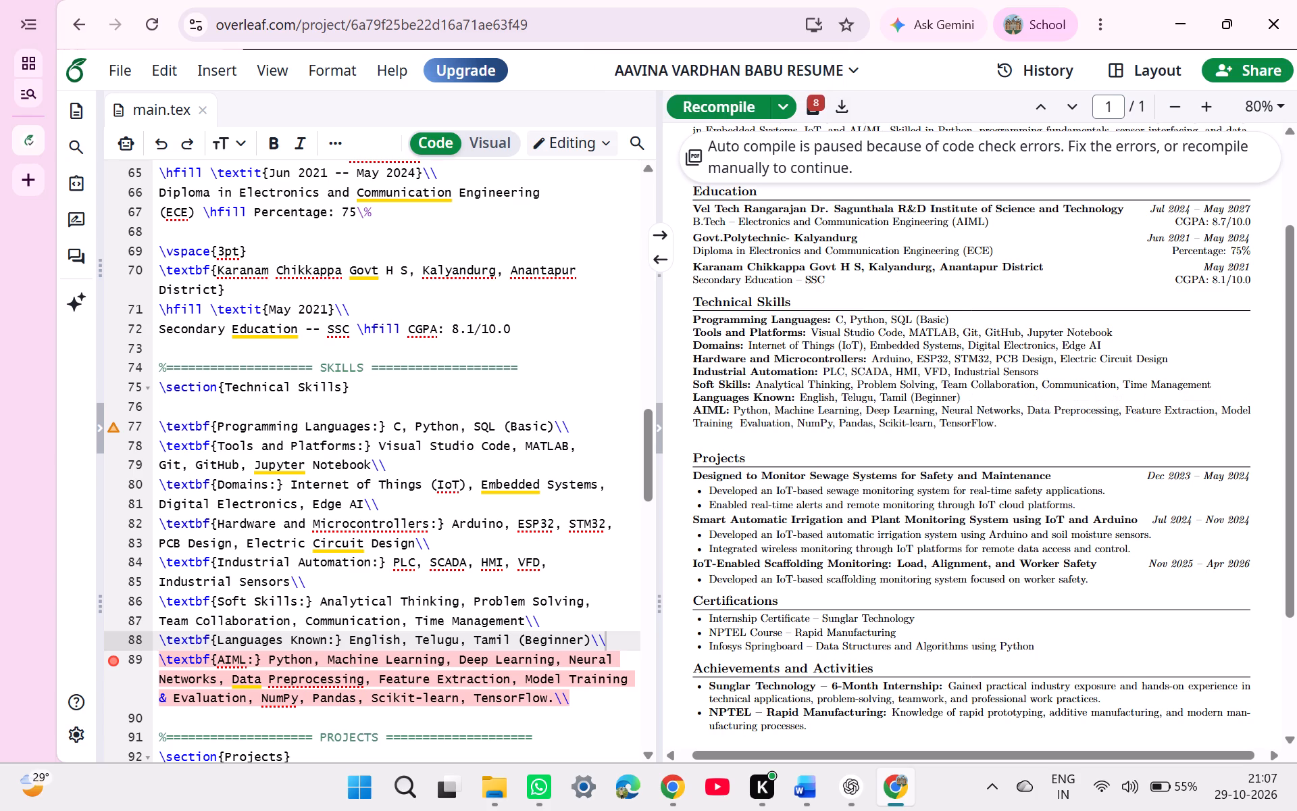
Examine the layout of the recompiled resume PDF, from the summary down to Achievements and Activities.
{"action": "scroll", "coordinate": [856, 342], "scroll_direction": "left", "scroll_amount": 1}
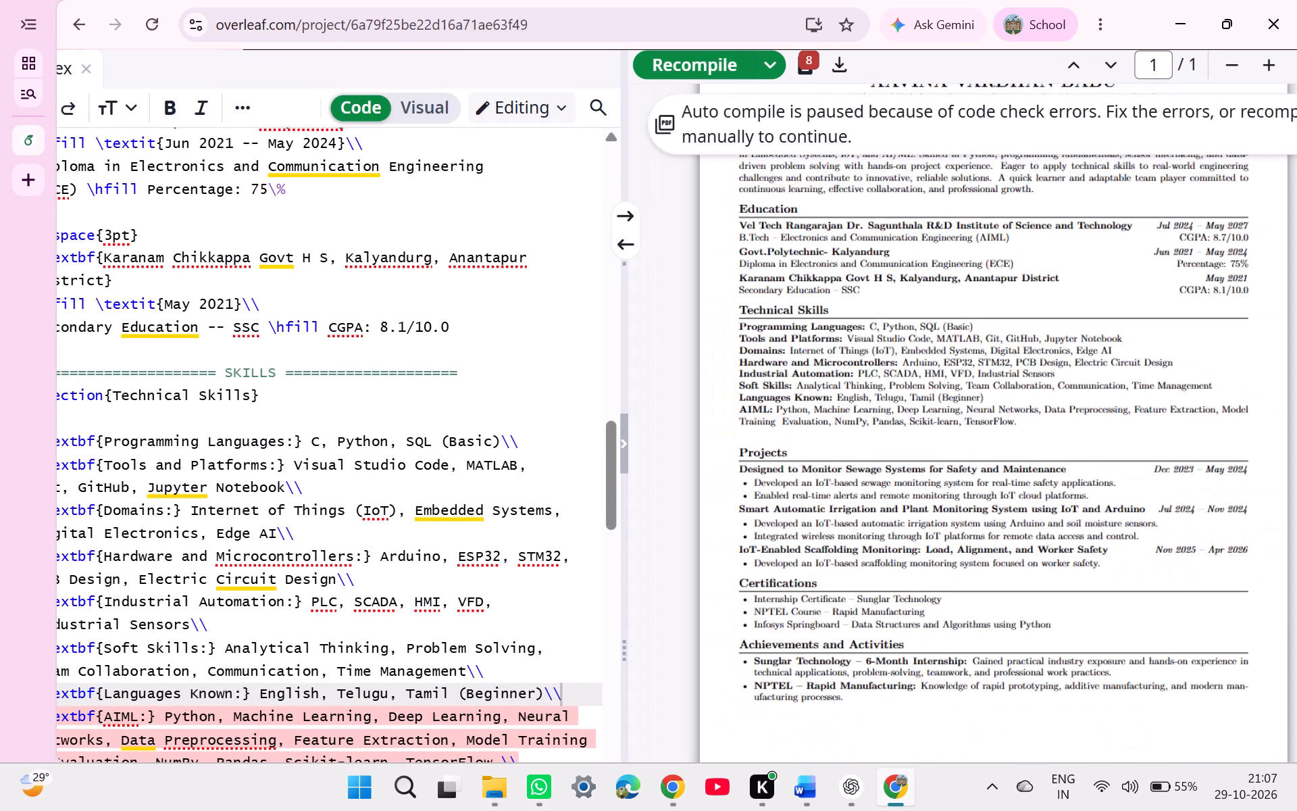
{"action": "scroll", "coordinate": [1074, 315], "scroll_direction": "left", "scroll_amount": 1}
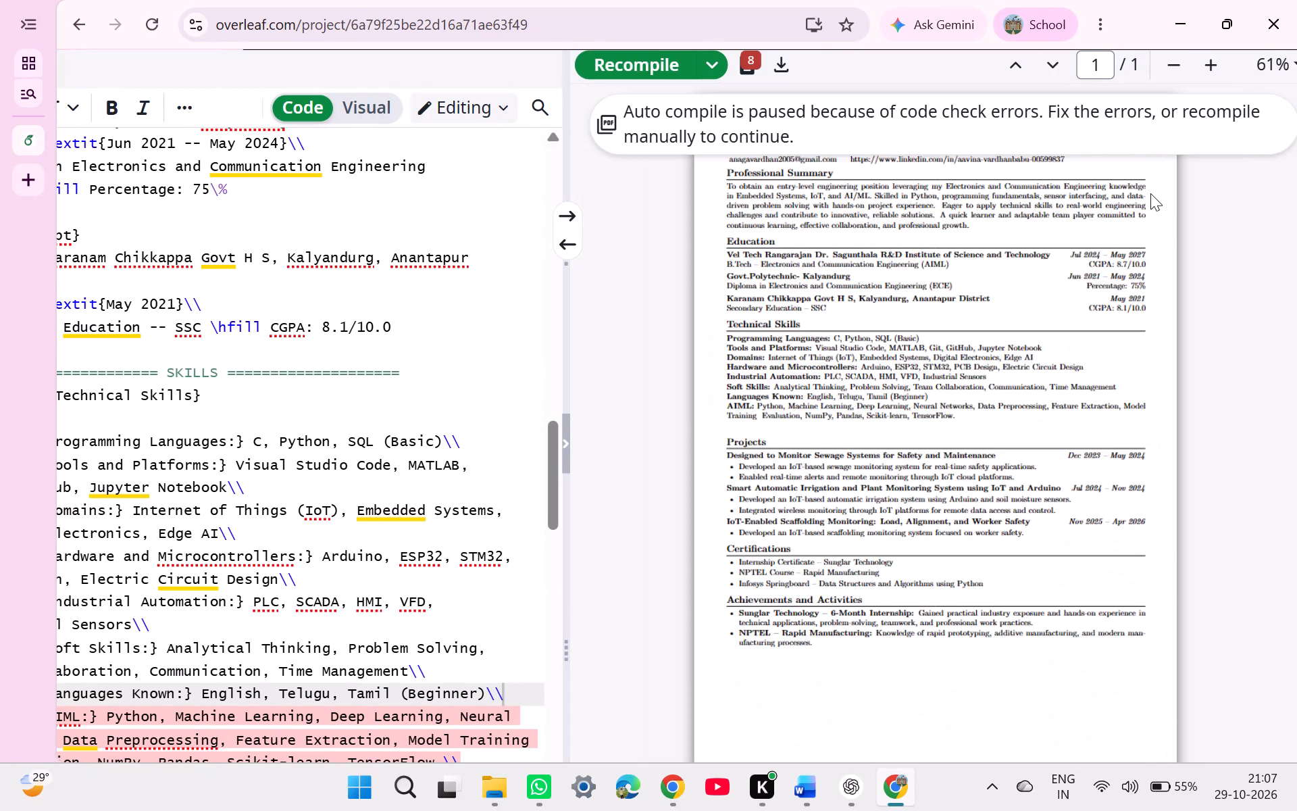
{"action": "scroll", "coordinate": [1039, 265], "scroll_direction": "right", "scroll_amount": 1}
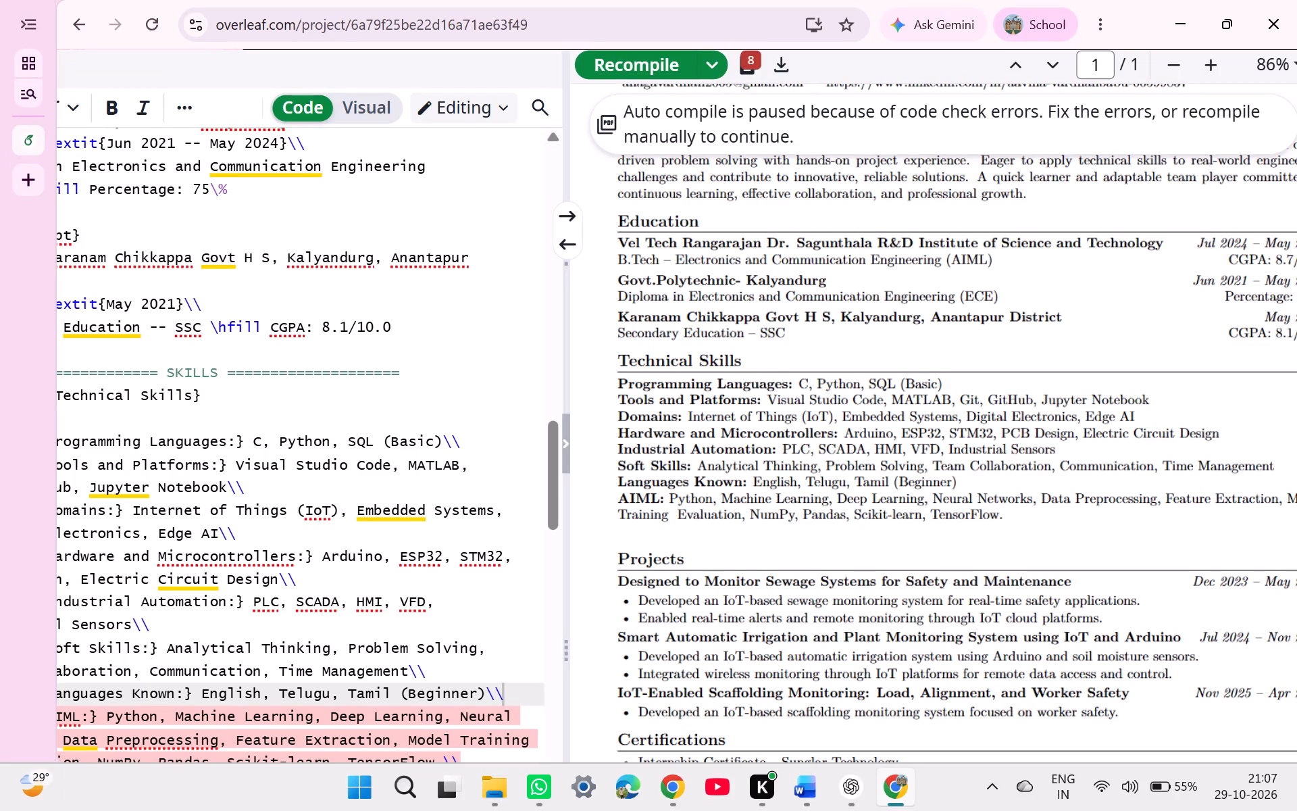
{"action": "scroll", "coordinate": [787, 524], "scroll_direction": "down", "scroll_amount": 1}
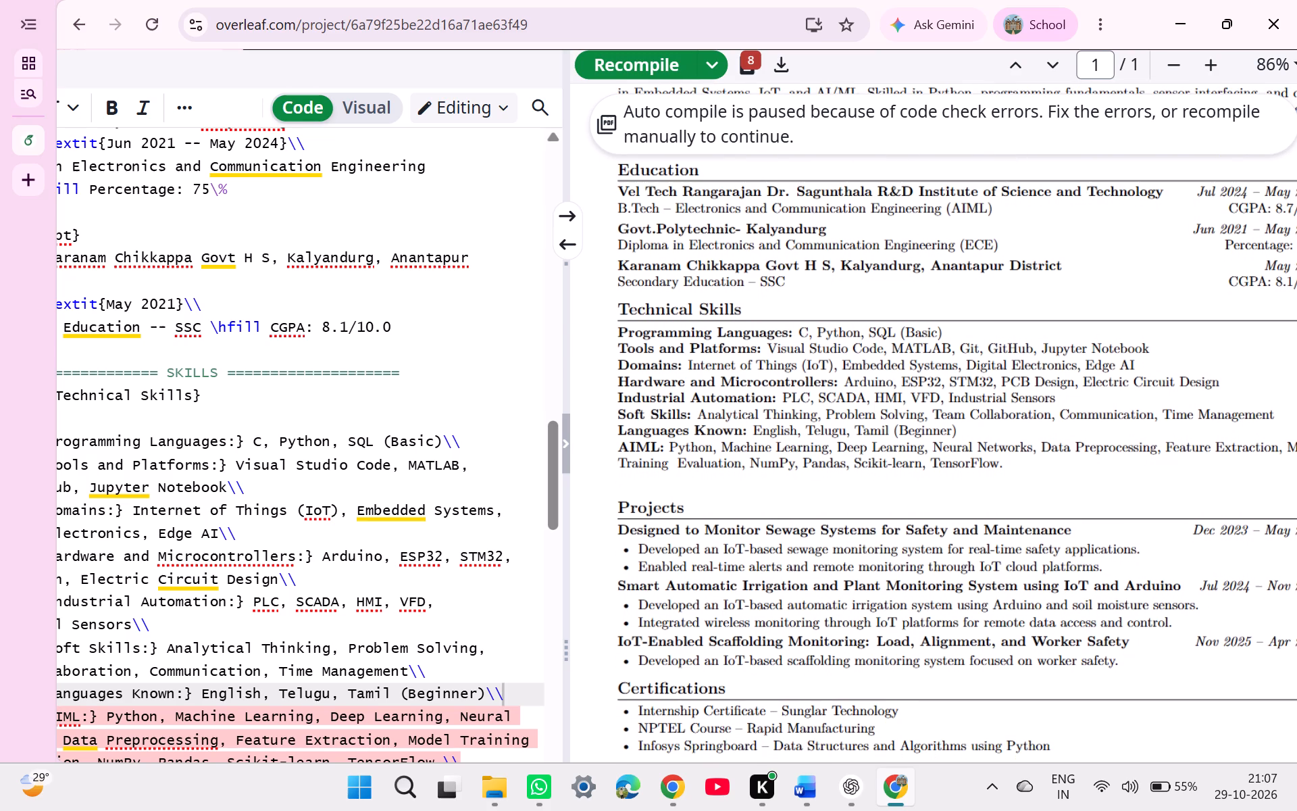
{"action": "scroll", "coordinate": [422, 544], "scroll_direction": "right", "scroll_amount": 1}
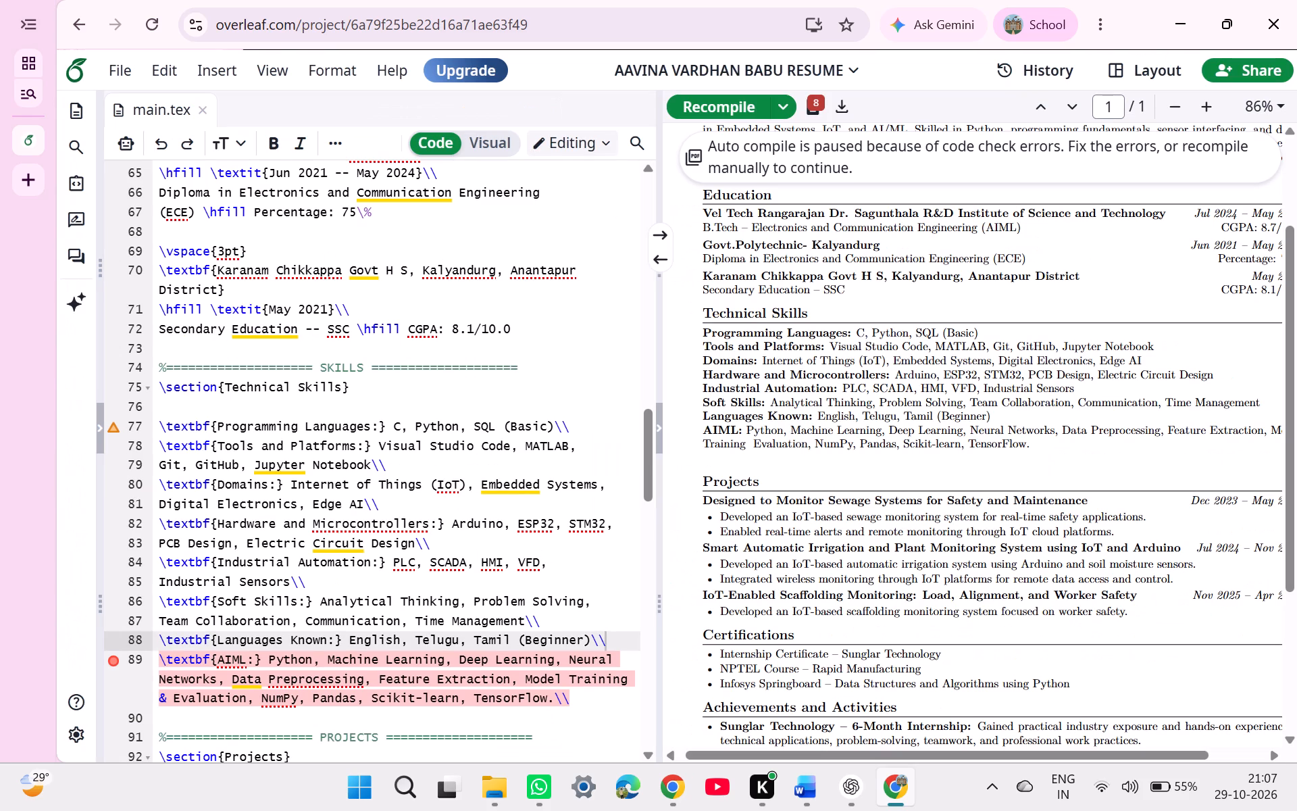
{"action": "scroll", "coordinate": [422, 544], "scroll_direction": "right", "scroll_amount": 1}
{"action": "scroll", "coordinate": [422, 544], "scroll_direction": "down", "scroll_amount": 1}
{"action": "scroll", "coordinate": [808, 516], "scroll_direction": "down", "scroll_amount": 1}
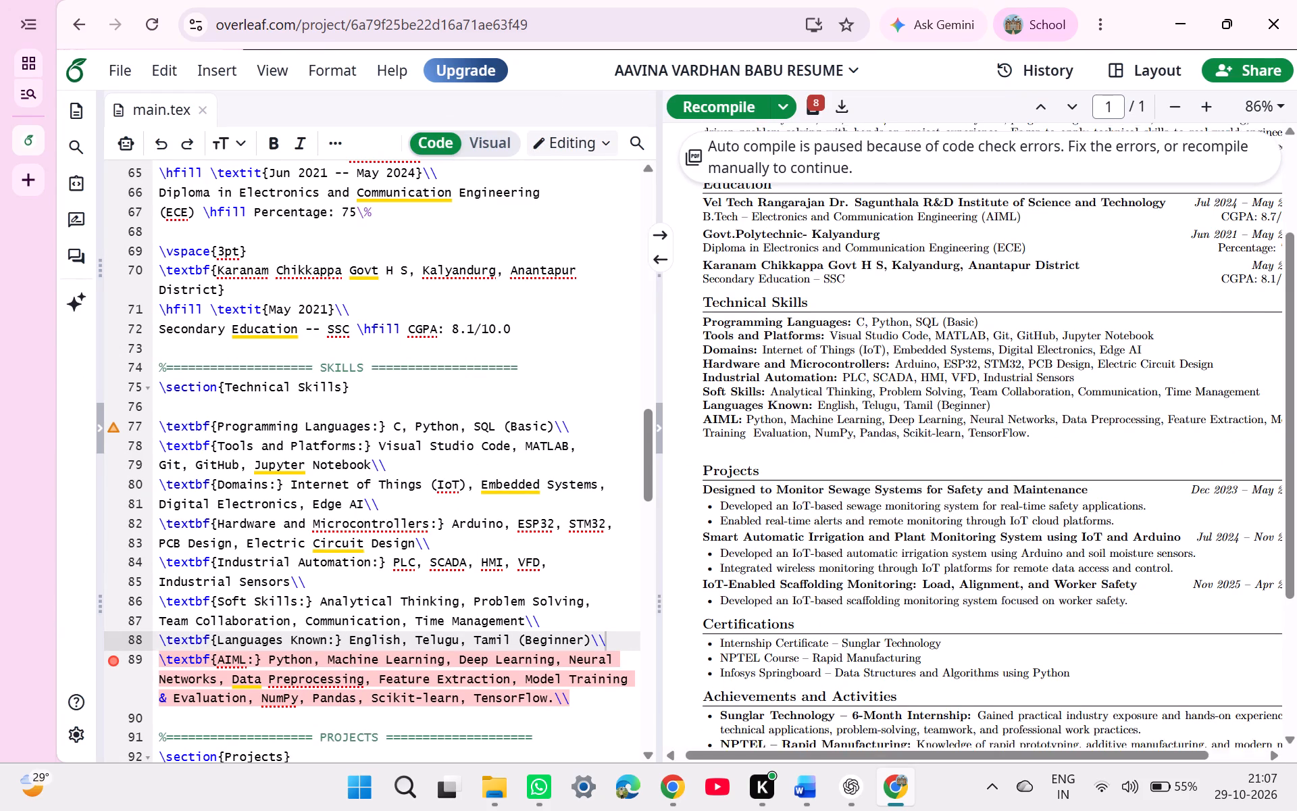
{"action": "scroll", "coordinate": [808, 516], "scroll_direction": "down", "scroll_amount": 1}
{"action": "scroll", "coordinate": [808, 516], "scroll_direction": "up", "scroll_amount": 3}
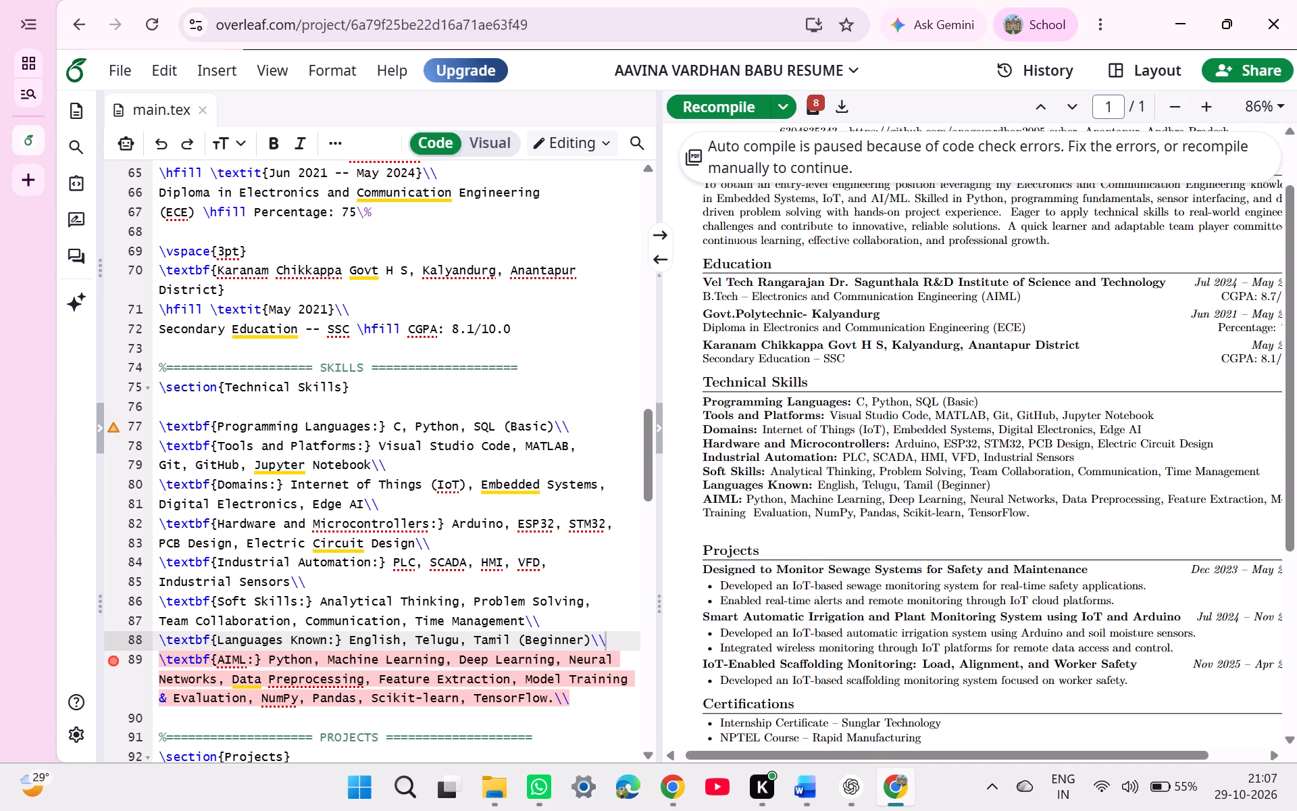
{"action": "left_click", "coordinate": [68, 17]}
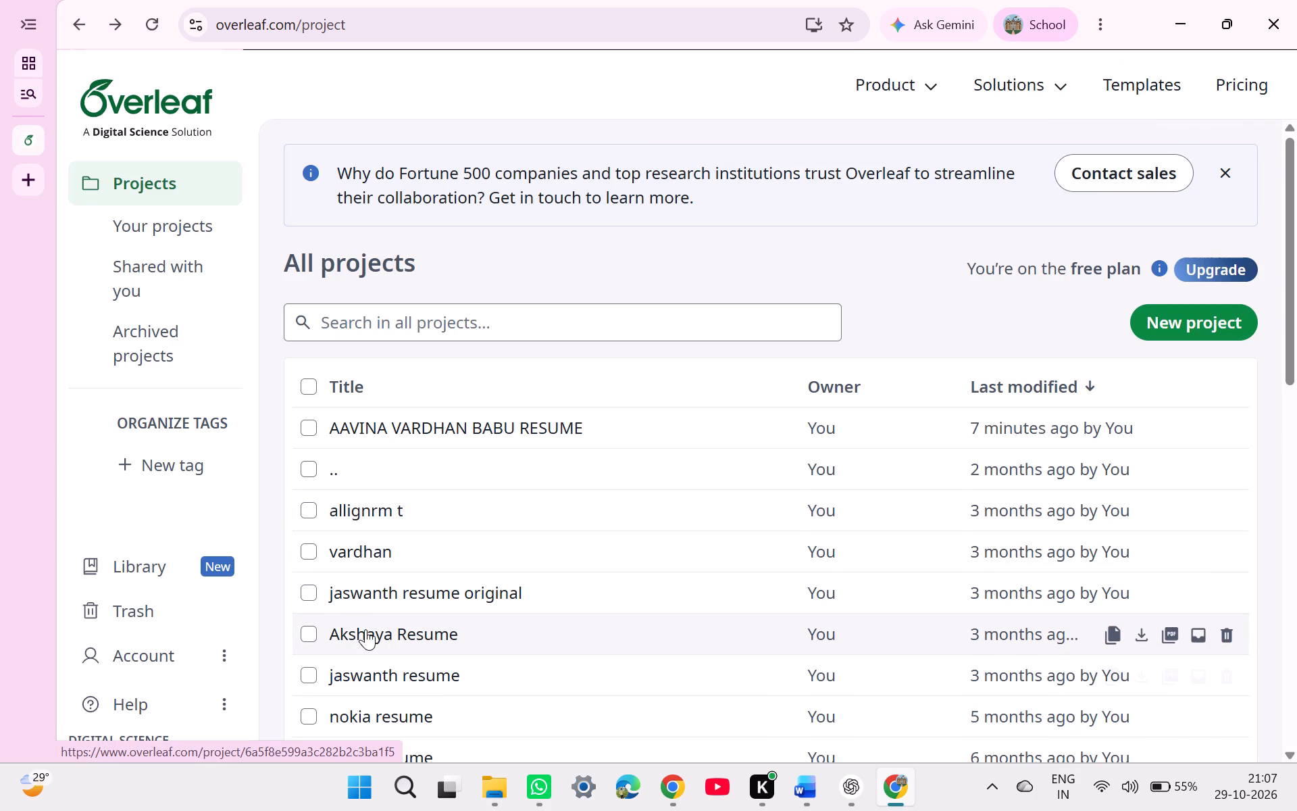
{"action": "left_click", "coordinate": [359, 543]}
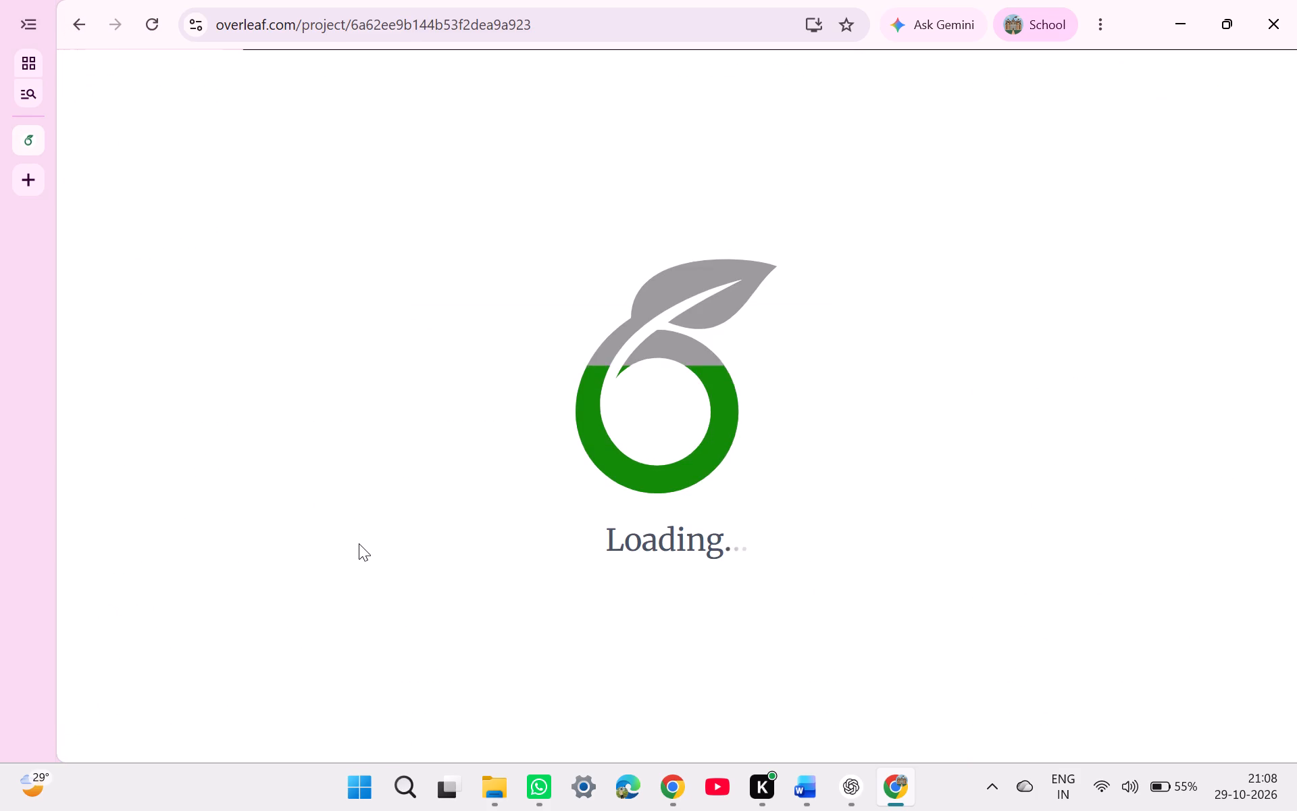
{"action": "left_click", "coordinate": [74, 22]}
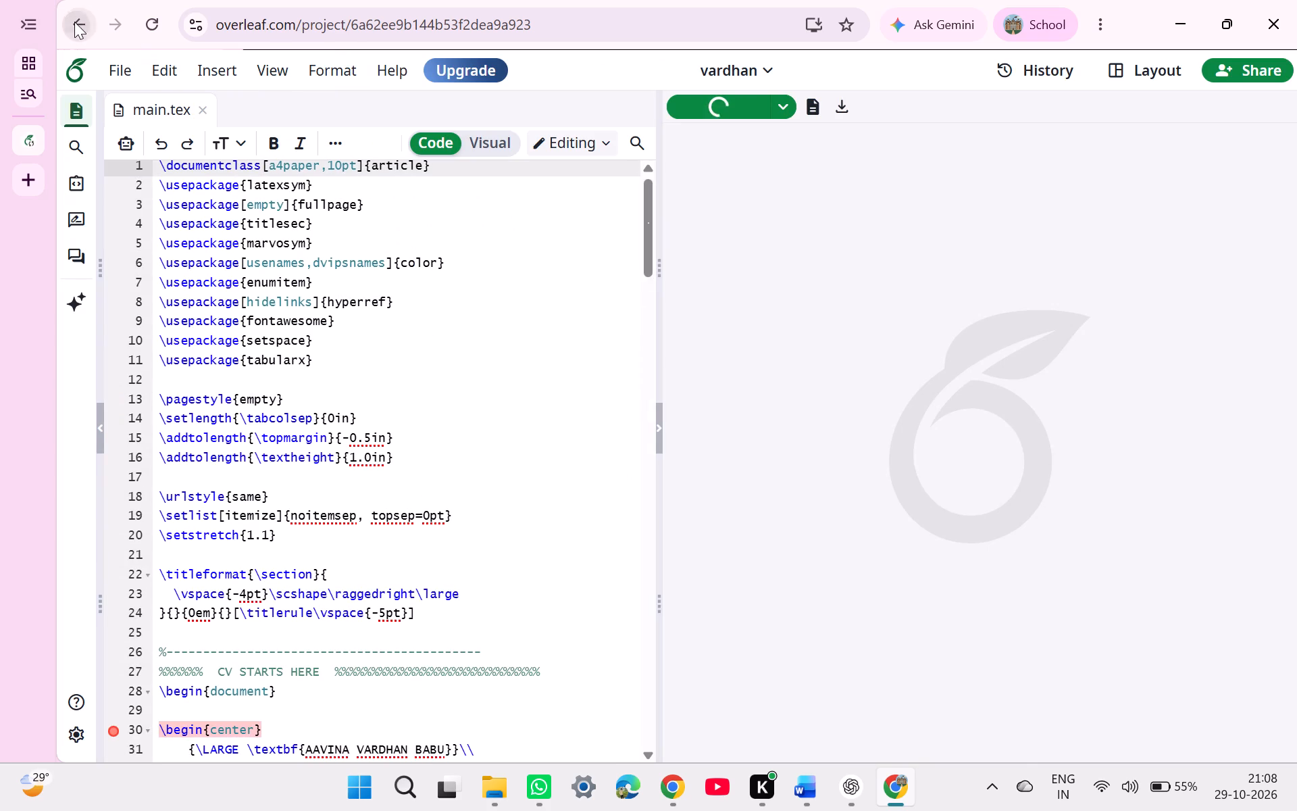
{"action": "scroll", "coordinate": [488, 537], "scroll_direction": "down", "scroll_amount": 2}
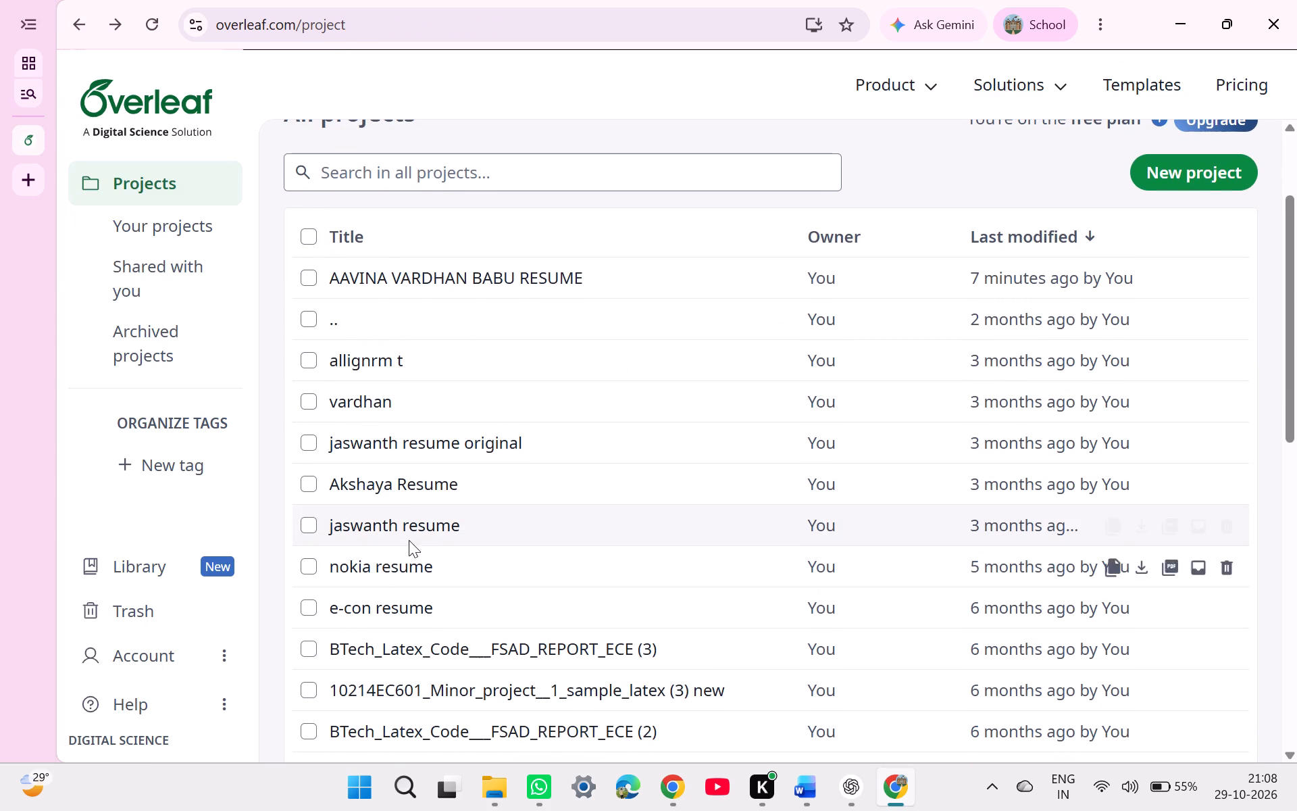
{"action": "double_click", "coordinate": [401, 561]}
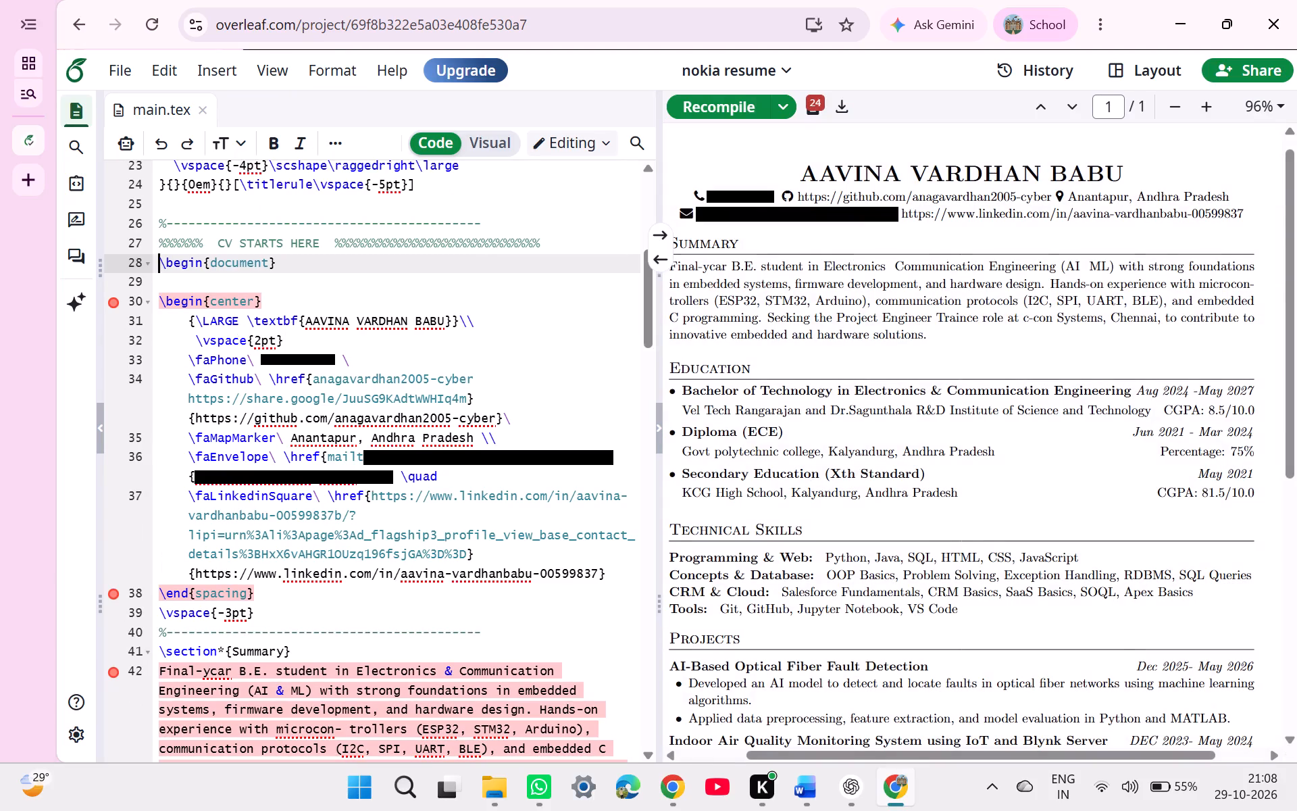
{"action": "scroll", "coordinate": [834, 640], "scroll_direction": "down", "scroll_amount": 2}
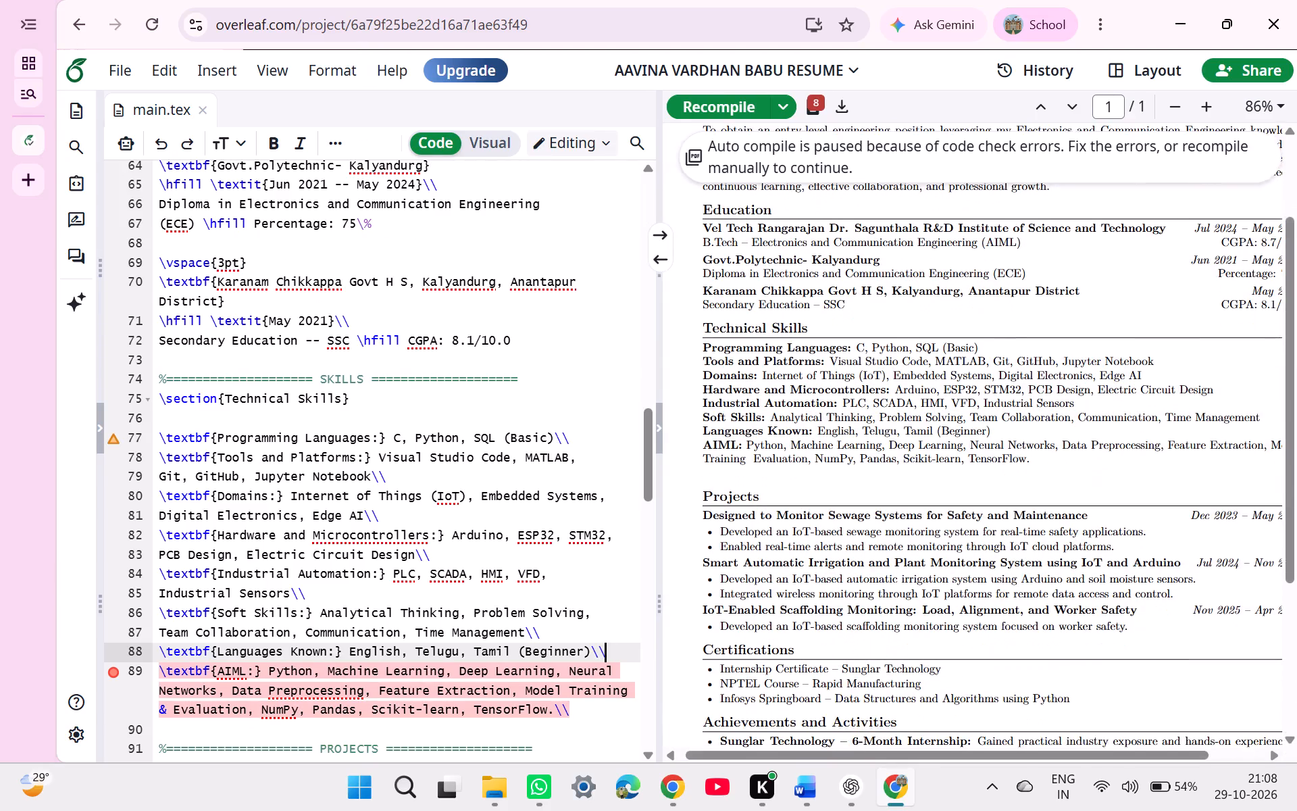
{"action": "scroll", "coordinate": [770, 423], "scroll_direction": "down", "scroll_amount": 2}
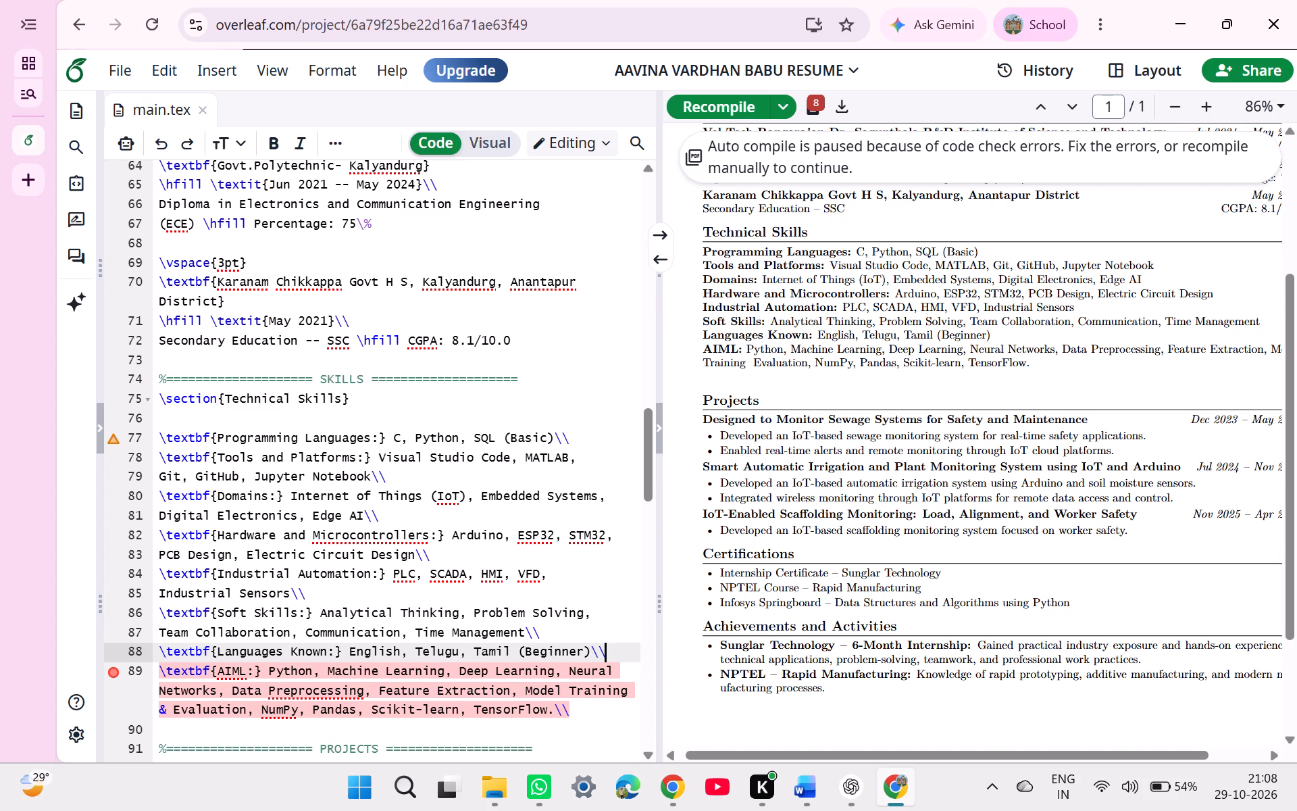
{"action": "scroll", "coordinate": [986, 503], "scroll_direction": "down", "scroll_amount": 2}
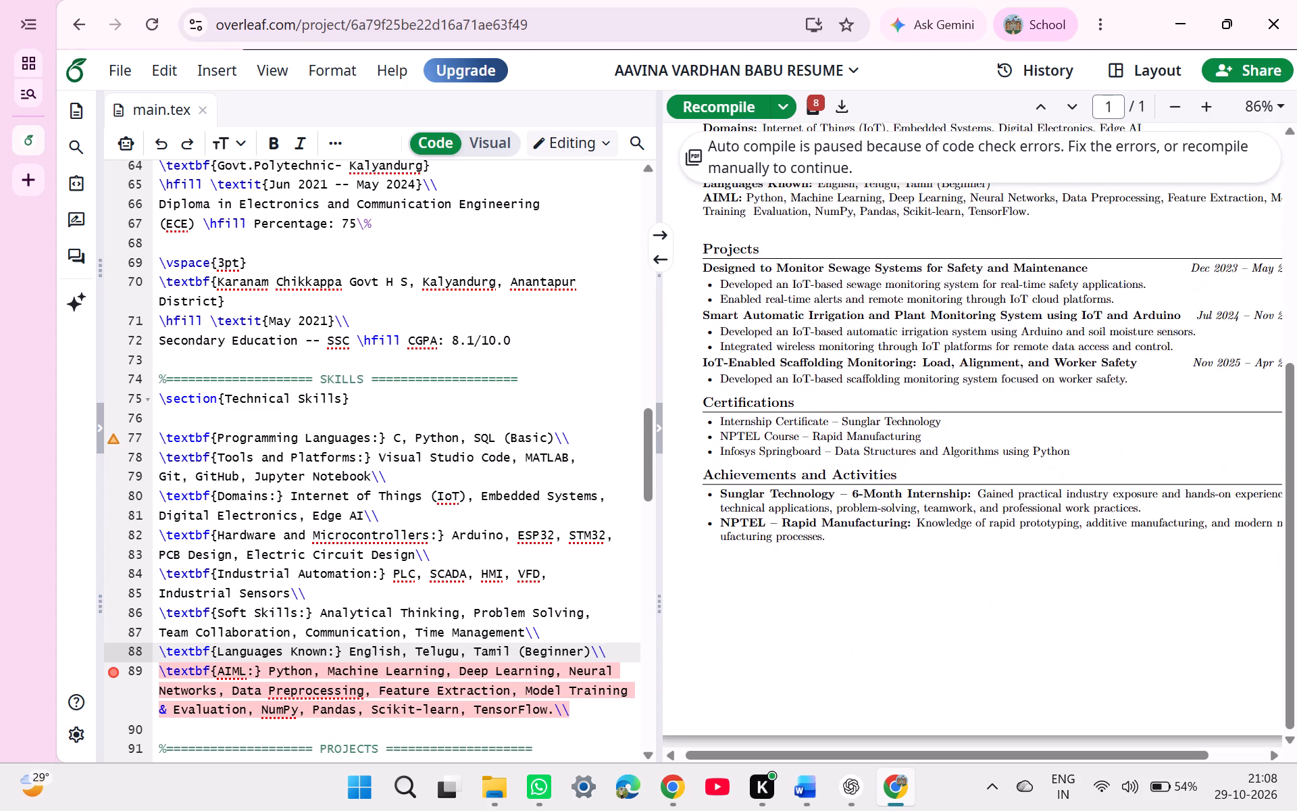
{"action": "scroll", "coordinate": [986, 503], "scroll_direction": "down", "scroll_amount": 3}
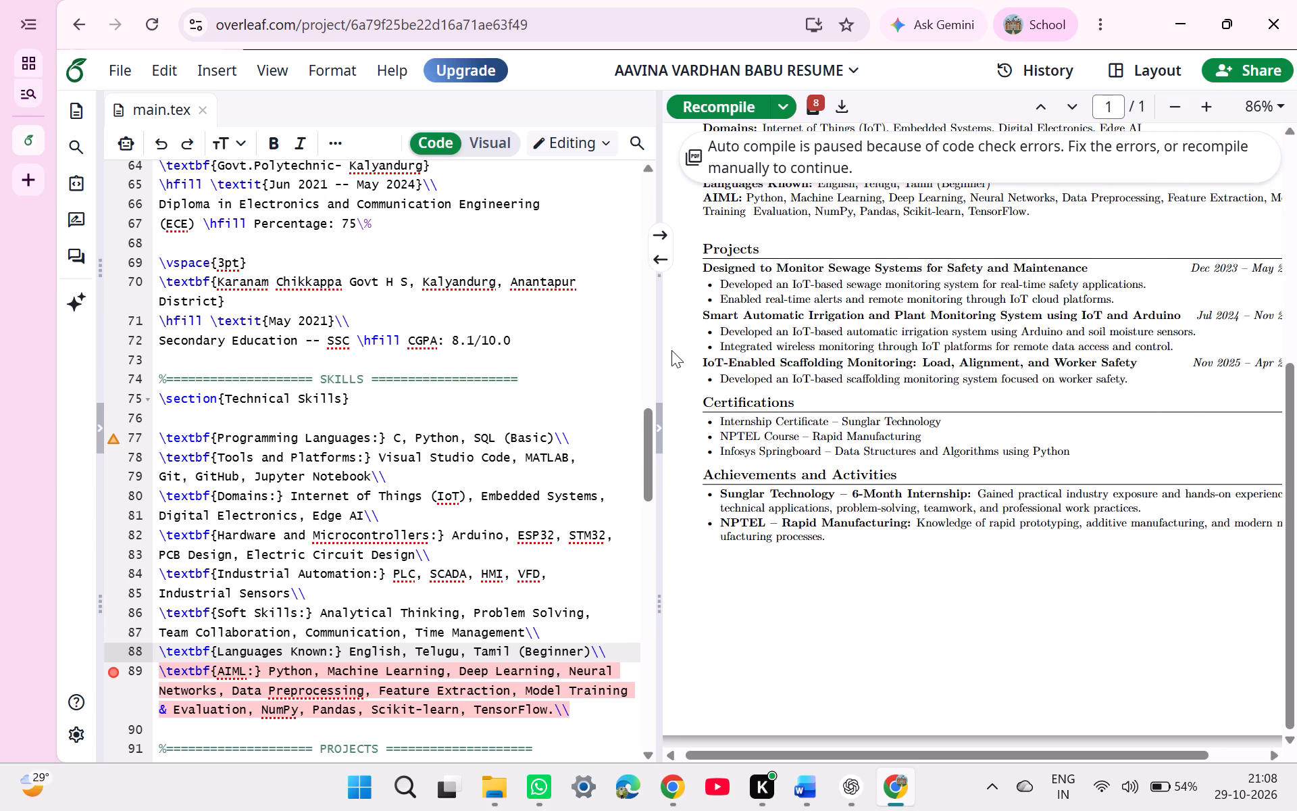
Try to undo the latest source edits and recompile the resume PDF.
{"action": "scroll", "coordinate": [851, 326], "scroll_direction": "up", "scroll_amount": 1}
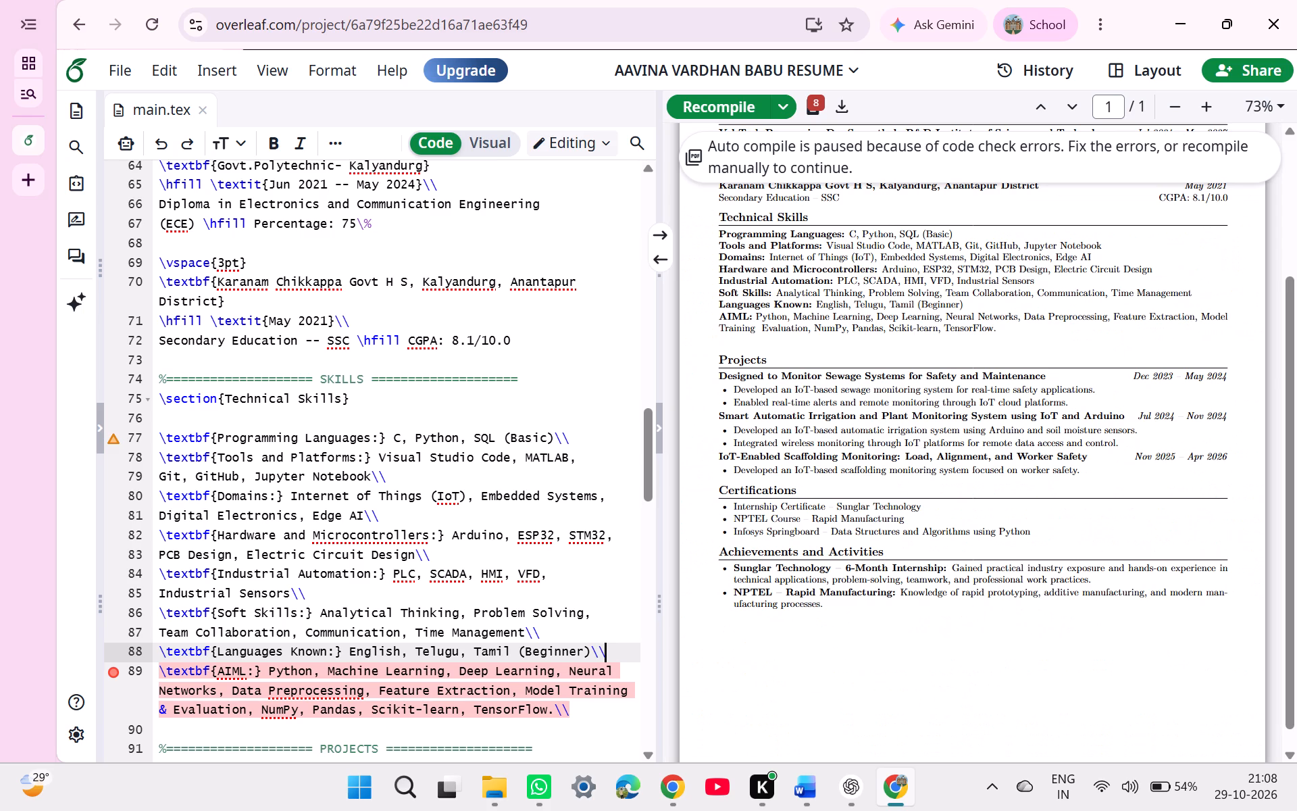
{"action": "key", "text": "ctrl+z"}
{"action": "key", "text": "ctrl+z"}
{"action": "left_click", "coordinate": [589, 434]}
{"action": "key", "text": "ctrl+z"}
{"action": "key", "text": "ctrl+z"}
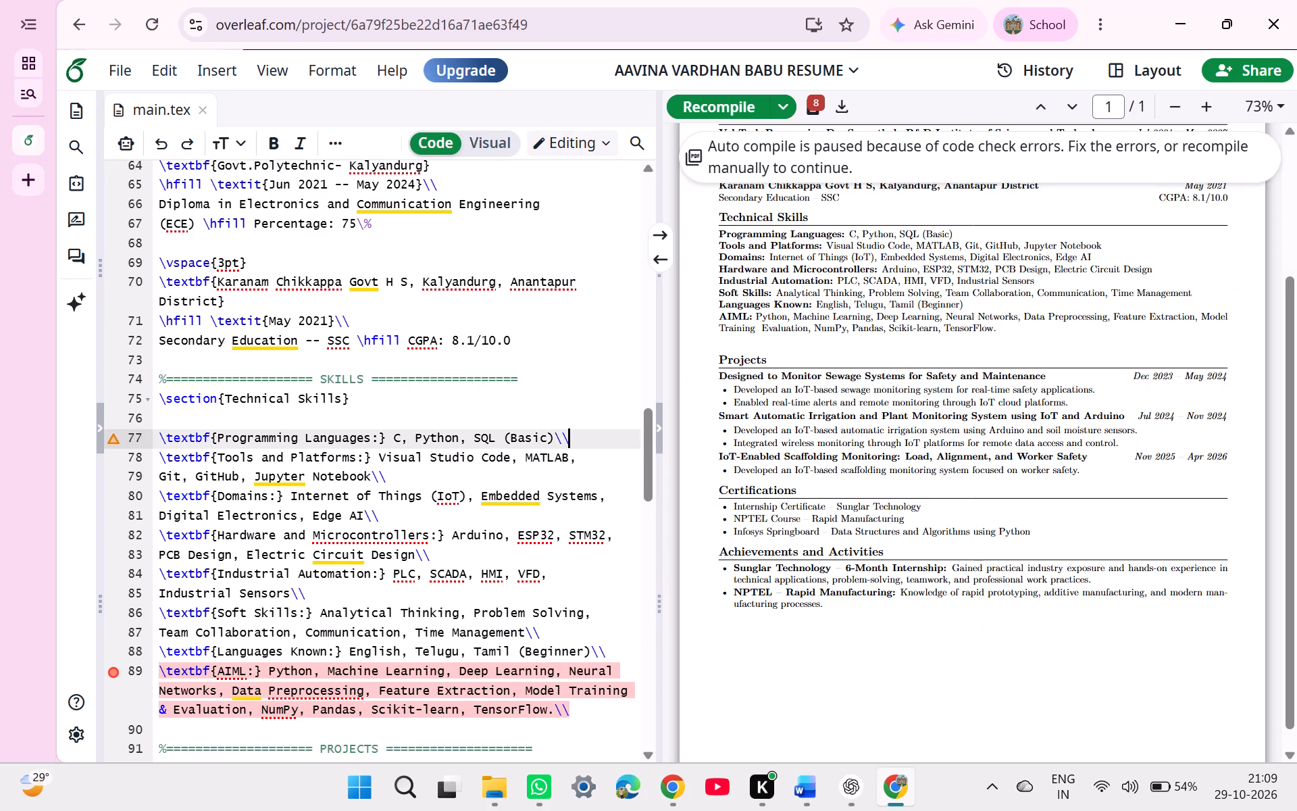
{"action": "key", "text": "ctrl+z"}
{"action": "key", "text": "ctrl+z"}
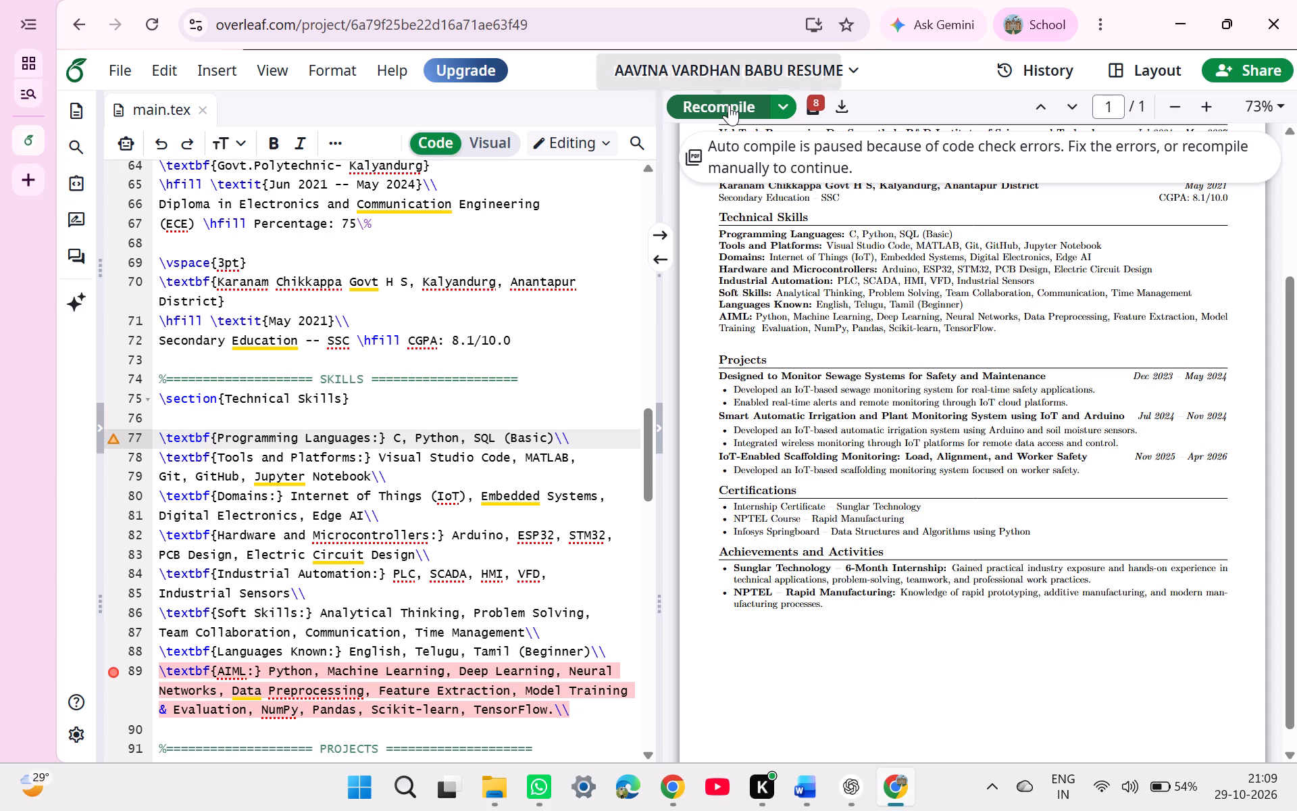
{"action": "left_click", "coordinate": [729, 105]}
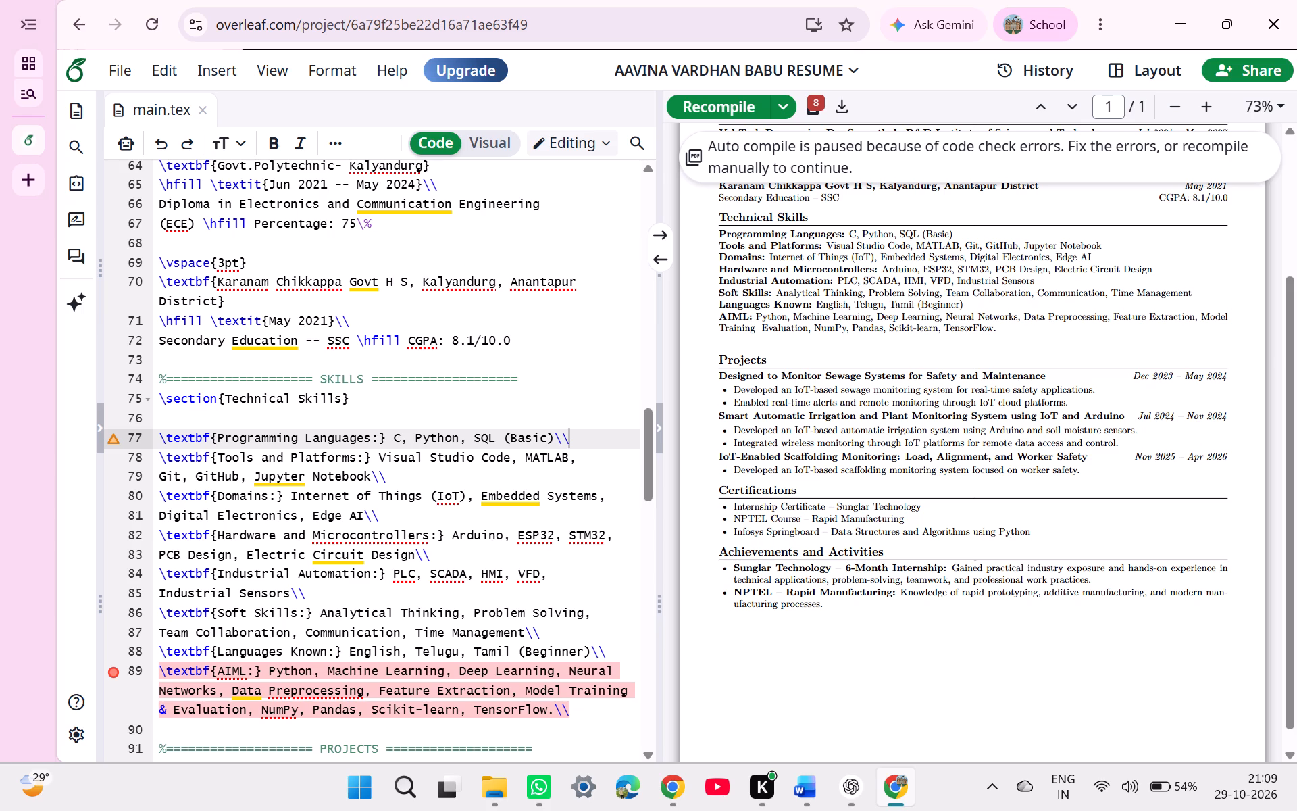
Strip the \textbf command from the Soft Skills label, leaving a bare backslash, and move its skill list onto a new line.
{"action": "scroll", "coordinate": [595, 717], "scroll_direction": "down", "scroll_amount": 2}
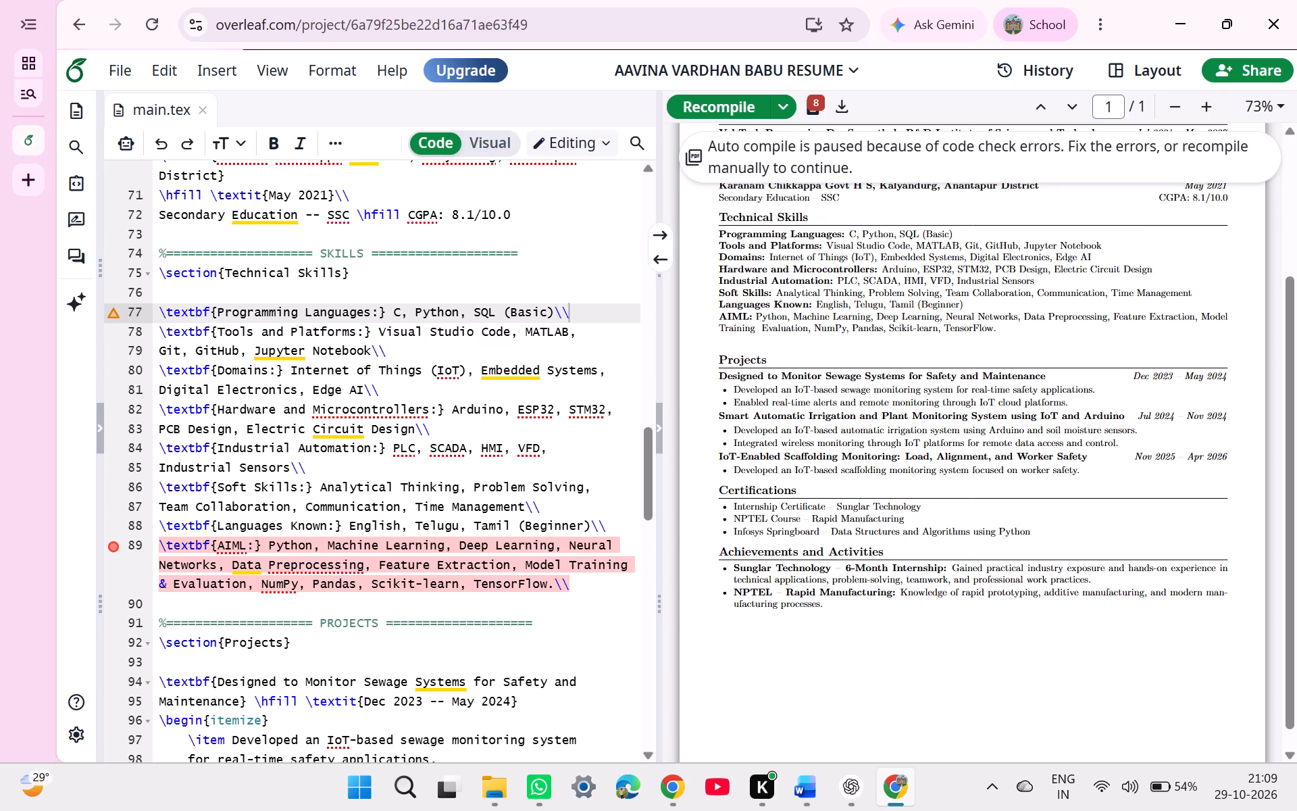
{"action": "left_click", "coordinate": [204, 480]}
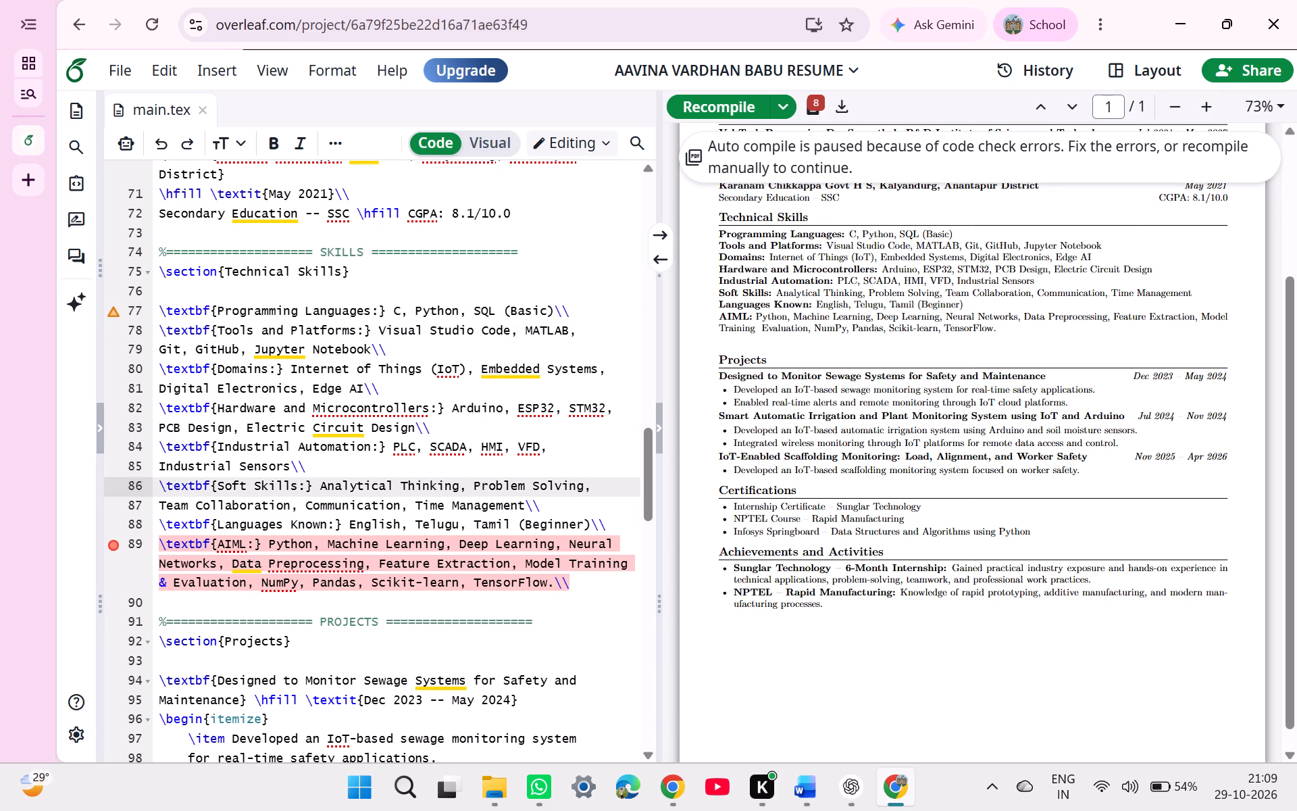
{"action": "key", "text": "Right"}
{"action": "key", "text": "BackSpace"}
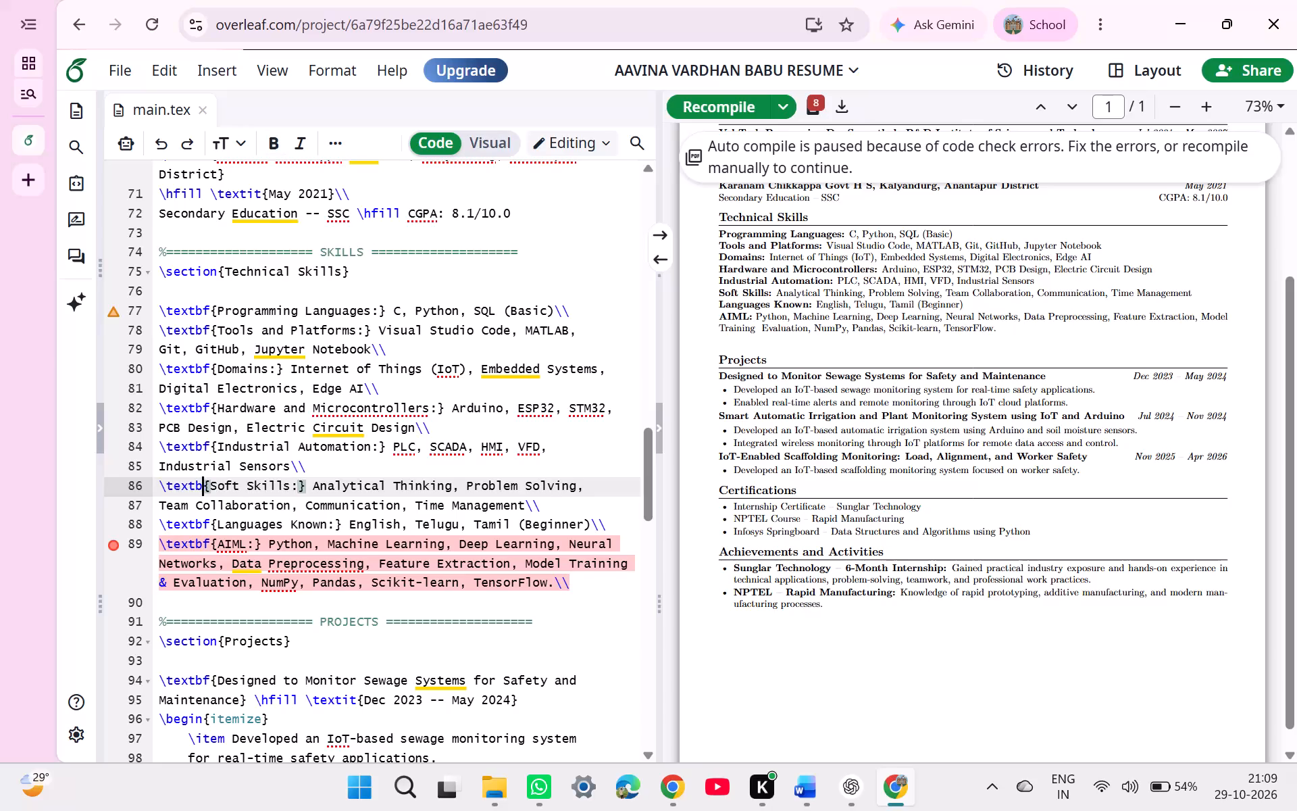
{"action": "key", "text": "BackSpace"}
{"action": "key", "text": "BackSpace"}
{"action": "key", "text": "BackSpace"}
{"action": "key", "text": "BackSpace"}
{"action": "key", "text": "BackSpace"}
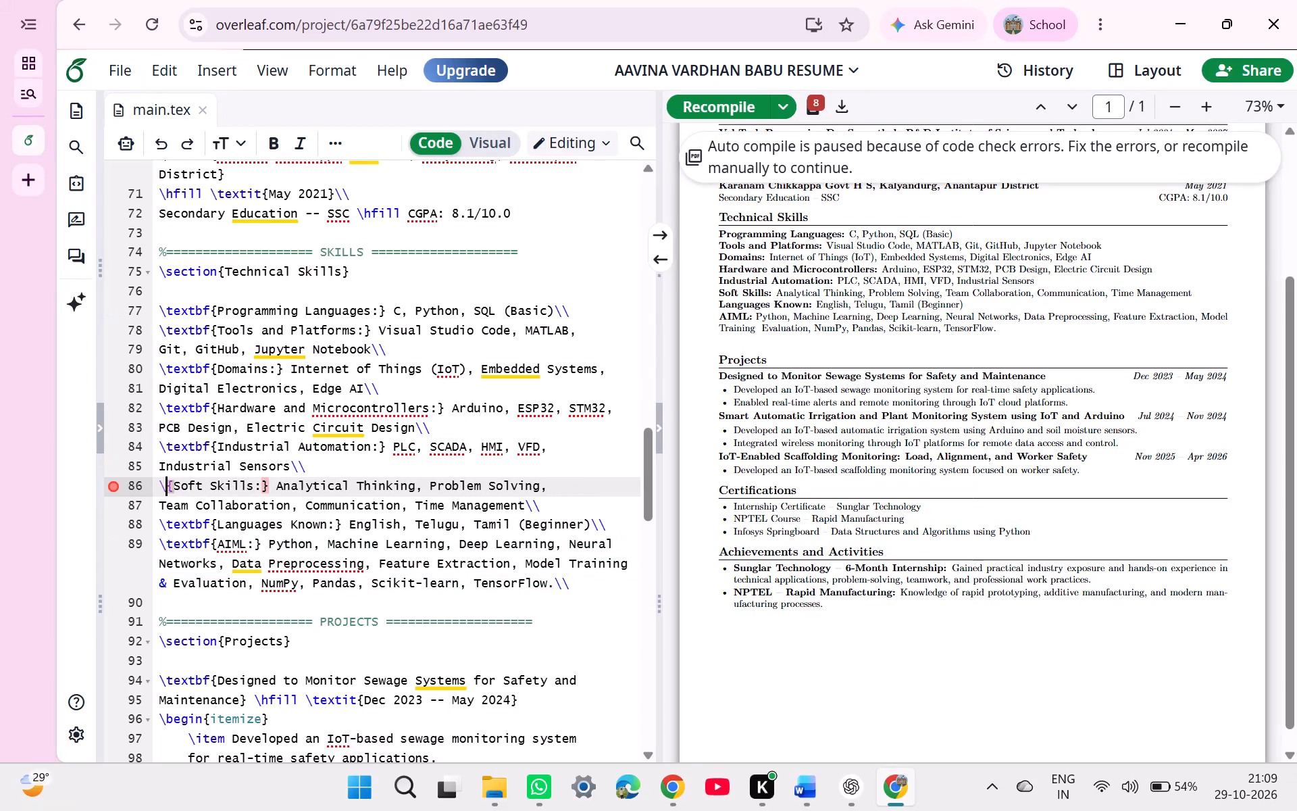
{"action": "key", "text": "BackSpace"}
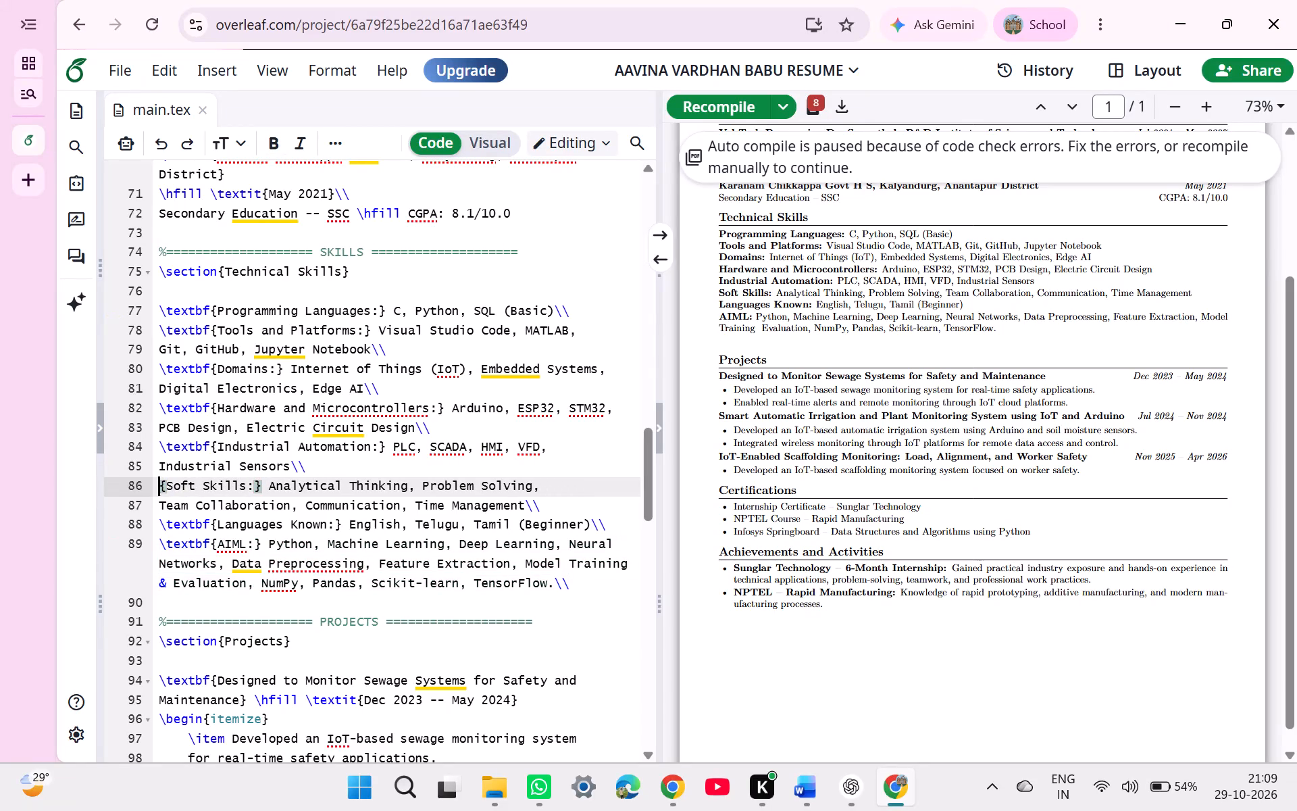
{"action": "left_click", "coordinate": [268, 486]}
{"action": "key", "text": "Return"}
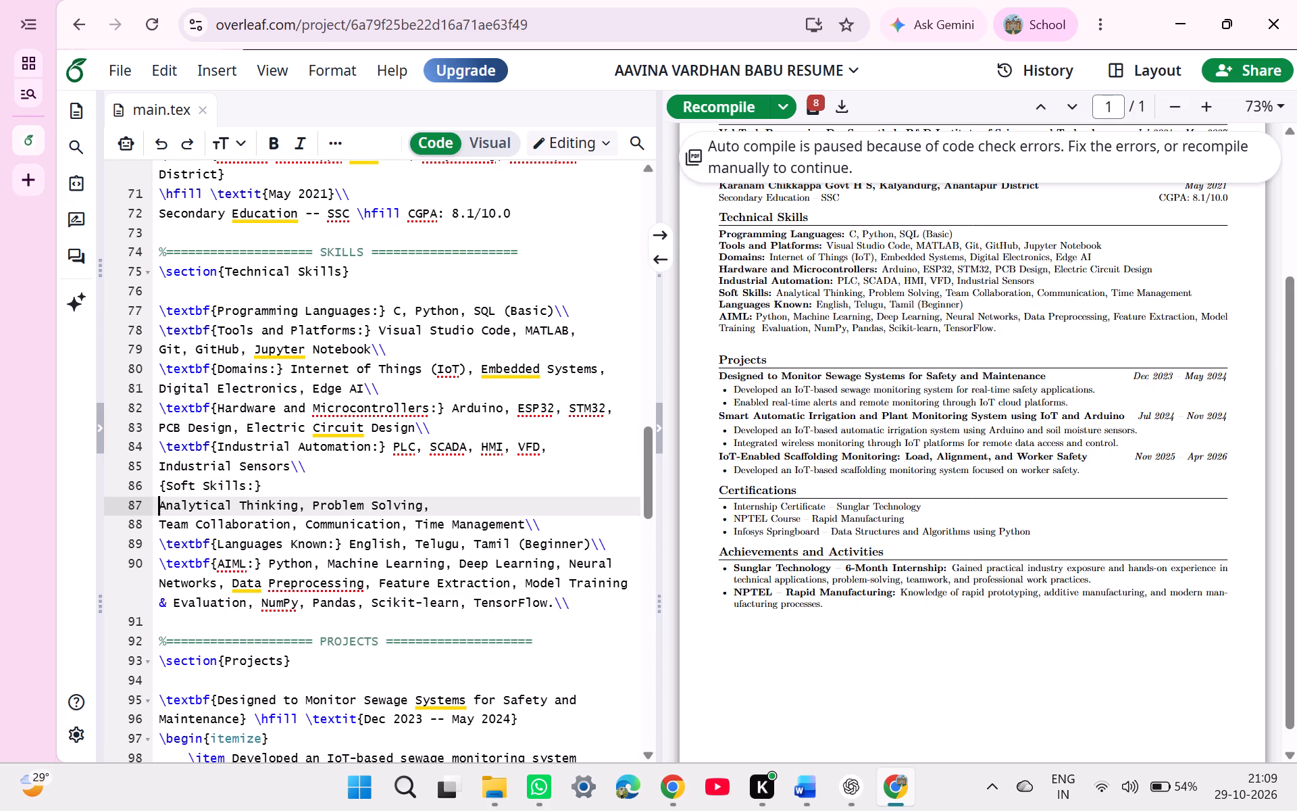
{"action": "key", "text": "Up"}
{"action": "key", "text": "backslash"}
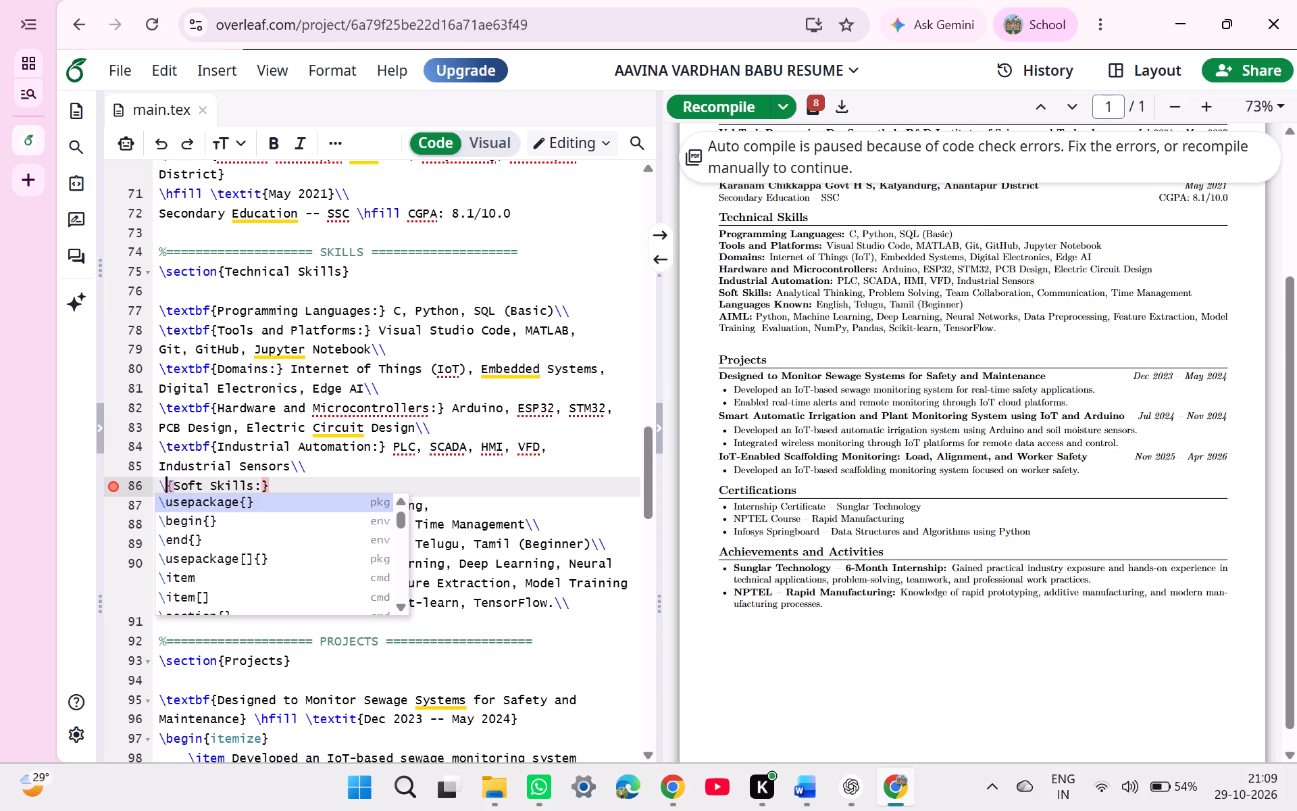
Copy the PROJECTS comment line and \section{Projects} heading and paste them over the Soft Skills label.
{"action": "left_click", "coordinate": [317, 678]}
{"action": "left_click", "coordinate": [317, 678]}
{"action": "left_click_drag", "start_coordinate": [317, 678], "coordinate": [257, 647]}
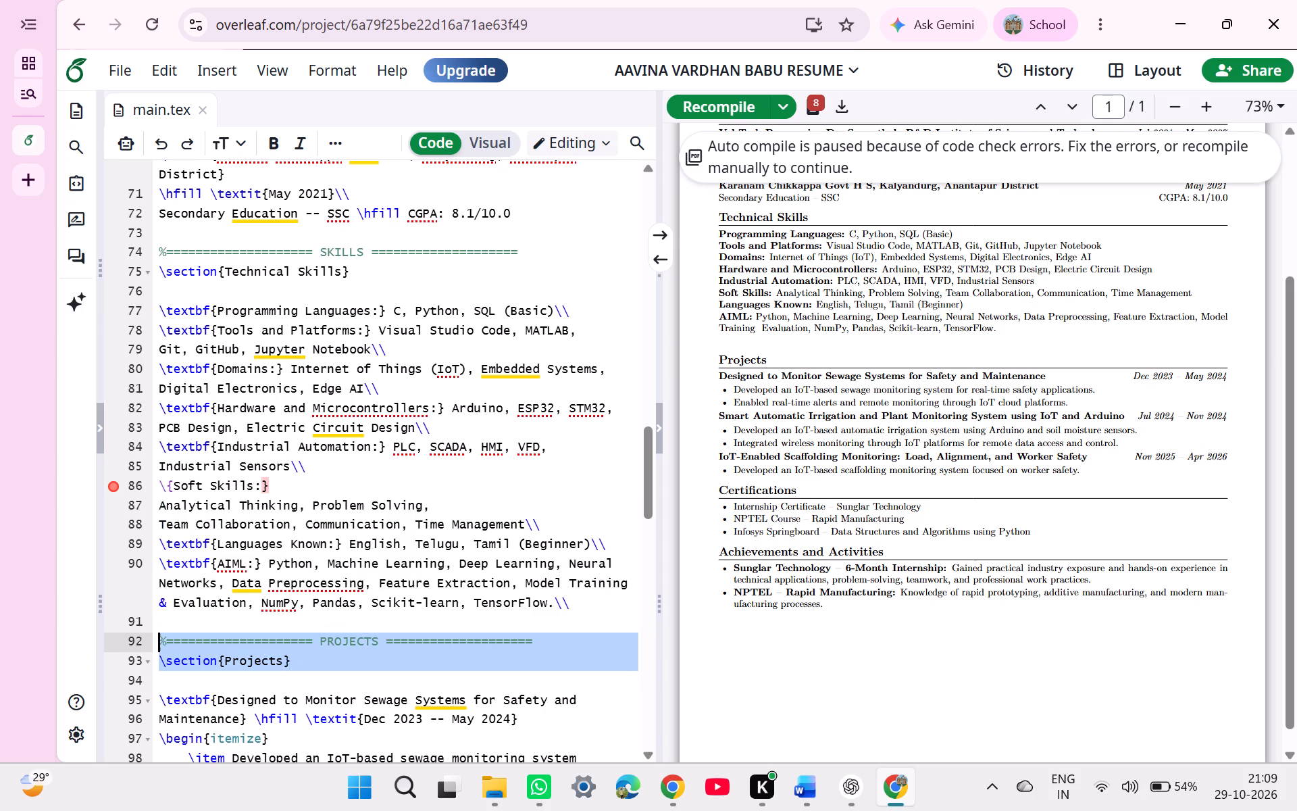
{"action": "left_click_drag", "start_coordinate": [257, 647], "coordinate": [213, 637]}
{"action": "key", "text": "ctrl+c"}
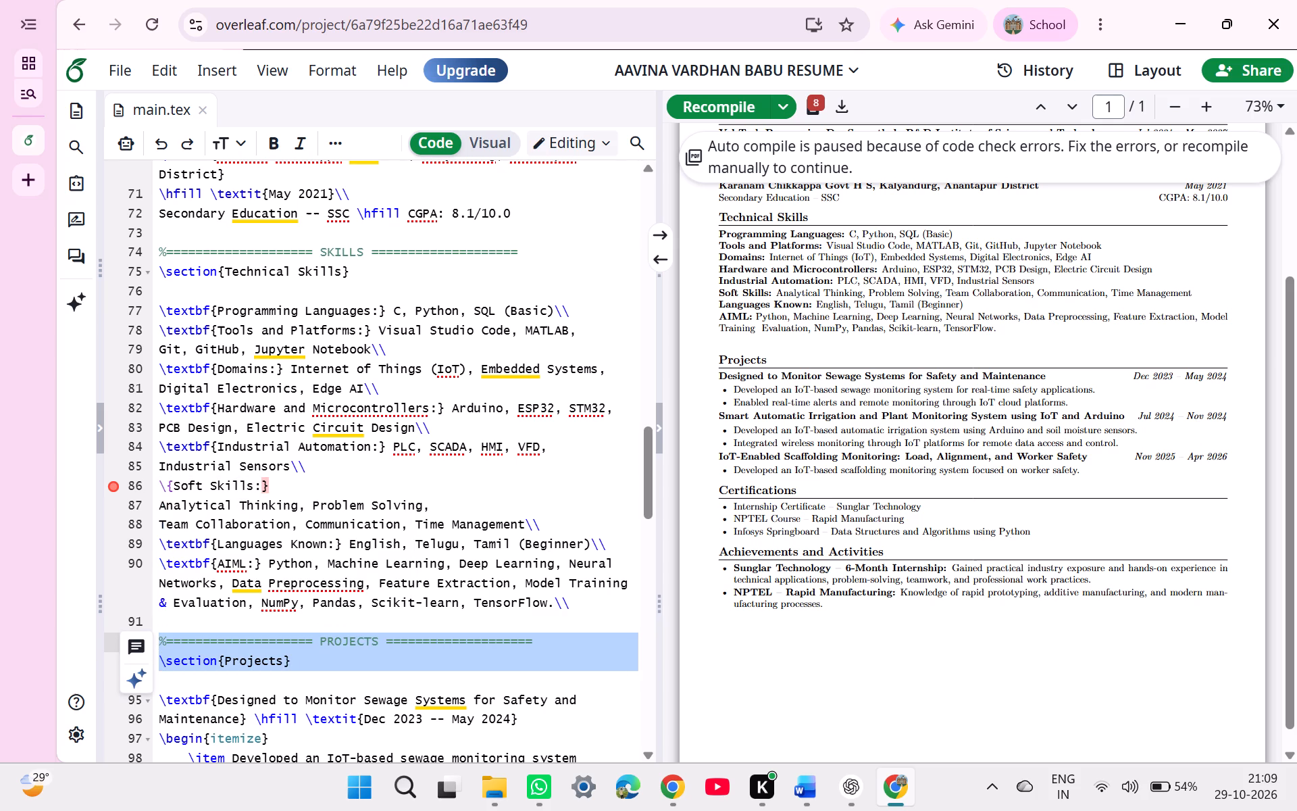
{"action": "left_click", "coordinate": [282, 489]}
{"action": "left_click_drag", "start_coordinate": [282, 489], "coordinate": [172, 493]}
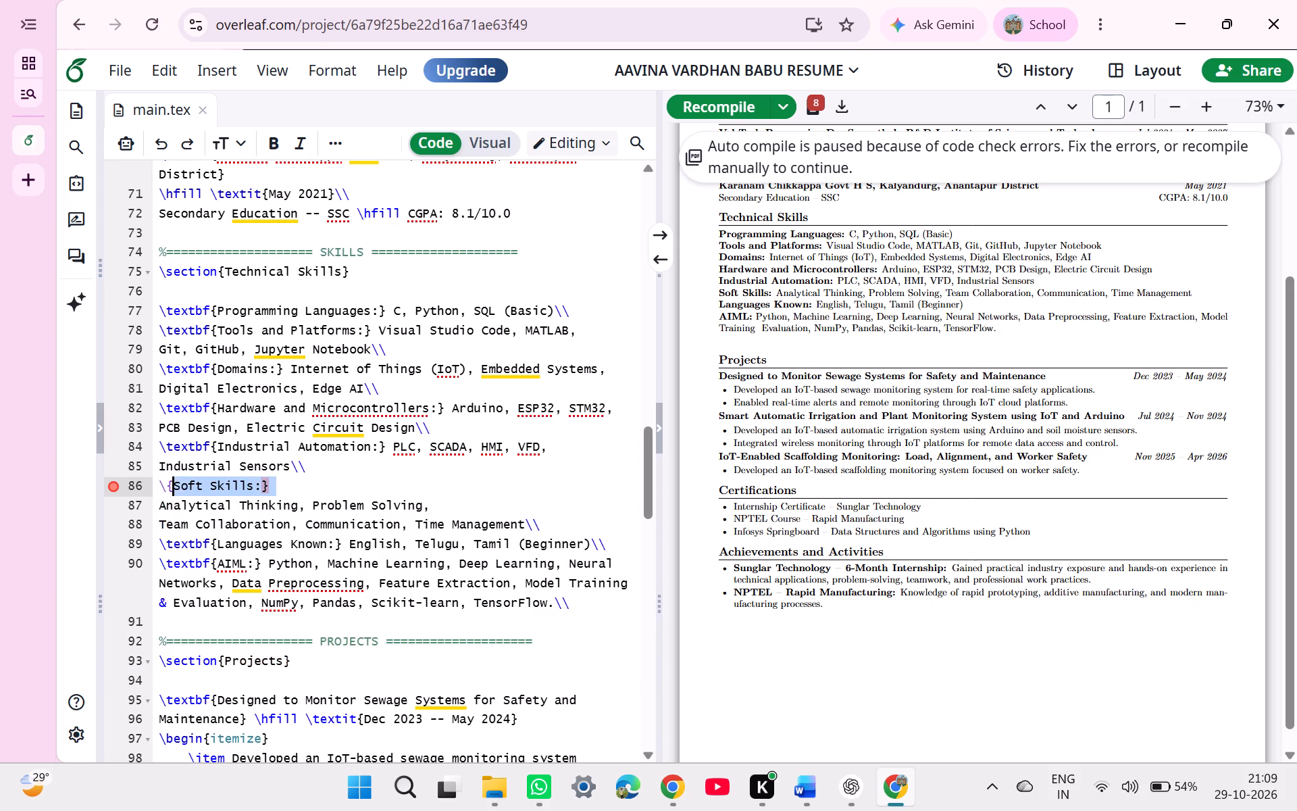
{"action": "left_click_drag", "start_coordinate": [172, 493], "coordinate": [162, 490]}
{"action": "key", "text": "BackSpace"}
{"action": "key", "text": "ctrl+v"}
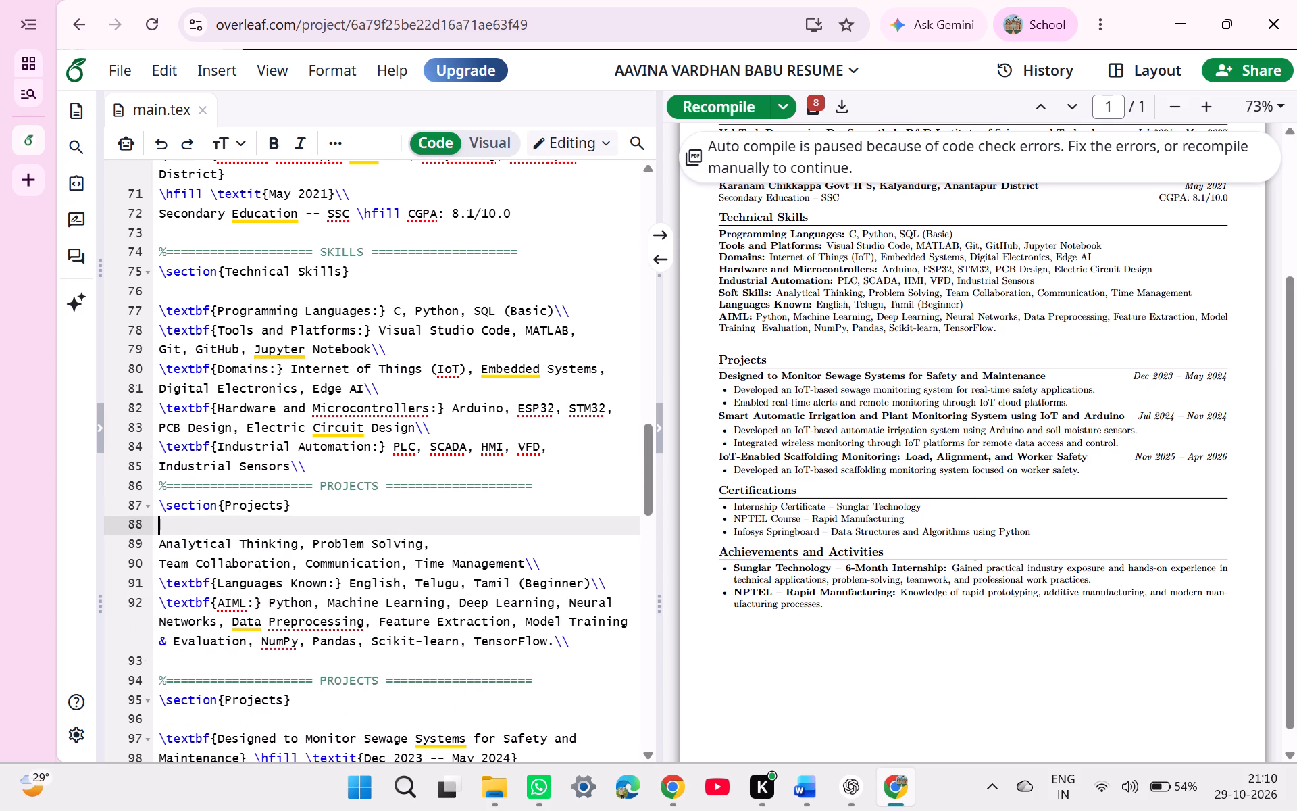
Rename the pasted section heading to "Soft Skills" and recompile the PDF.
{"action": "left_click", "coordinate": [282, 498]}
{"action": "key", "text": "BackSpace"}
{"action": "key", "text": "BackSpace"}
{"action": "key", "text": "BackSpace"}
{"action": "key", "text": "BackSpace"}
{"action": "key", "text": "BackSpace"}
{"action": "key", "text": "BackSpace"}
{"action": "key", "text": "BackSpace"}
{"action": "key", "text": "BackSpace"}
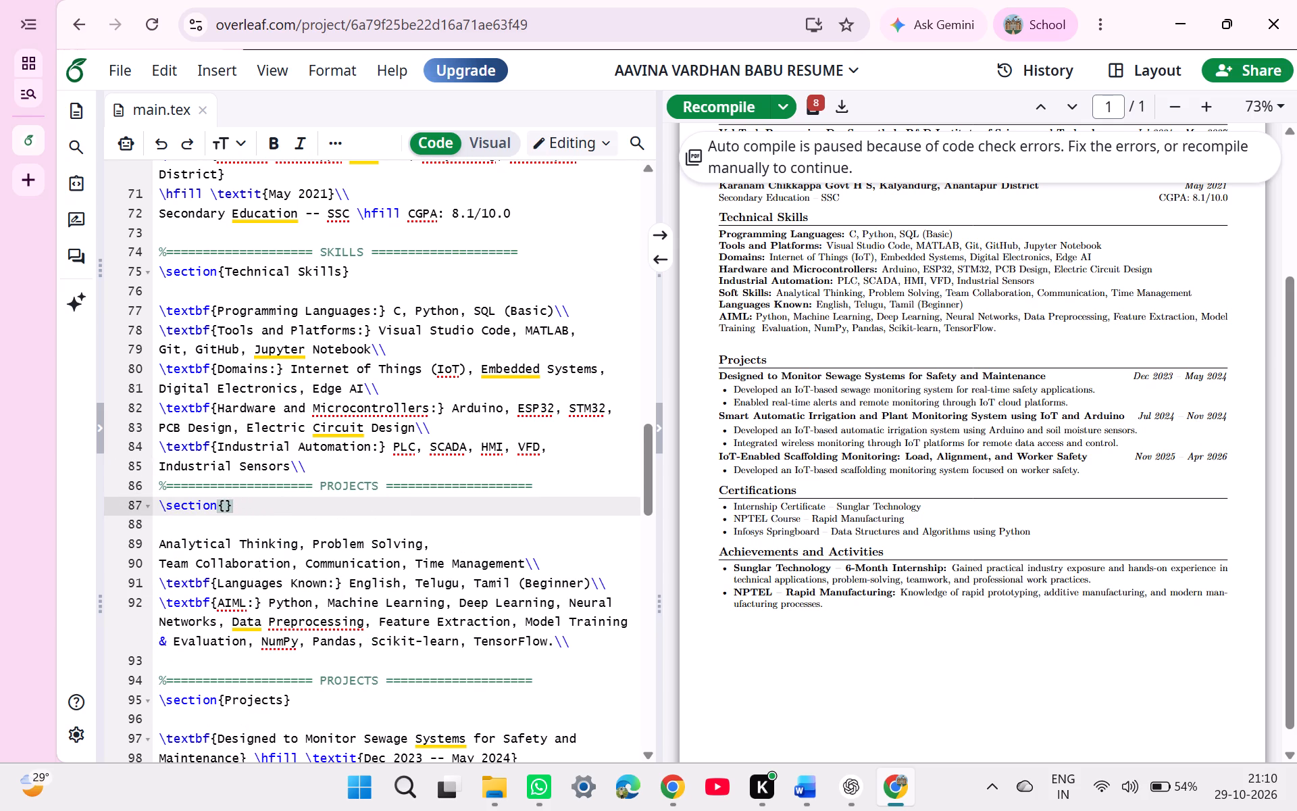
{"action": "type", "text": "SoftSkills"}
{"action": "key", "text": "Left"}
{"action": "key", "text": "Left"}
{"action": "key", "text": "Left"}
{"action": "key", "text": "Left"}
{"action": "key", "text": "Left"}
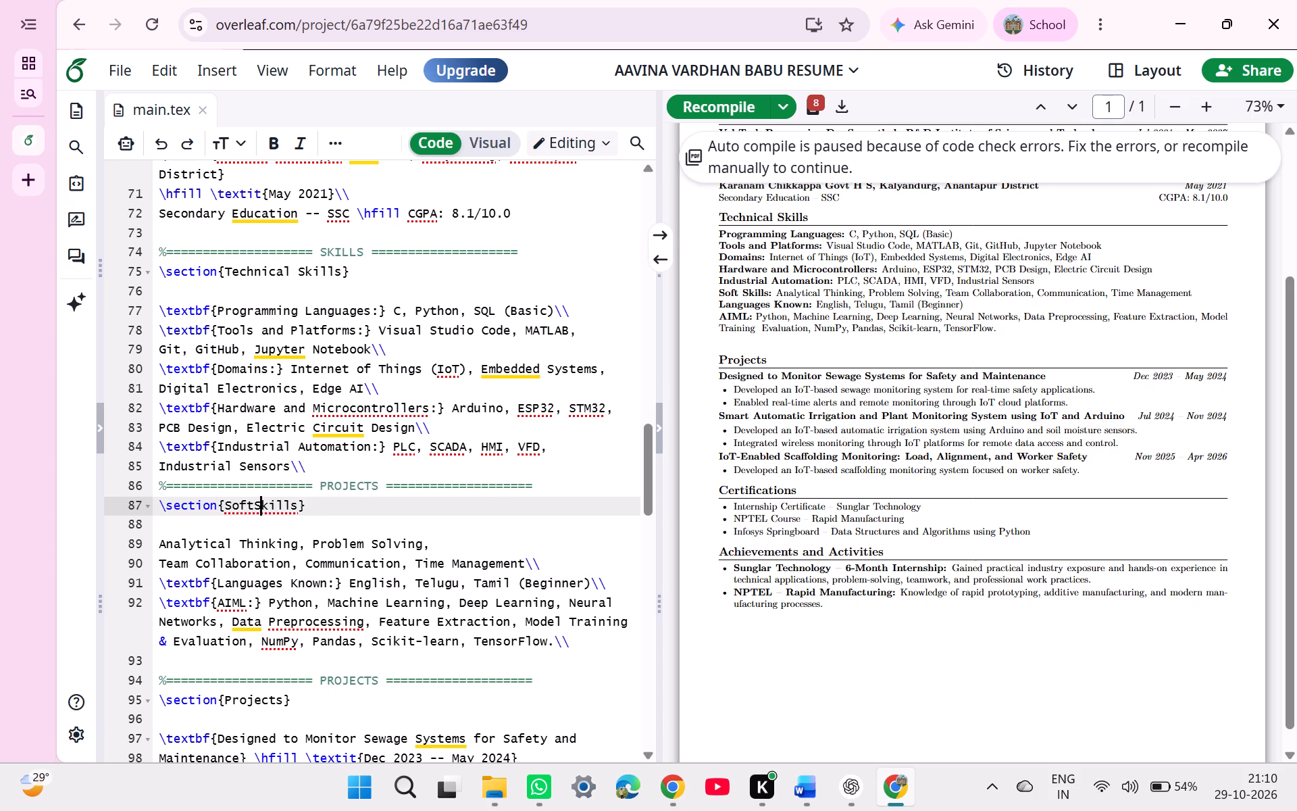
{"action": "key", "text": "space"}
{"action": "key", "text": "BackSpace"}
{"action": "key", "text": "Left"}
{"action": "key", "text": "space"}
{"action": "left_click", "coordinate": [722, 98]}
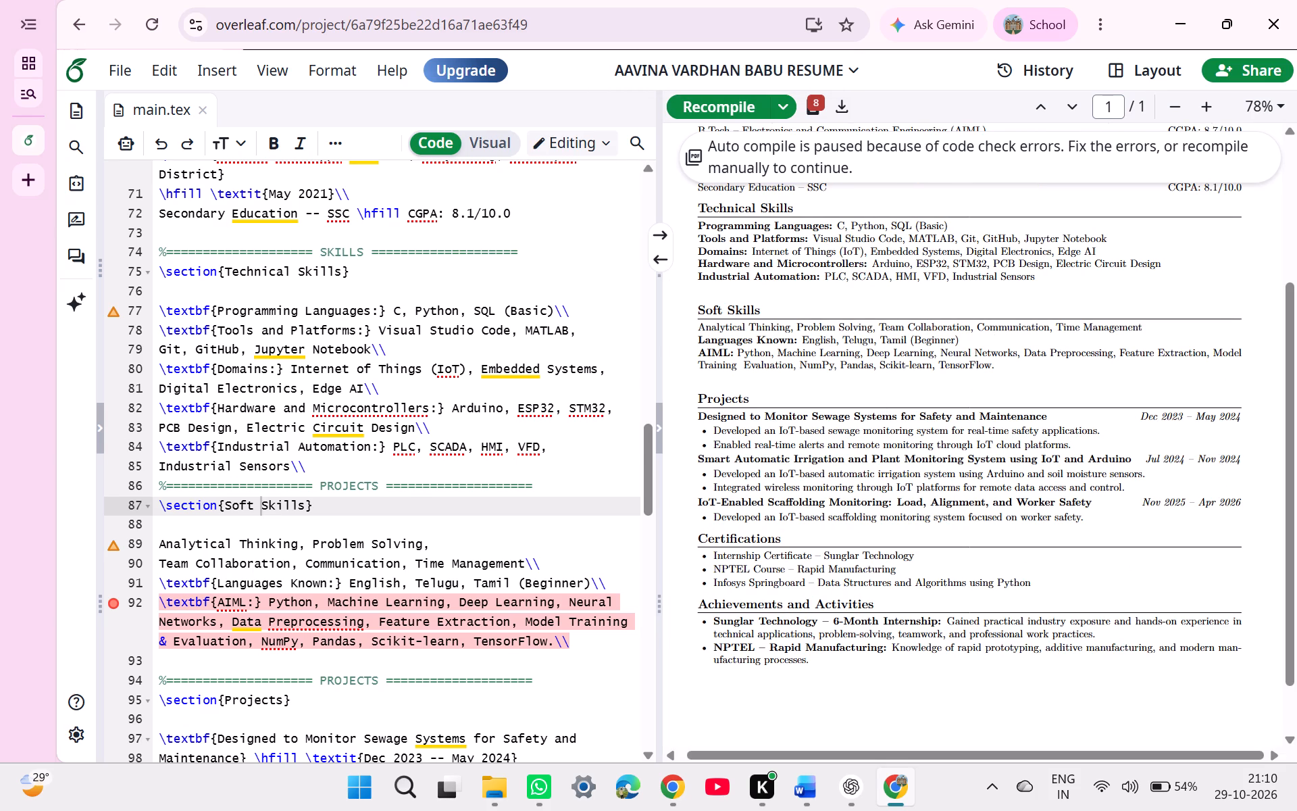
Move the AIML line from the Soft Skills section to the end of Technical Skills, after the Industrial Automation line.
{"action": "left_click_drag", "start_coordinate": [592, 648], "coordinate": [198, 607]}
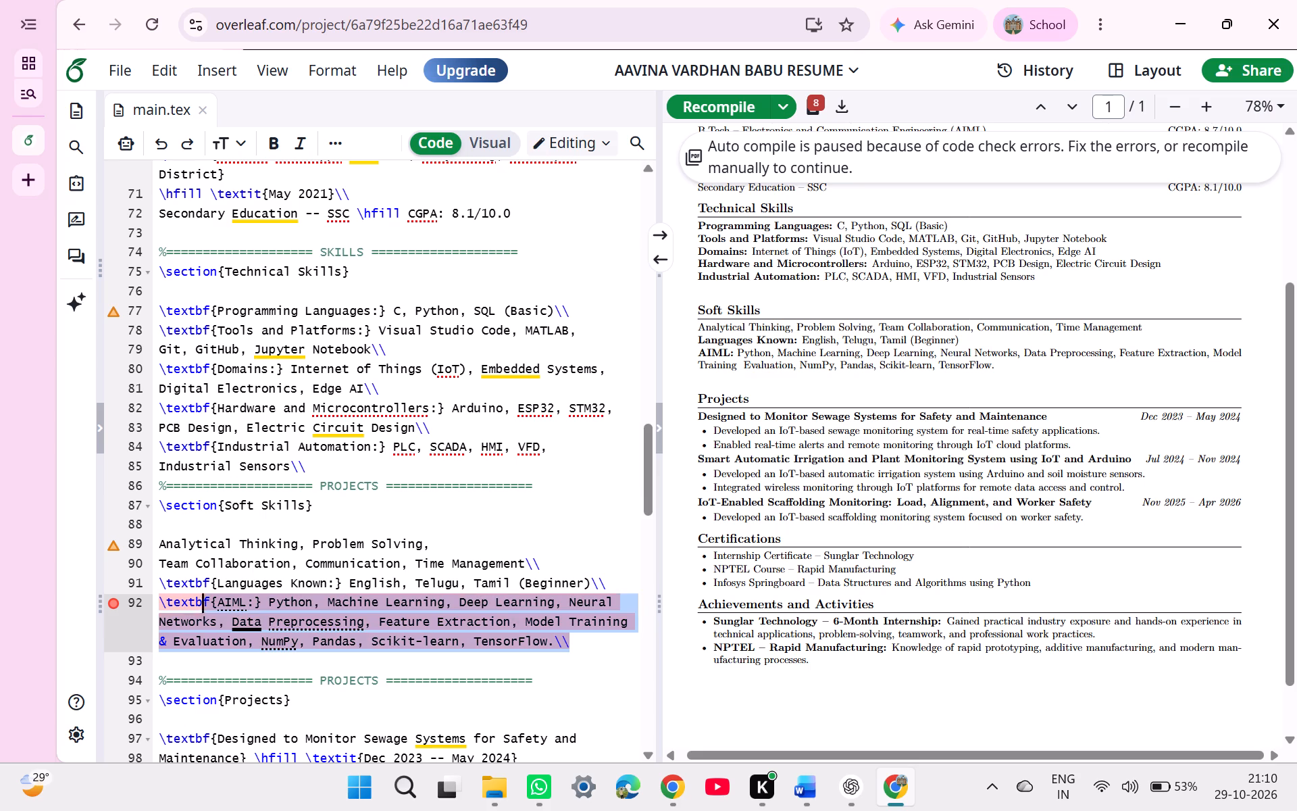
{"action": "left_click_drag", "start_coordinate": [198, 607], "coordinate": [129, 608]}
{"action": "key", "text": "ctrl+c"}
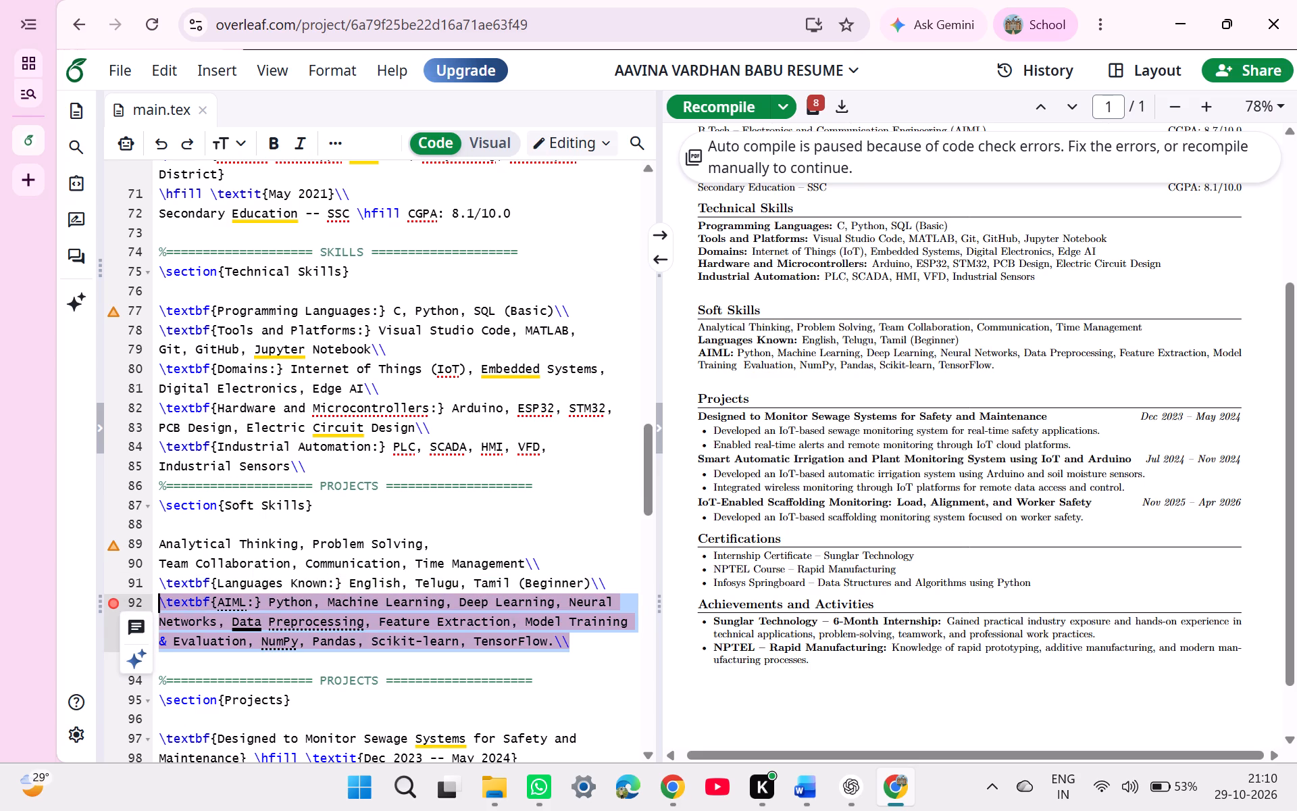
{"action": "left_click", "coordinate": [393, 460]}
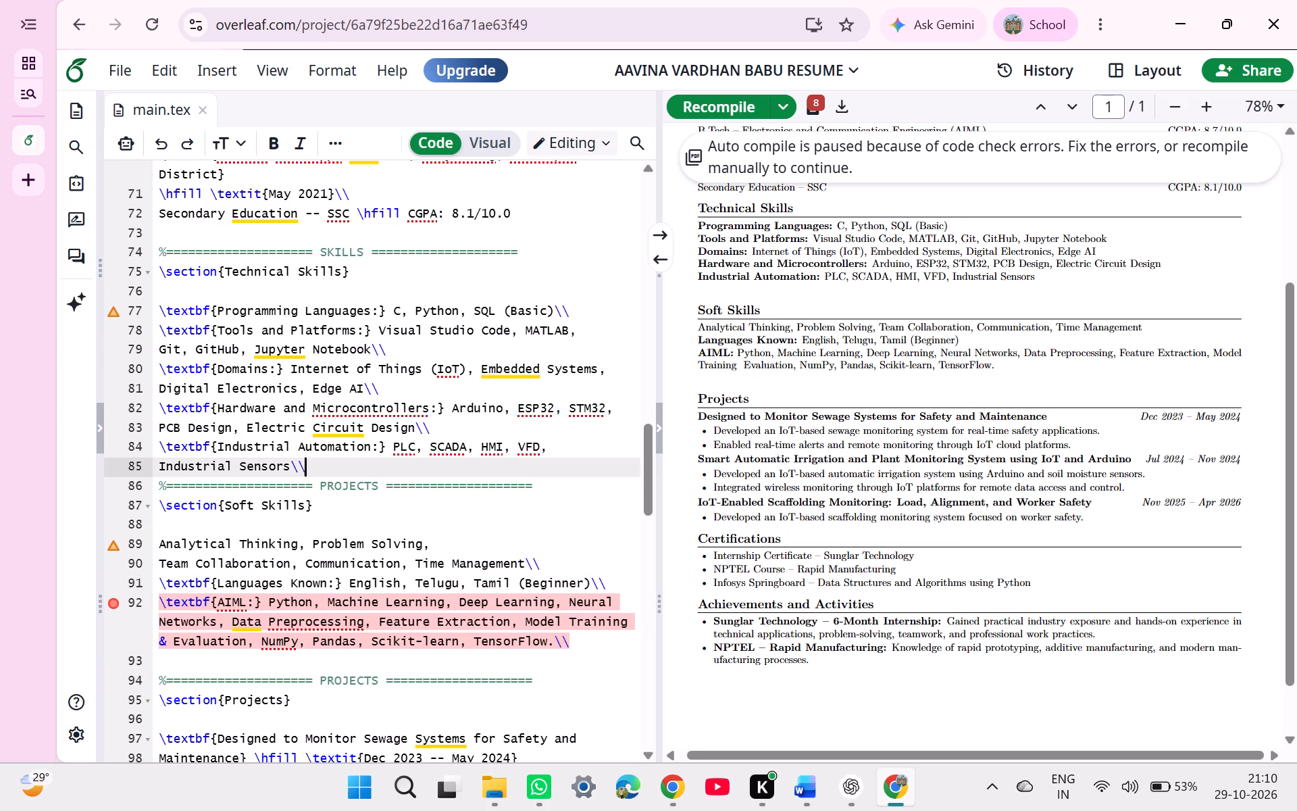
{"action": "key", "text": "Return"}
{"action": "key", "text": "ctrl+v"}
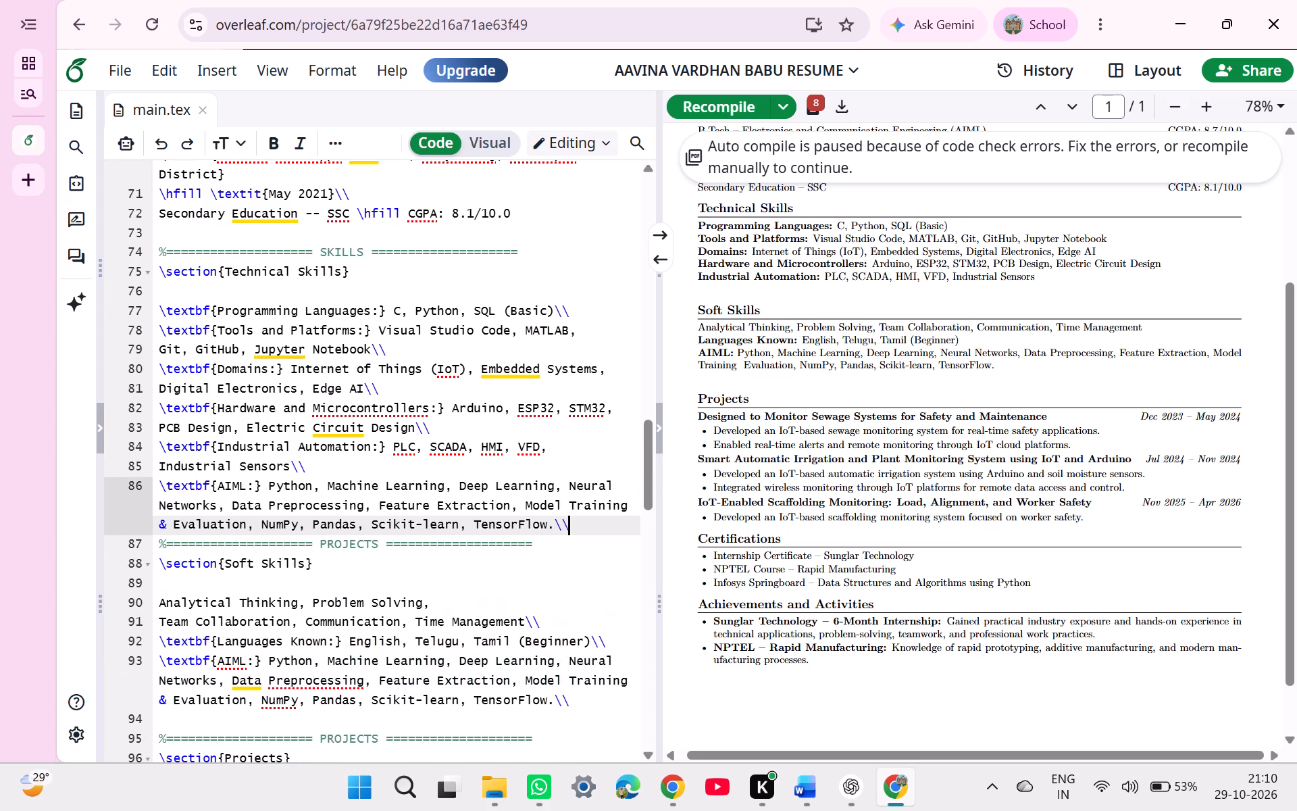
{"action": "left_click", "coordinate": [597, 697]}
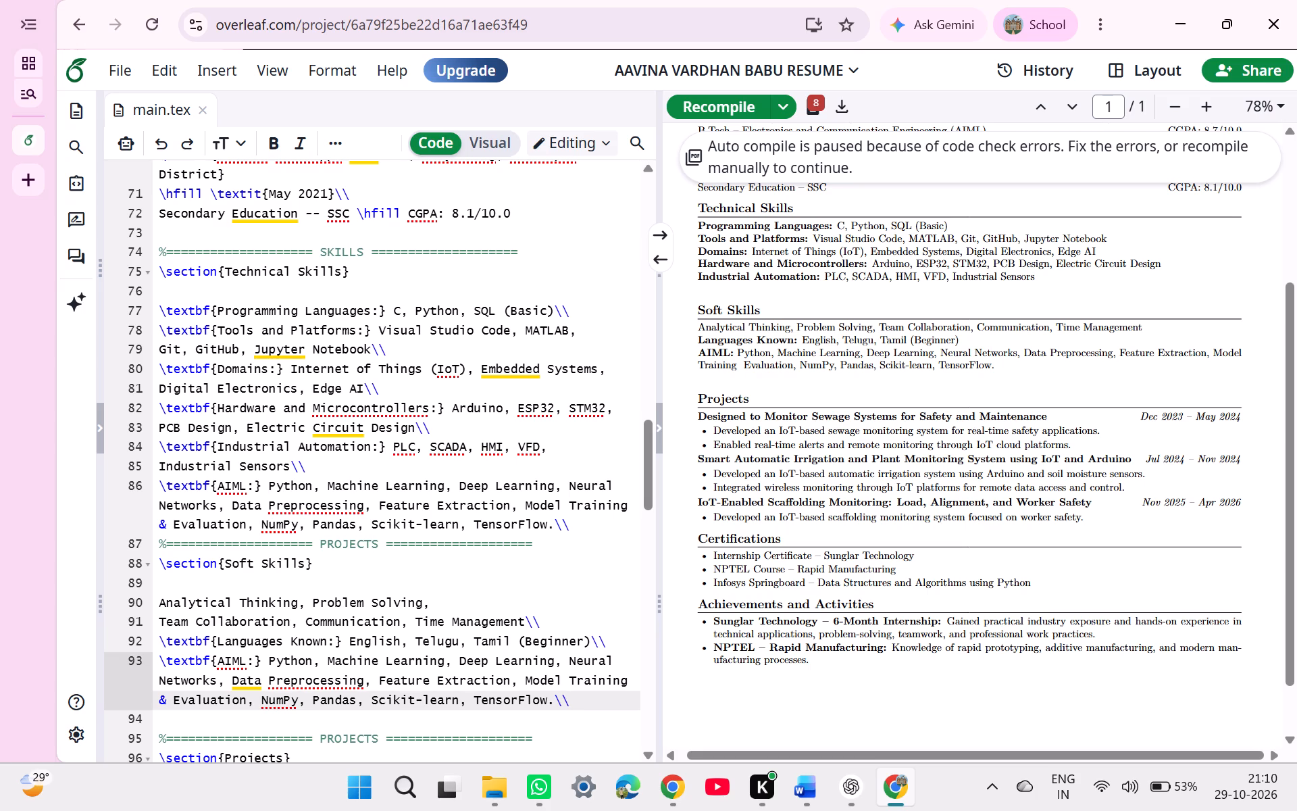
{"action": "left_click", "coordinate": [576, 712]}
{"action": "left_click_drag", "start_coordinate": [576, 712], "coordinate": [220, 656]}
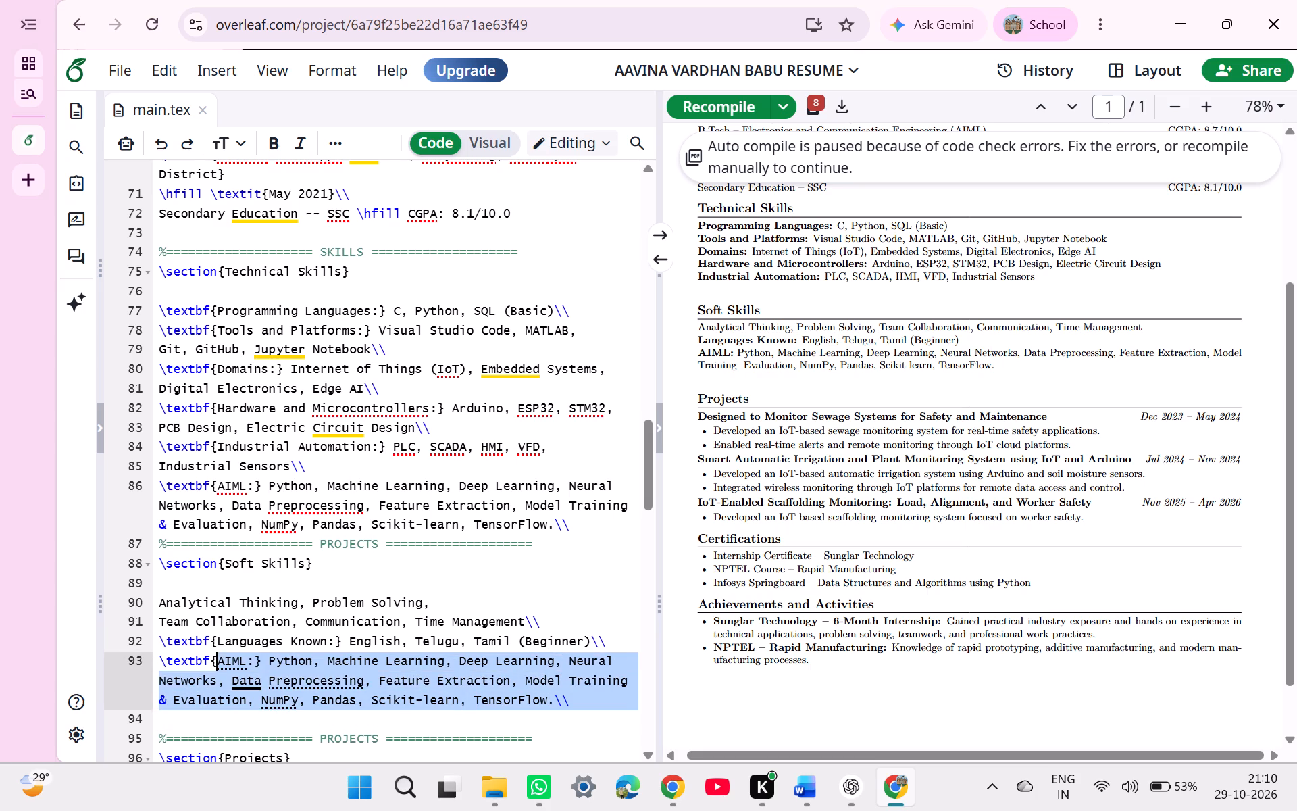
{"action": "left_click_drag", "start_coordinate": [220, 656], "coordinate": [182, 659]}
{"action": "key", "text": "BackSpace"}
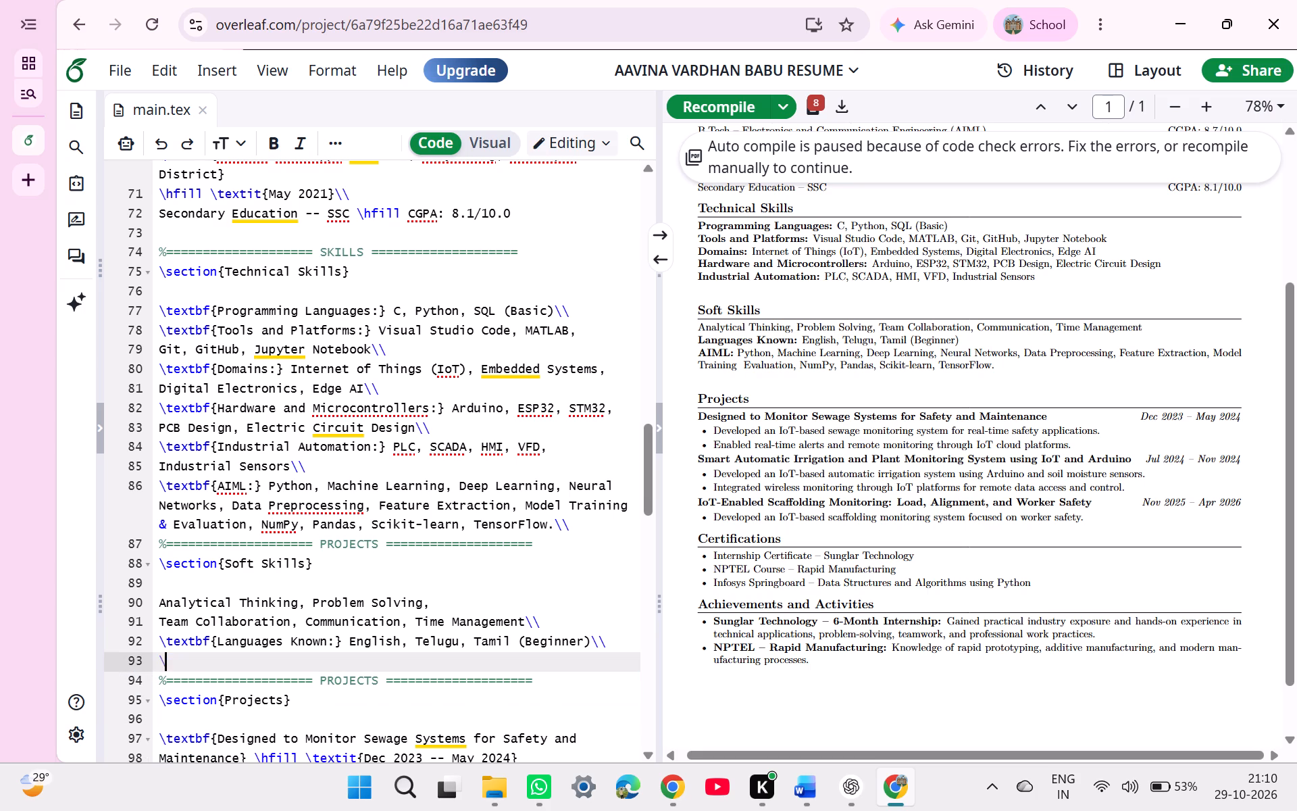
{"action": "key", "text": "BackSpace"}
{"action": "key", "text": "BackSpace"}
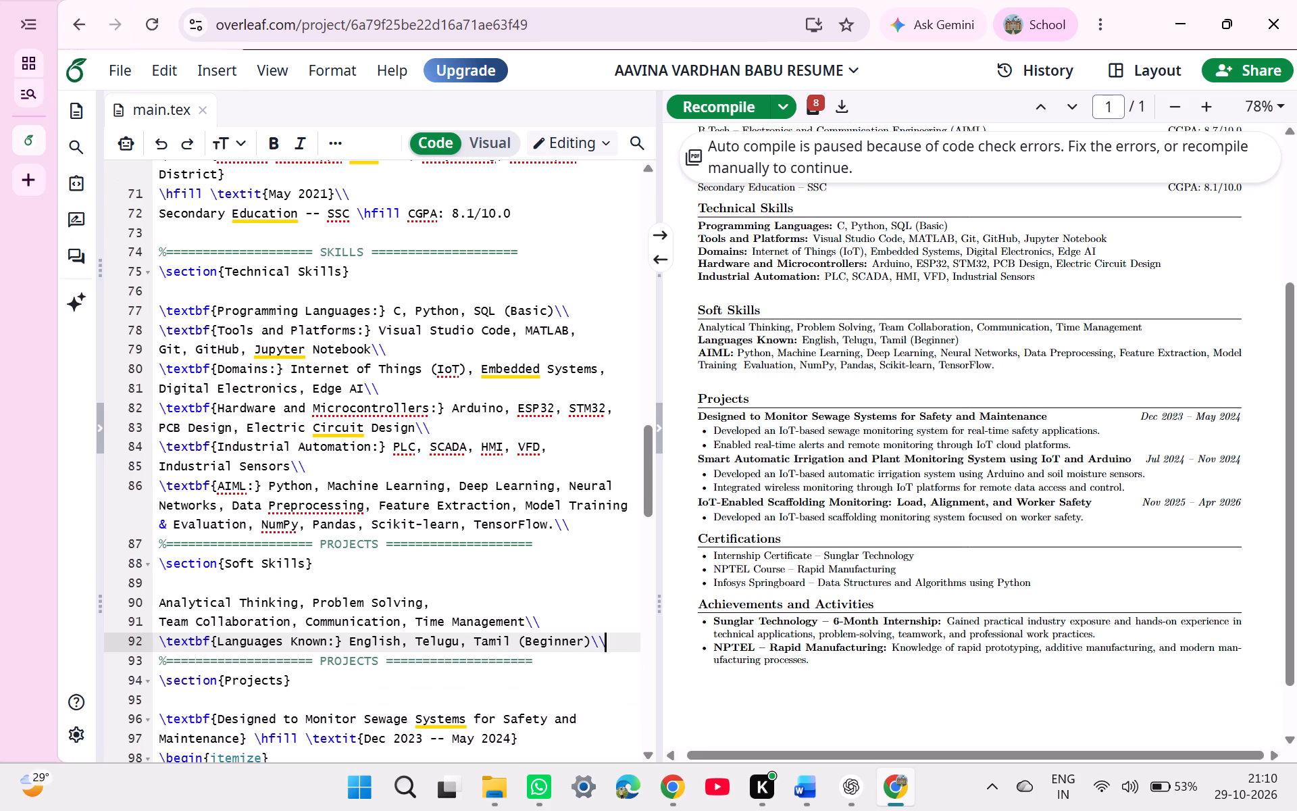
Insert "Kanada ," before Tamil in the Languages Known line.
{"action": "left_click", "coordinate": [476, 639]}
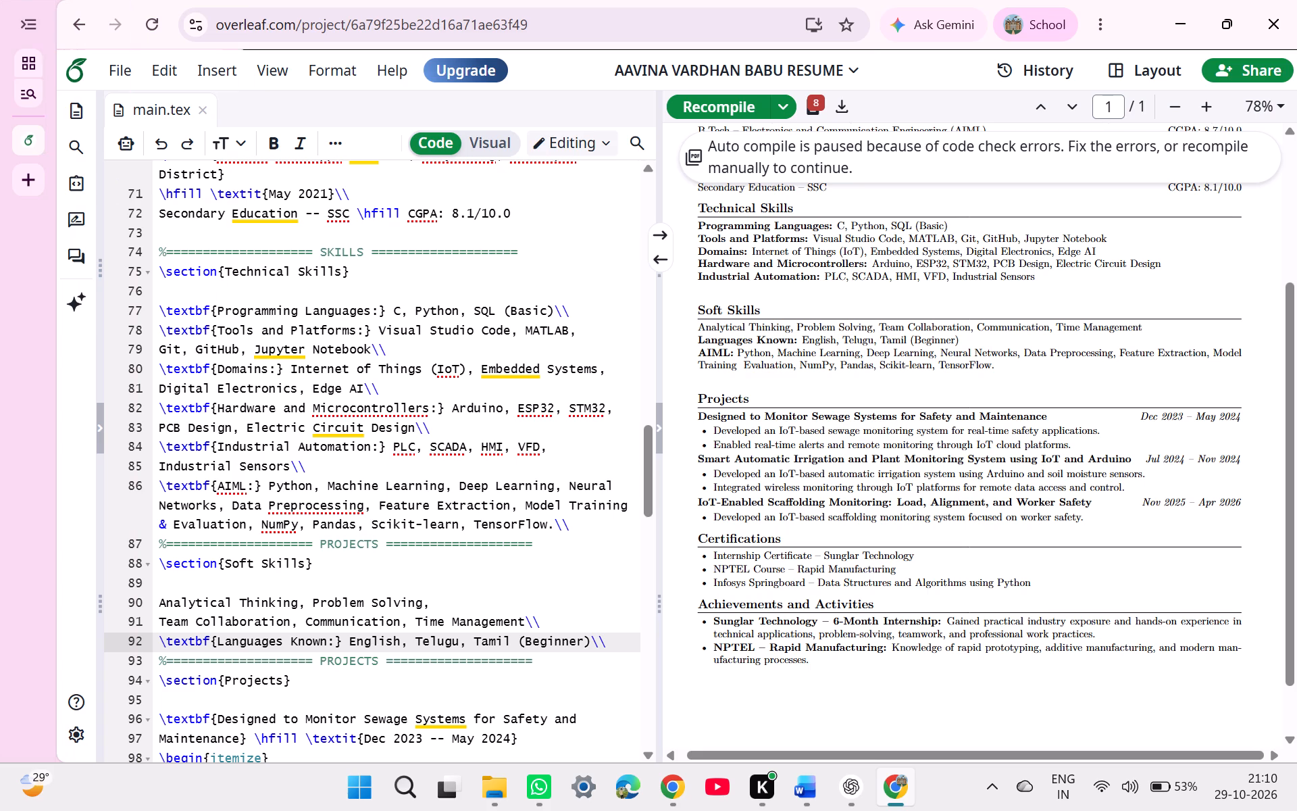
{"action": "type", "text": "Ka"}
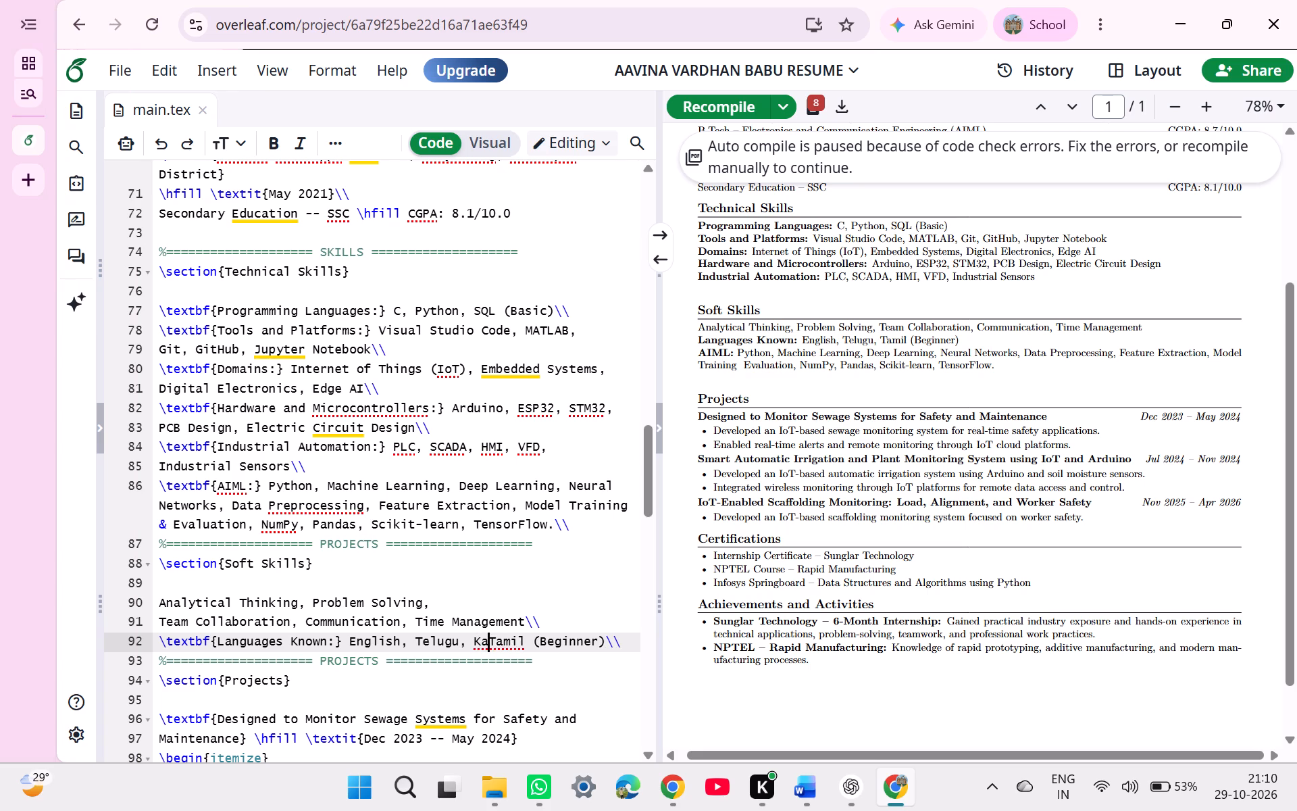
{"action": "type", "text": "nada"}
{"action": "key", "text": "space"}
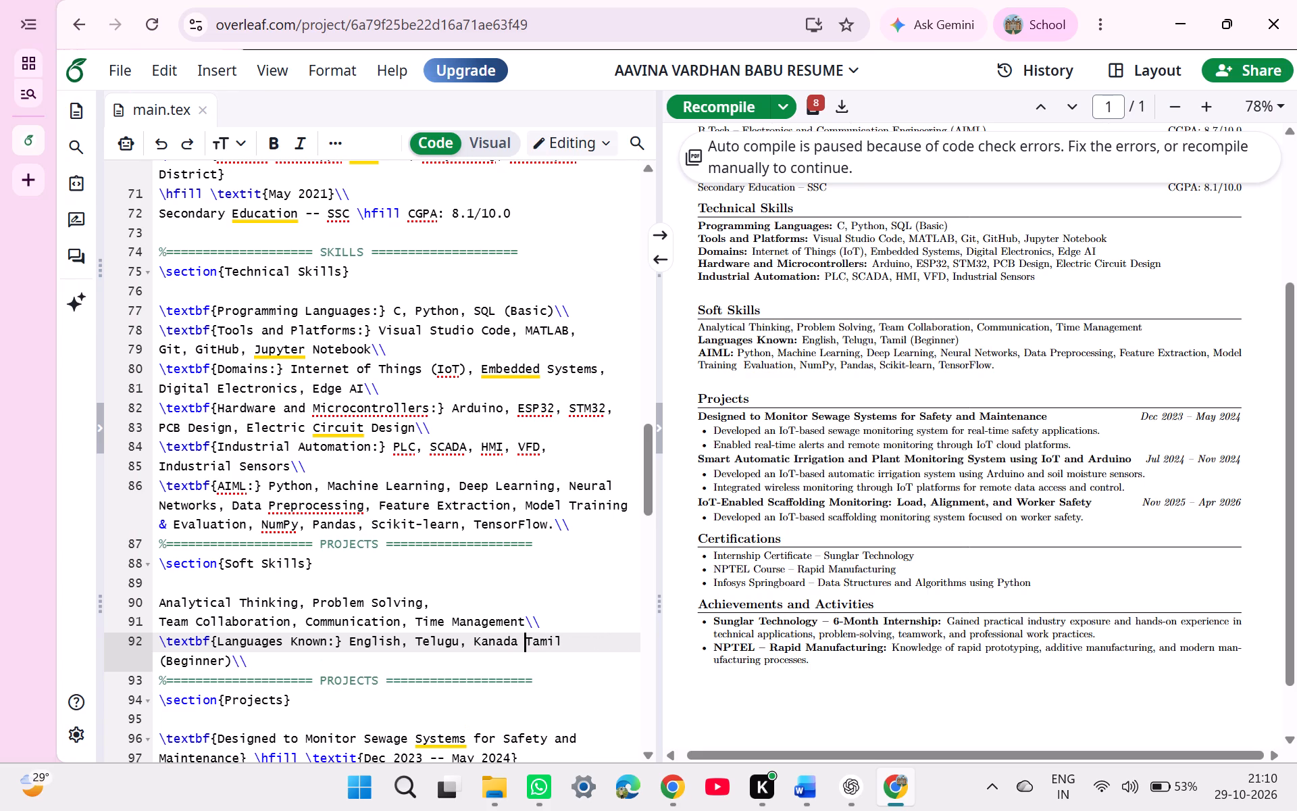
{"action": "key", "text": "comma"}
Look up the spelling of "kanada" through the search suggestions in the other Chrome window, and return to the resume.
{"action": "left_click", "coordinate": [669, 785]}
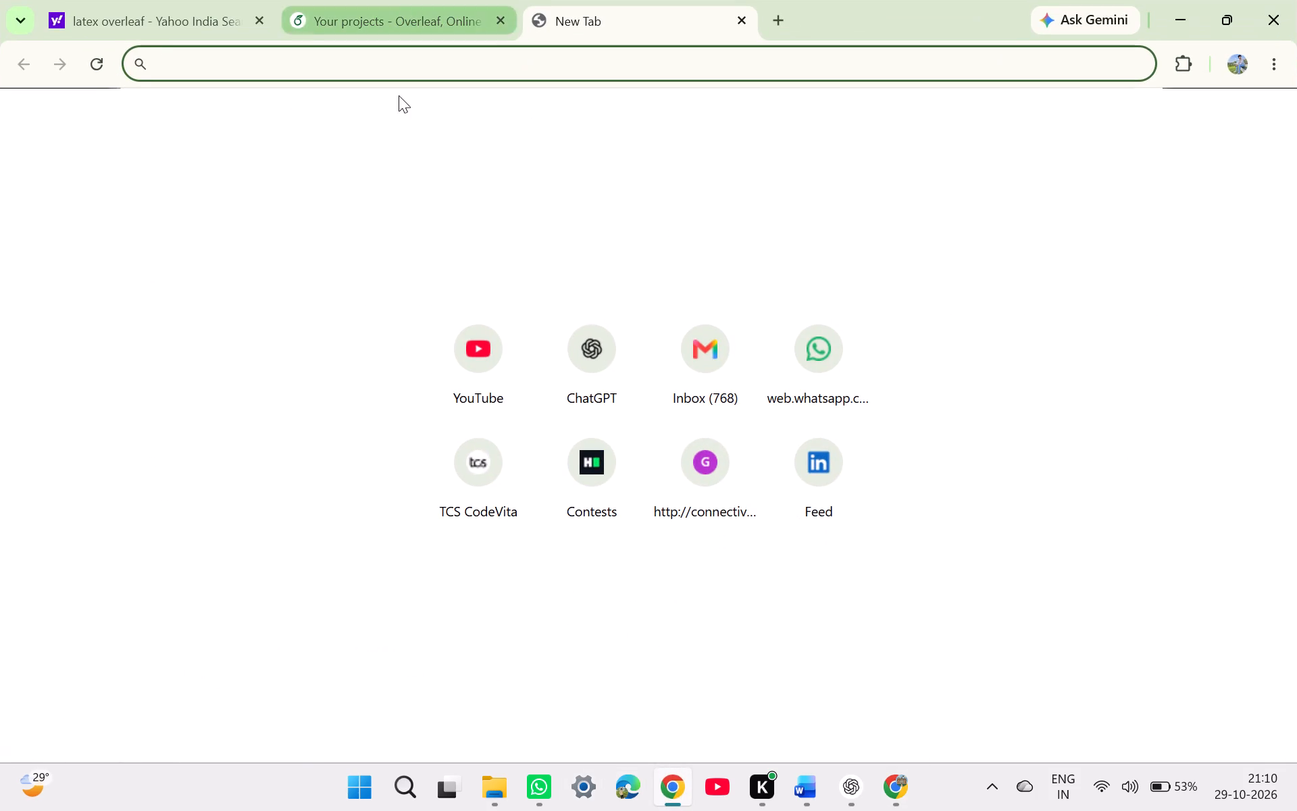
{"action": "type", "text": "kanada"}
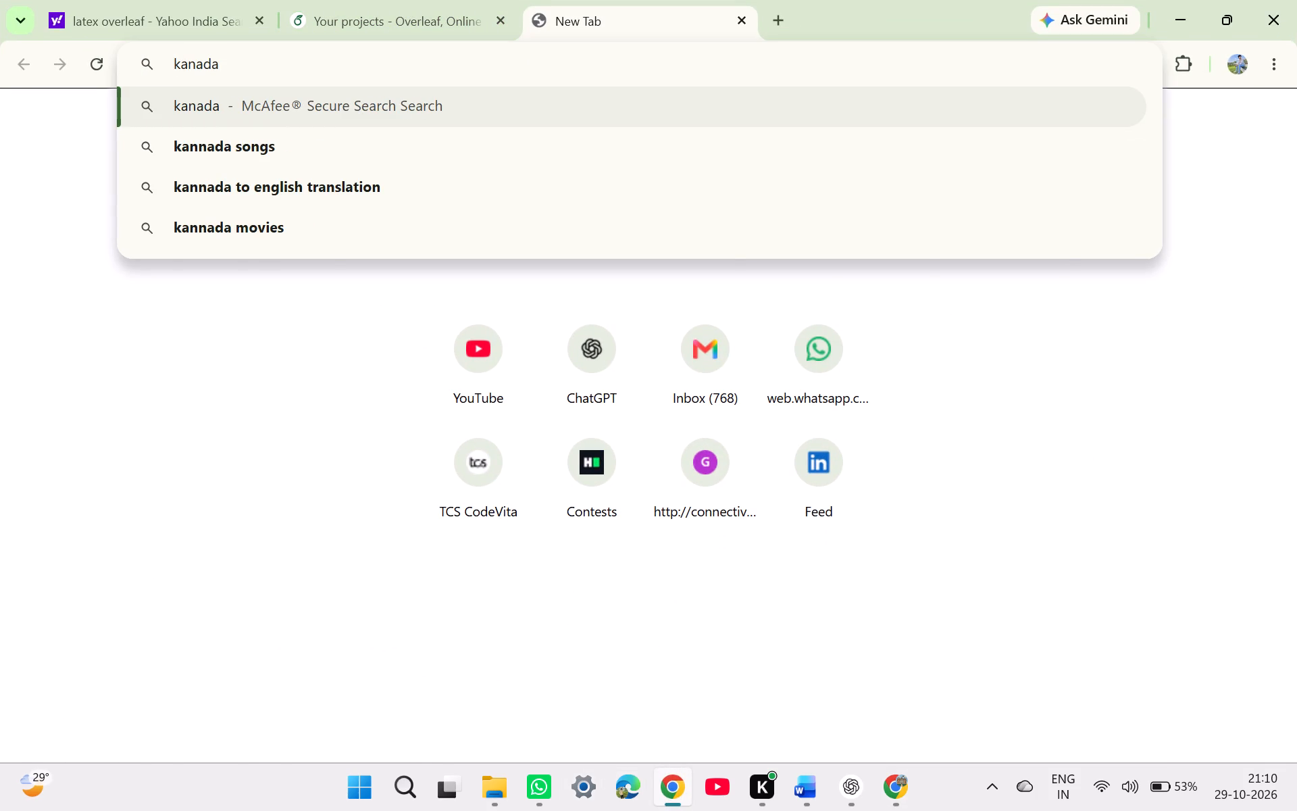
{"action": "key", "text": "alt+Tab"}
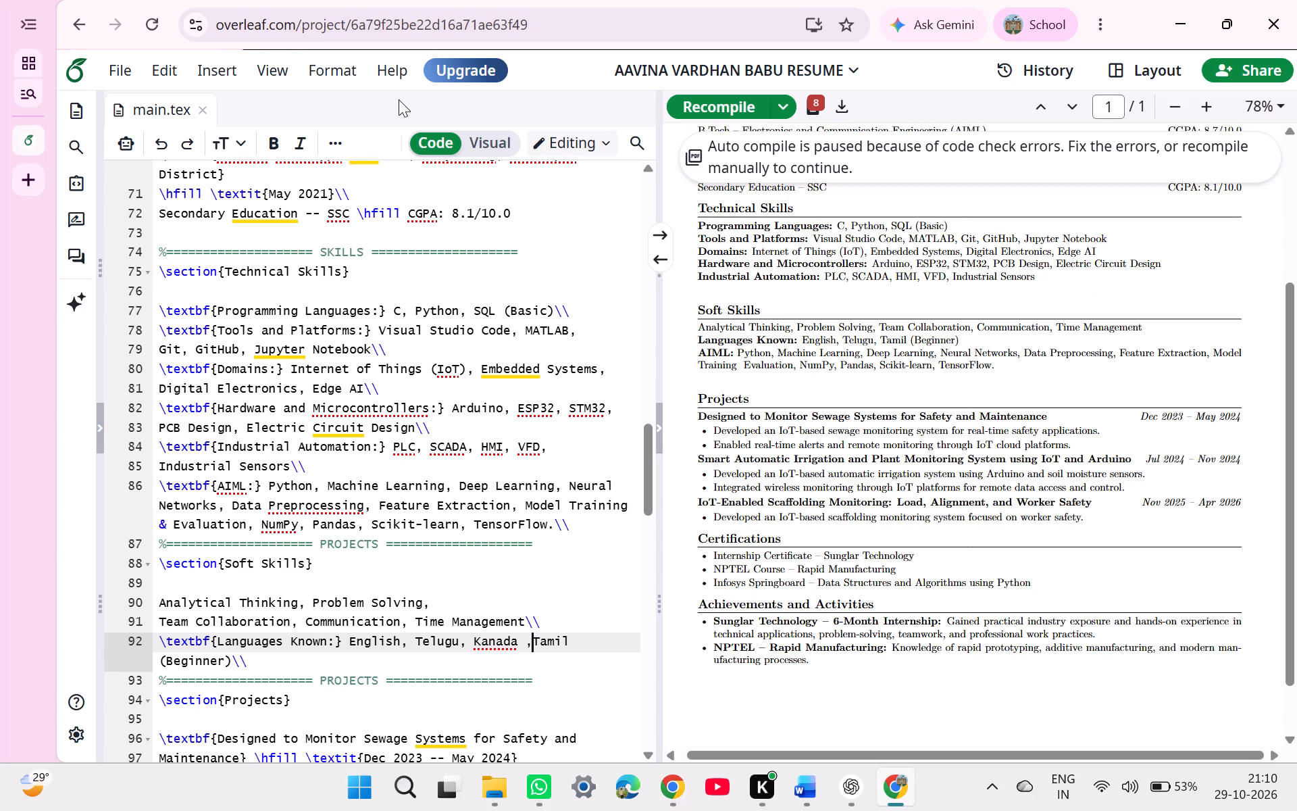
Correct the spelling to "Kannada" in the Languages Known line and recompile the PDF.
{"action": "key", "text": "Left"}
{"action": "key", "text": "Left"}
{"action": "key", "text": "Left"}
{"action": "key", "text": "Left"}
{"action": "key", "text": "Left"}
{"action": "key", "text": "n"}
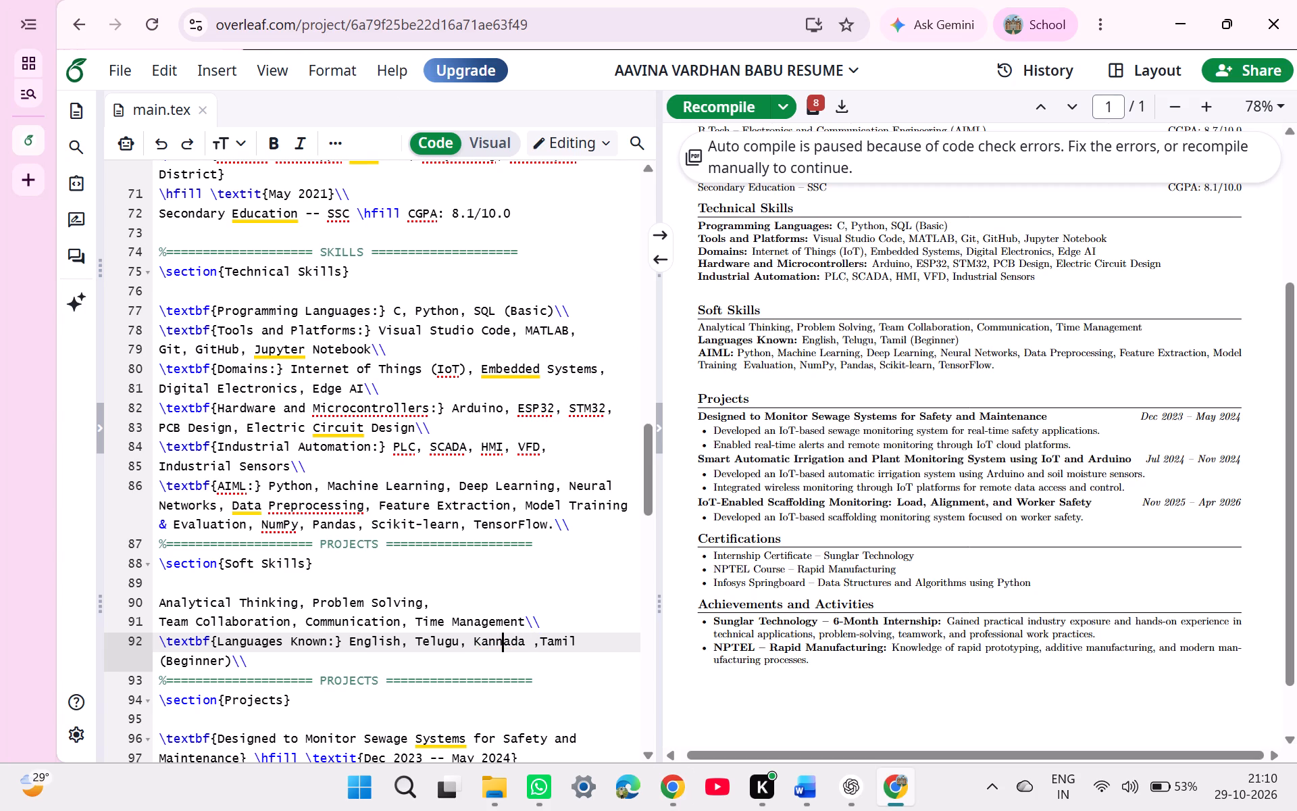
{"action": "left_click", "coordinate": [722, 109]}
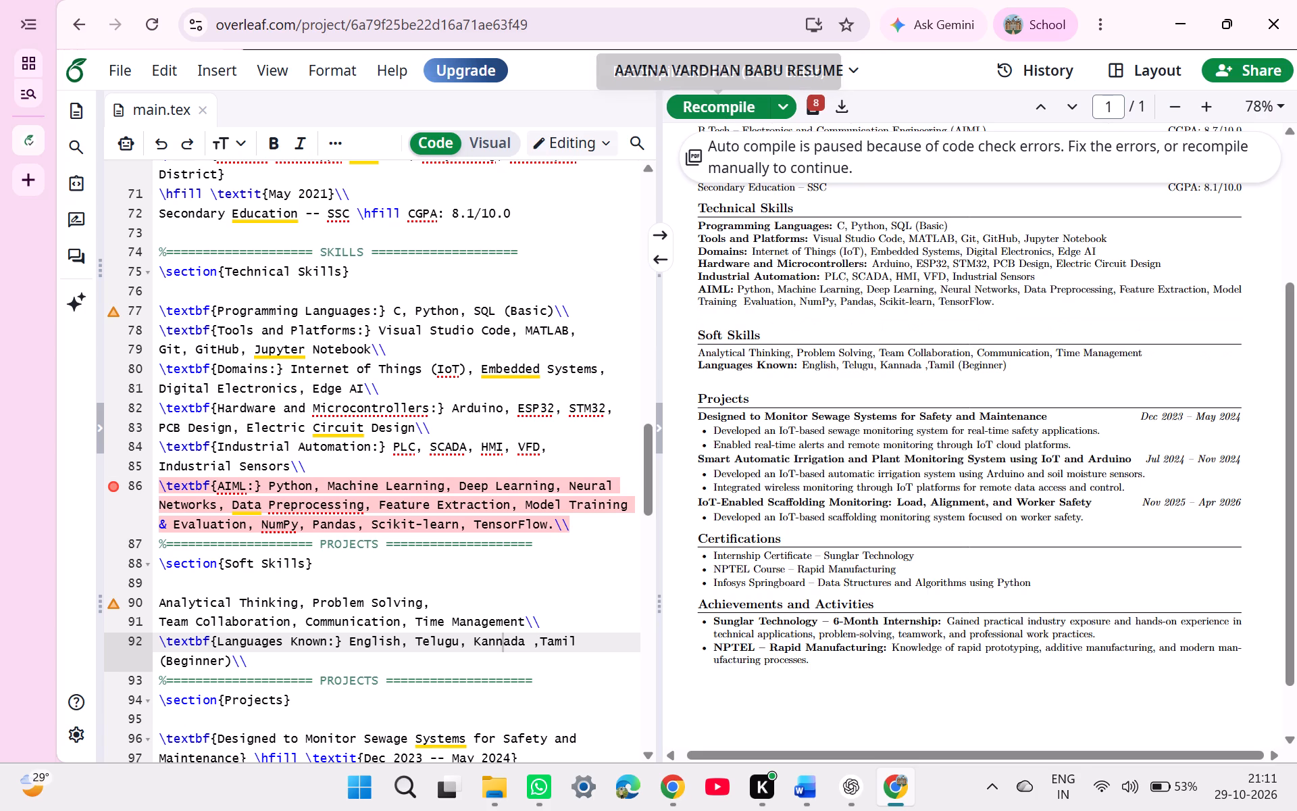
Review the spacing around the Technical Skills, Soft Skills and Projects sections in the source and the PDF preview.
{"action": "left_click", "coordinate": [934, 384]}
{"action": "left_click", "coordinate": [615, 507]}
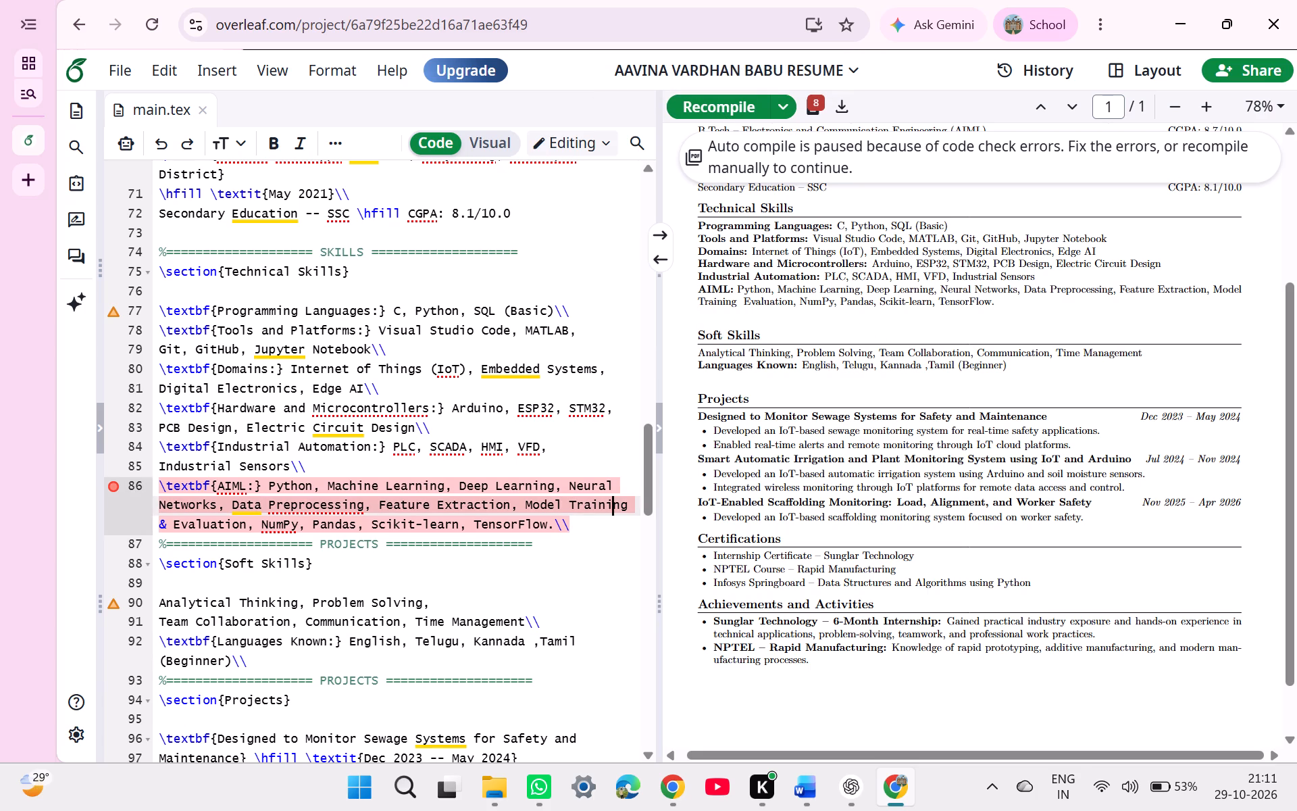
{"action": "key", "text": "Down"}
{"action": "key", "text": "space"}
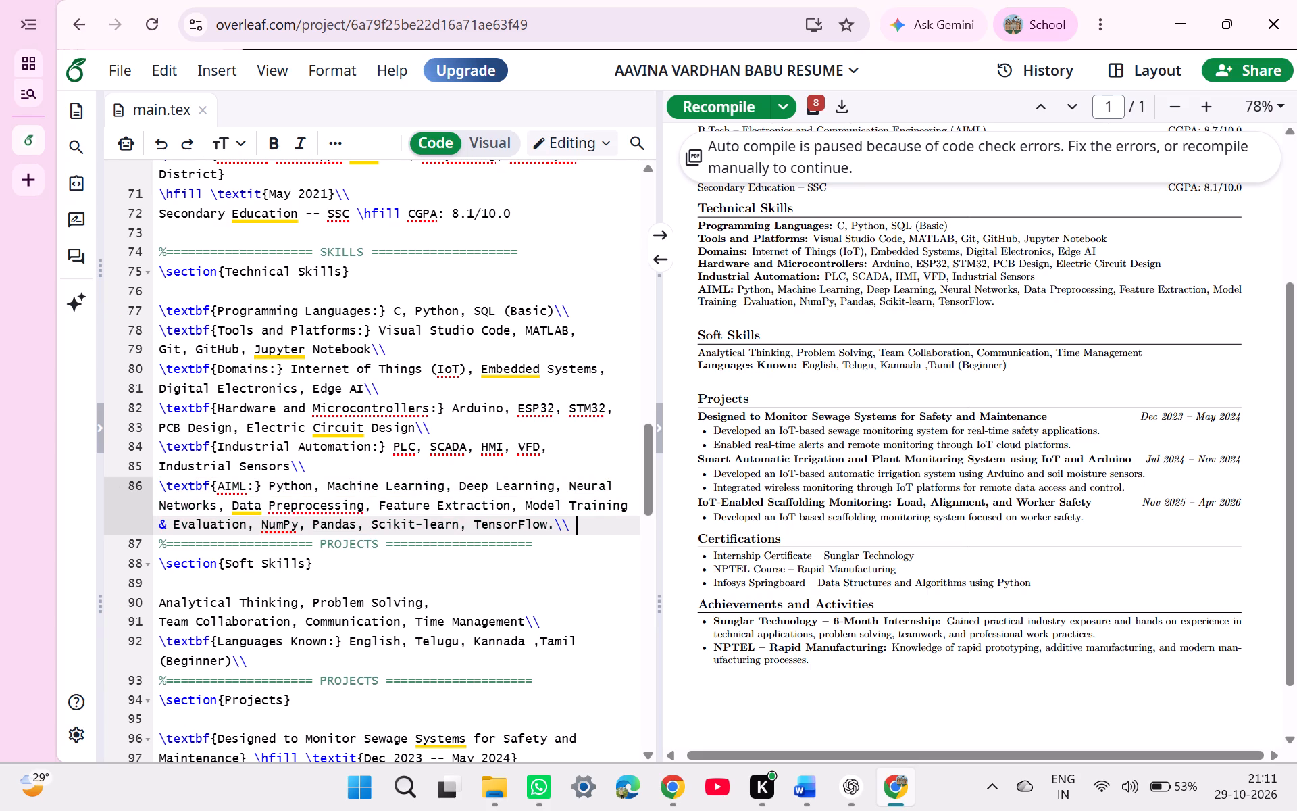
{"action": "scroll", "coordinate": [615, 507], "scroll_direction": "up", "scroll_amount": 1}
{"action": "scroll", "coordinate": [814, 474], "scroll_direction": "up", "scroll_amount": 1}
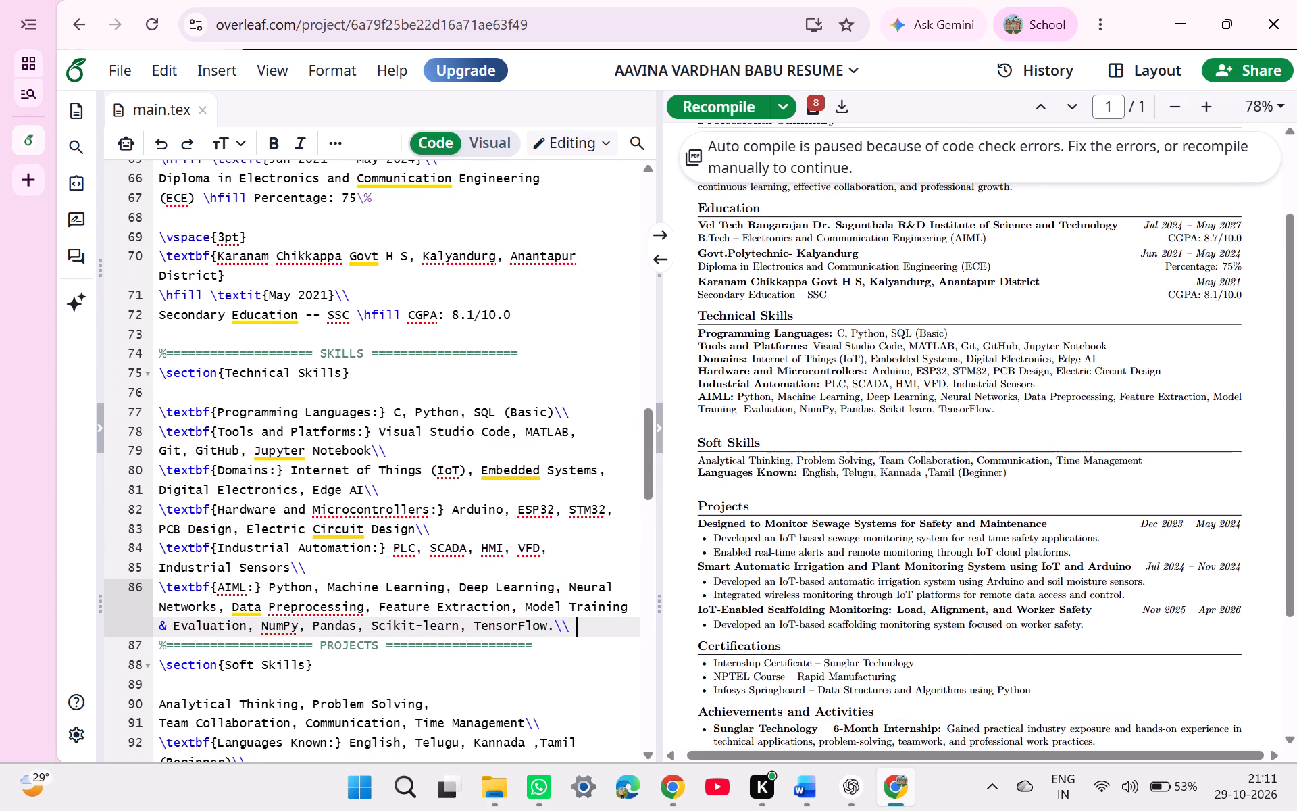
{"action": "scroll", "coordinate": [351, 414], "scroll_direction": "down", "scroll_amount": 1}
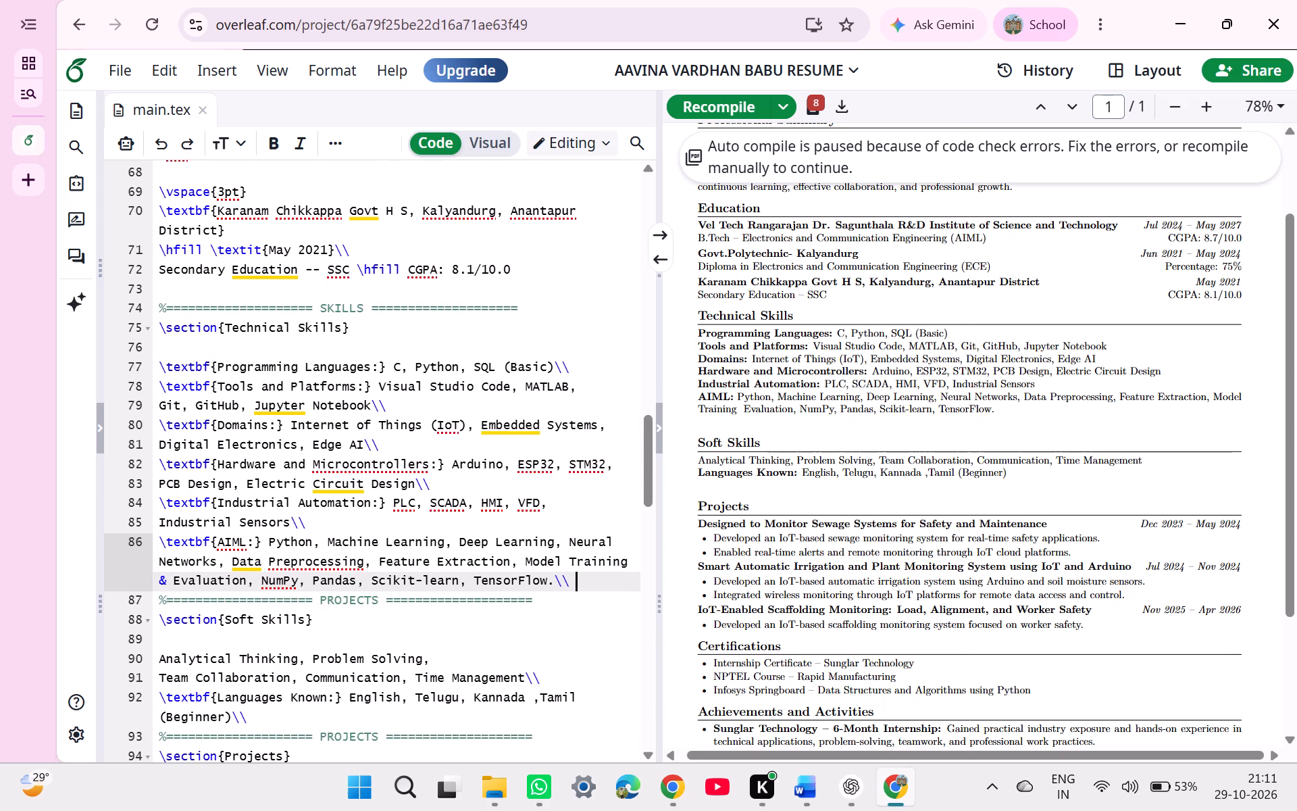
{"action": "scroll", "coordinate": [351, 414], "scroll_direction": "down", "scroll_amount": 3}
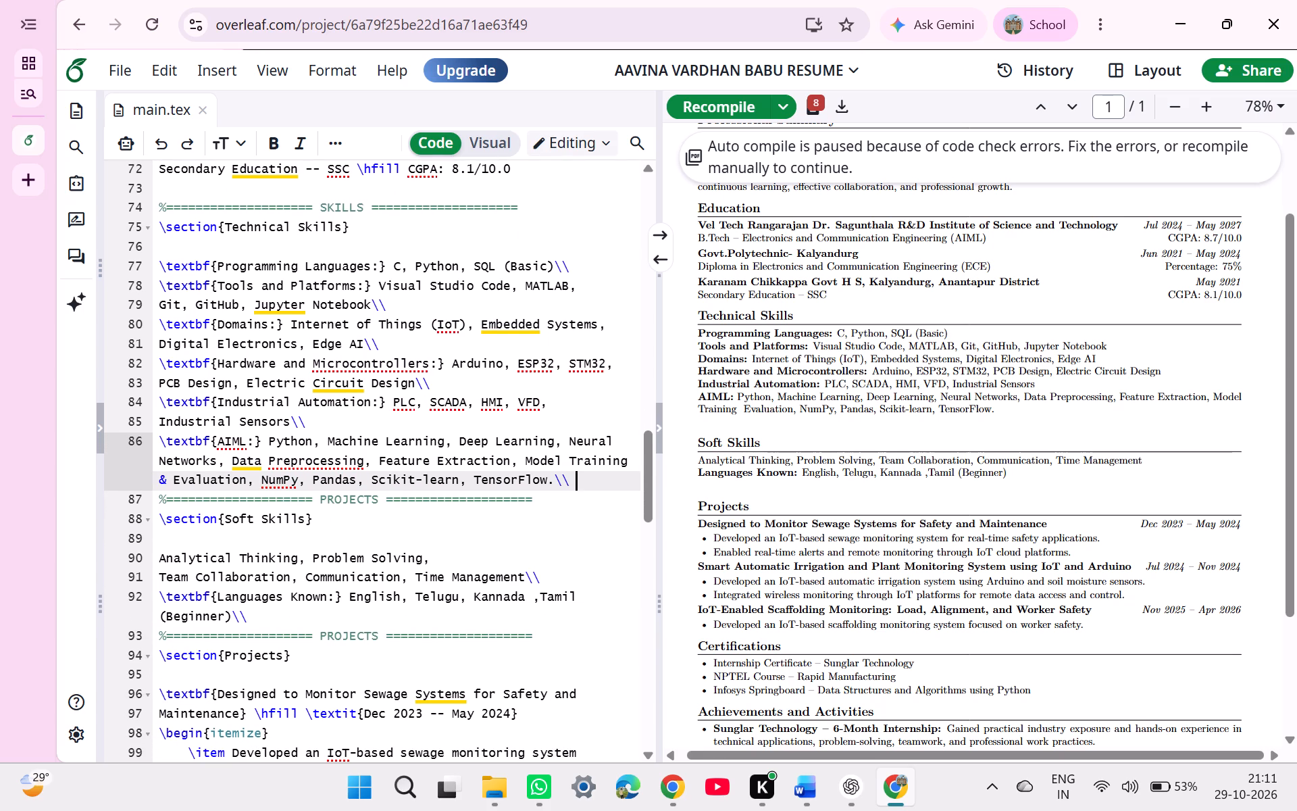
{"action": "scroll", "coordinate": [754, 477], "scroll_direction": "down", "scroll_amount": 1}
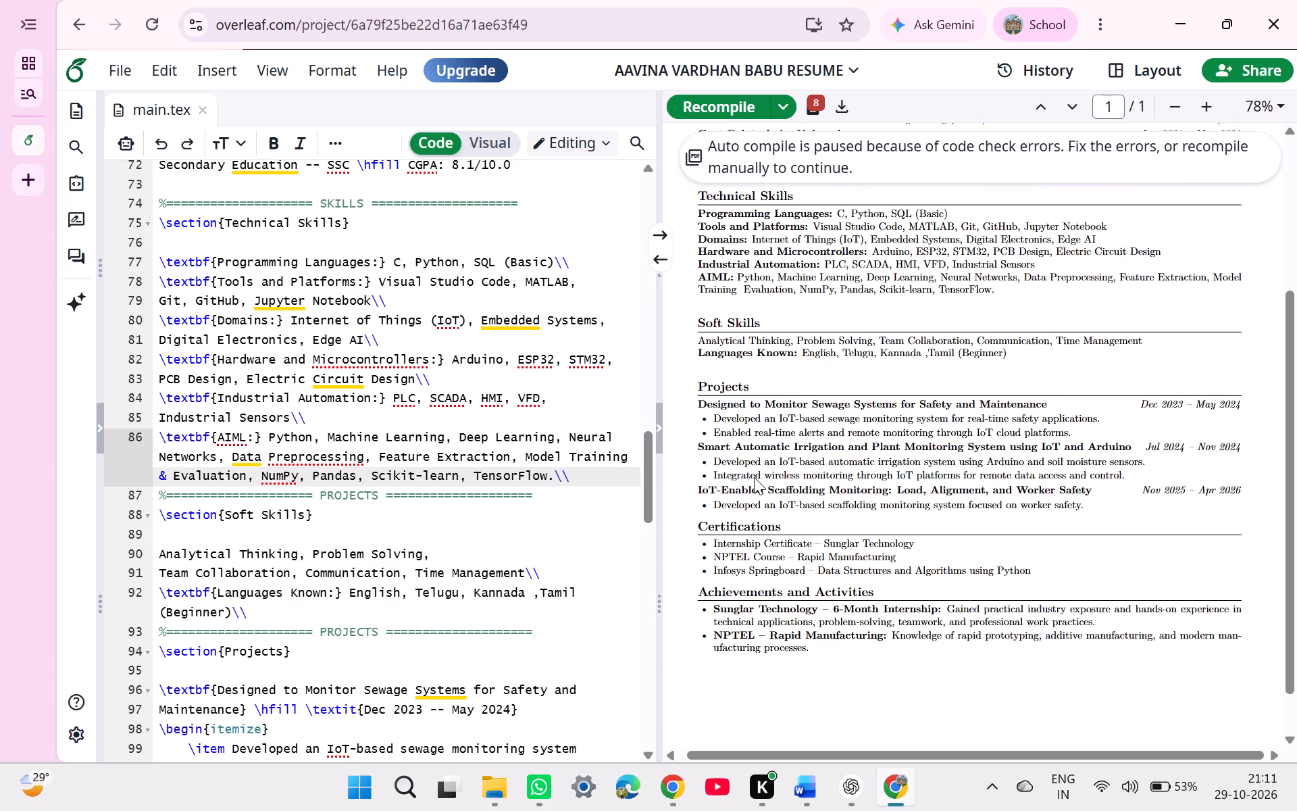
{"action": "scroll", "coordinate": [754, 477], "scroll_direction": "down", "scroll_amount": 1}
{"action": "left_click", "coordinate": [744, 366]}
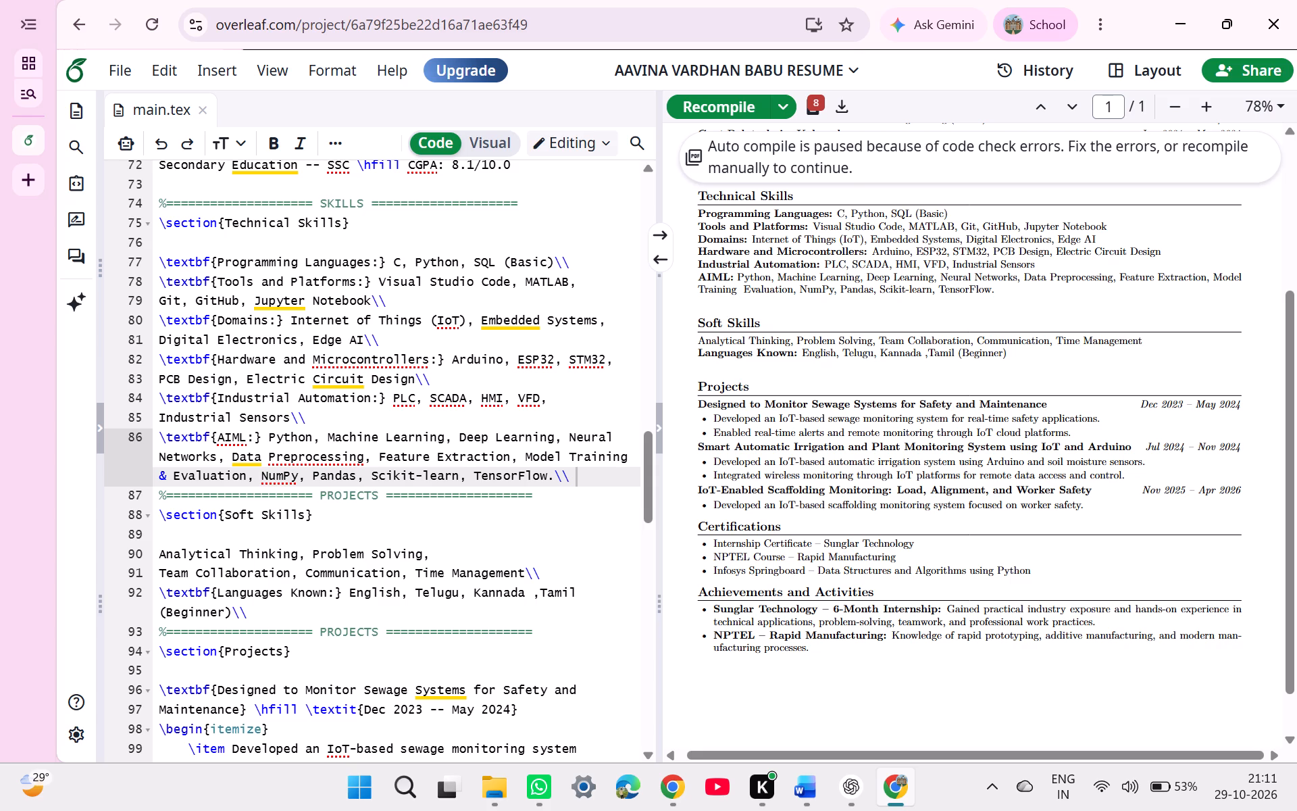
{"action": "scroll", "coordinate": [313, 320], "scroll_direction": "up", "scroll_amount": 1}
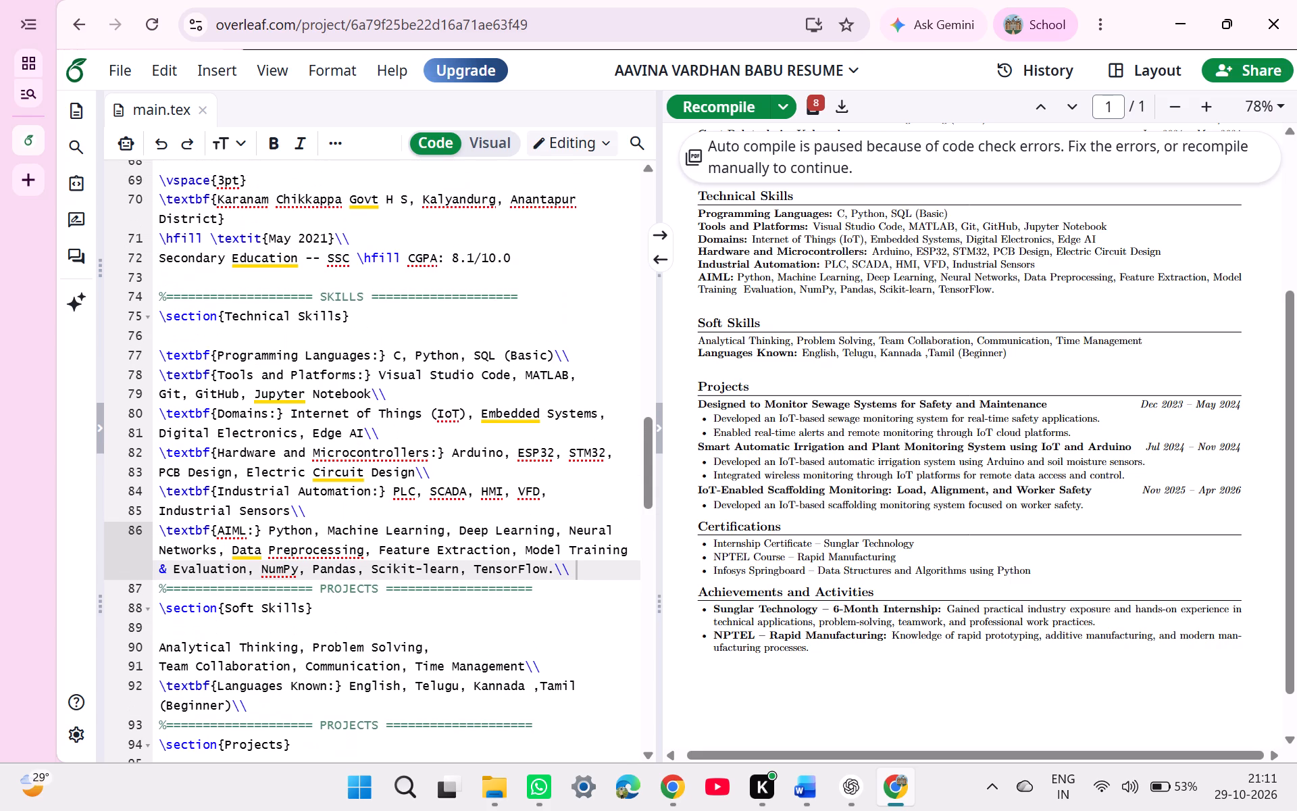
{"action": "scroll", "coordinate": [737, 303], "scroll_direction": "up", "scroll_amount": 1}
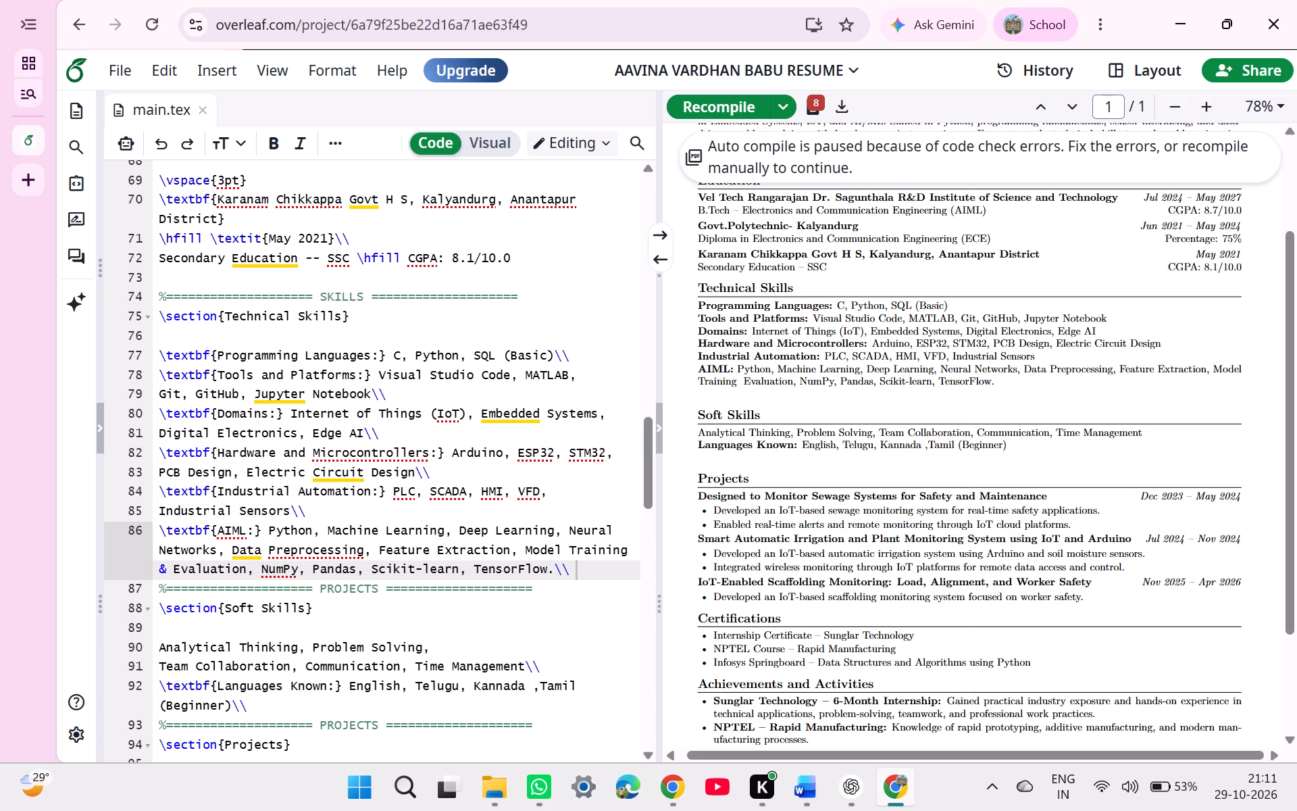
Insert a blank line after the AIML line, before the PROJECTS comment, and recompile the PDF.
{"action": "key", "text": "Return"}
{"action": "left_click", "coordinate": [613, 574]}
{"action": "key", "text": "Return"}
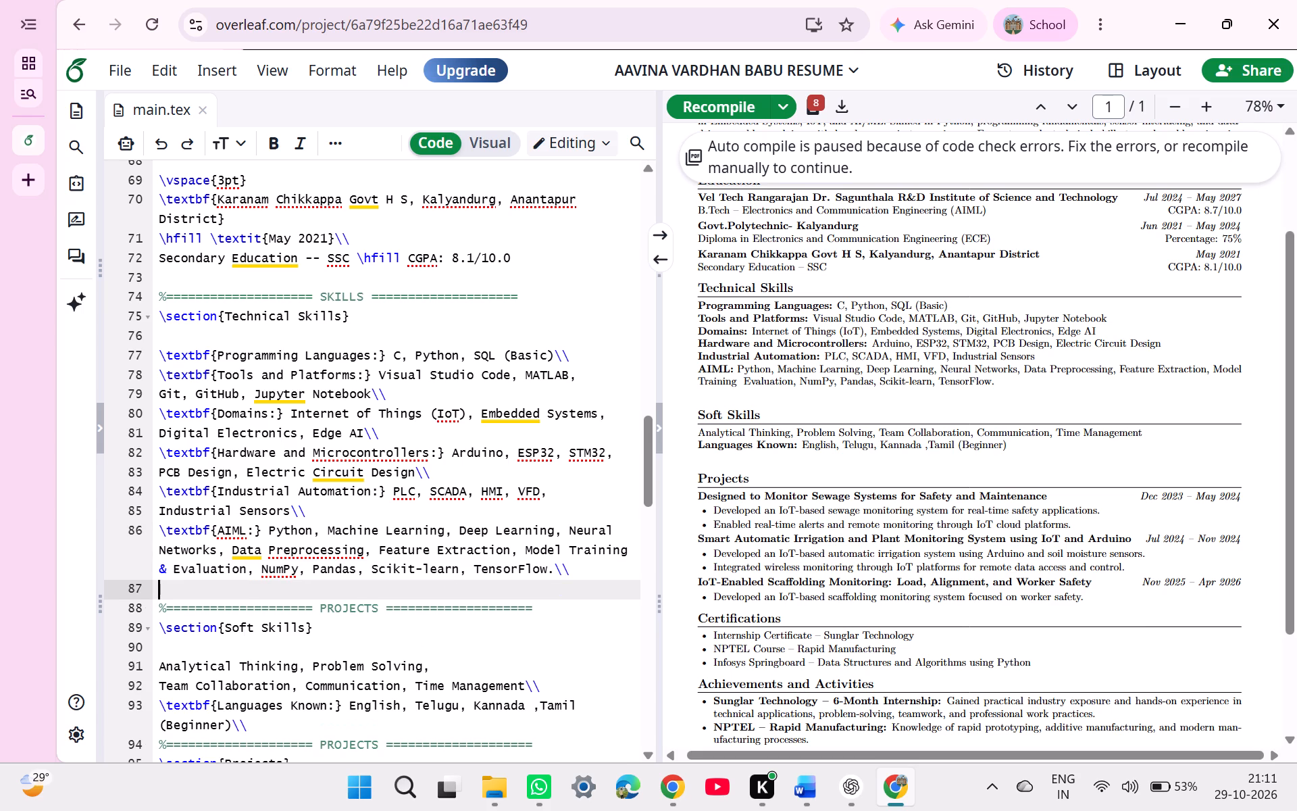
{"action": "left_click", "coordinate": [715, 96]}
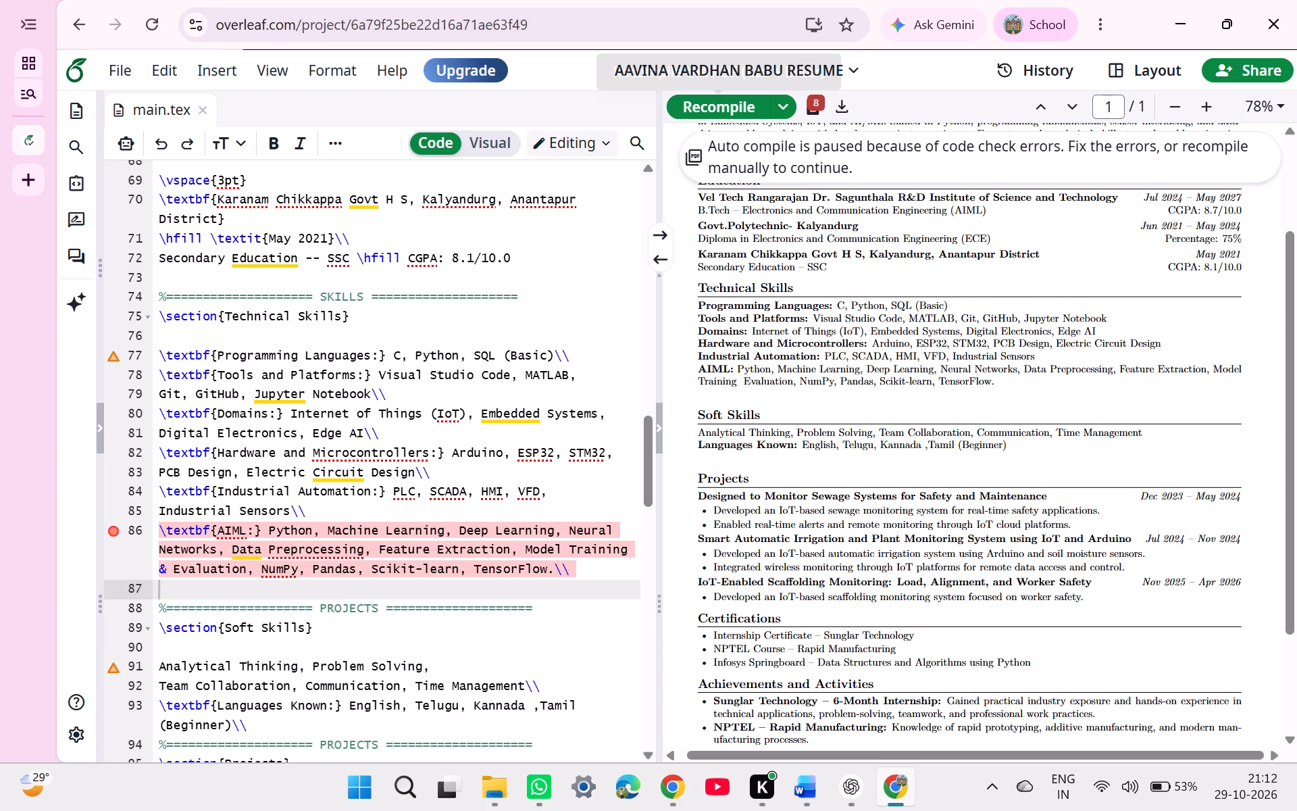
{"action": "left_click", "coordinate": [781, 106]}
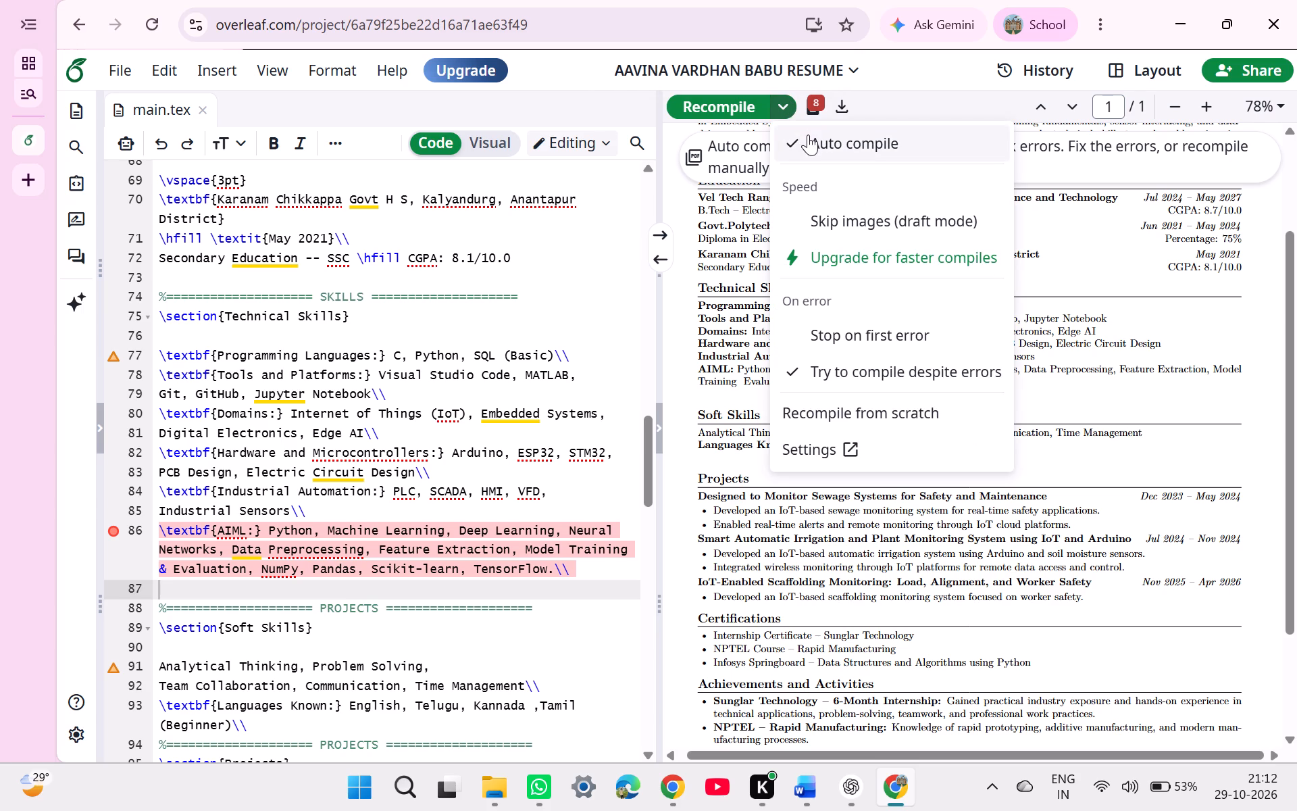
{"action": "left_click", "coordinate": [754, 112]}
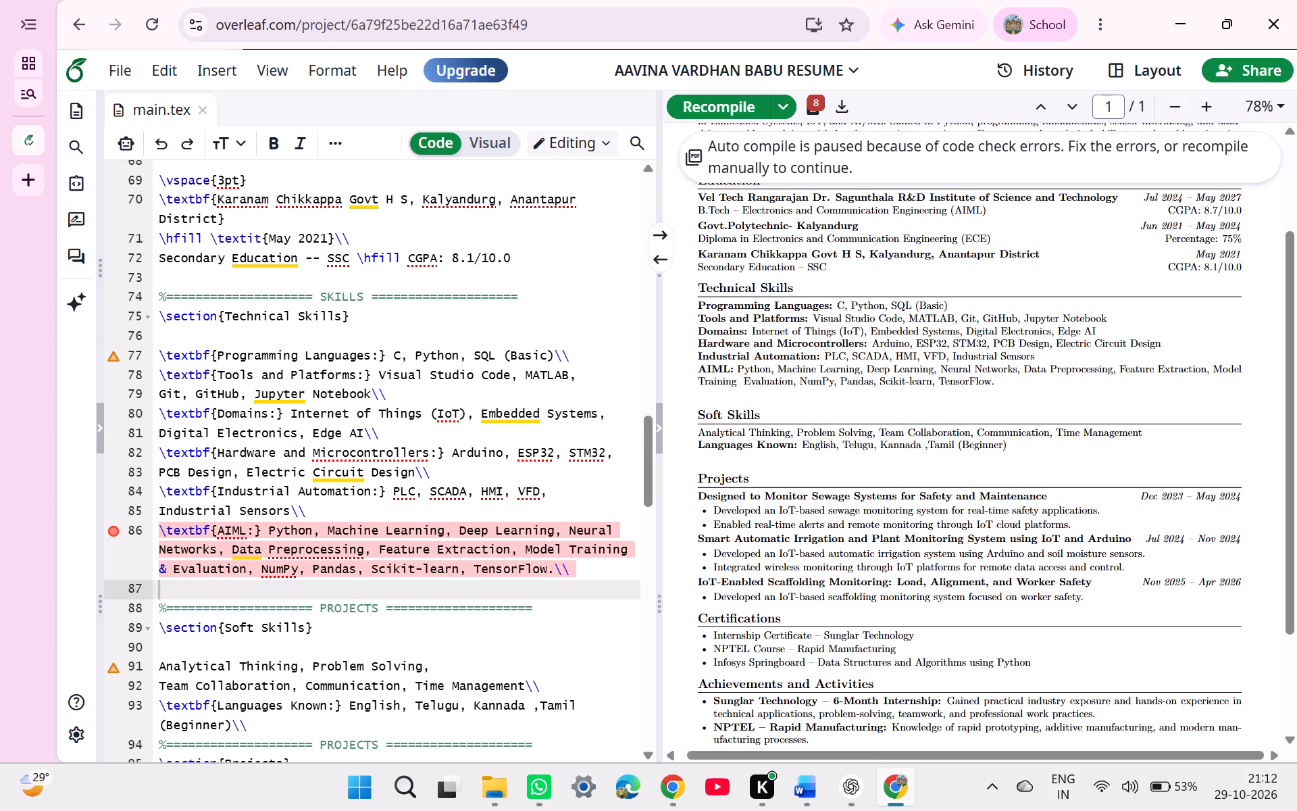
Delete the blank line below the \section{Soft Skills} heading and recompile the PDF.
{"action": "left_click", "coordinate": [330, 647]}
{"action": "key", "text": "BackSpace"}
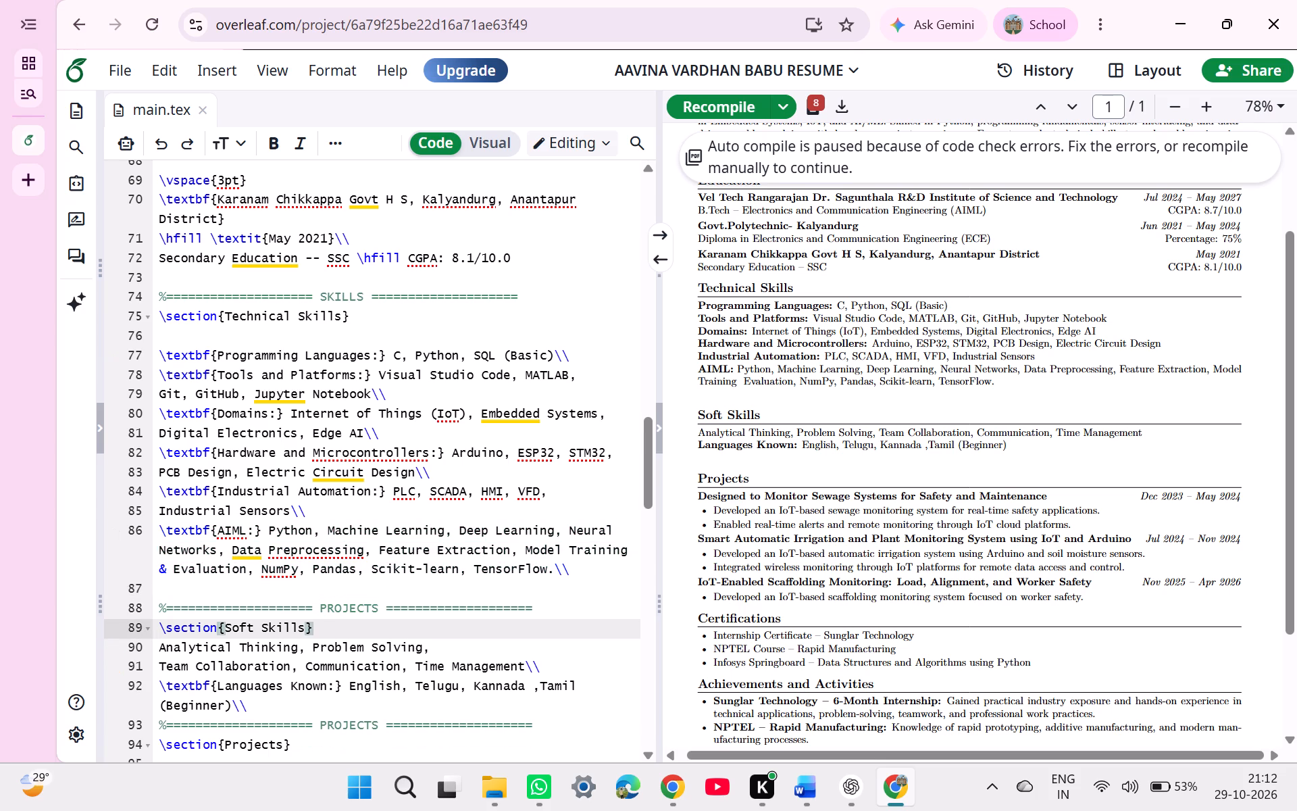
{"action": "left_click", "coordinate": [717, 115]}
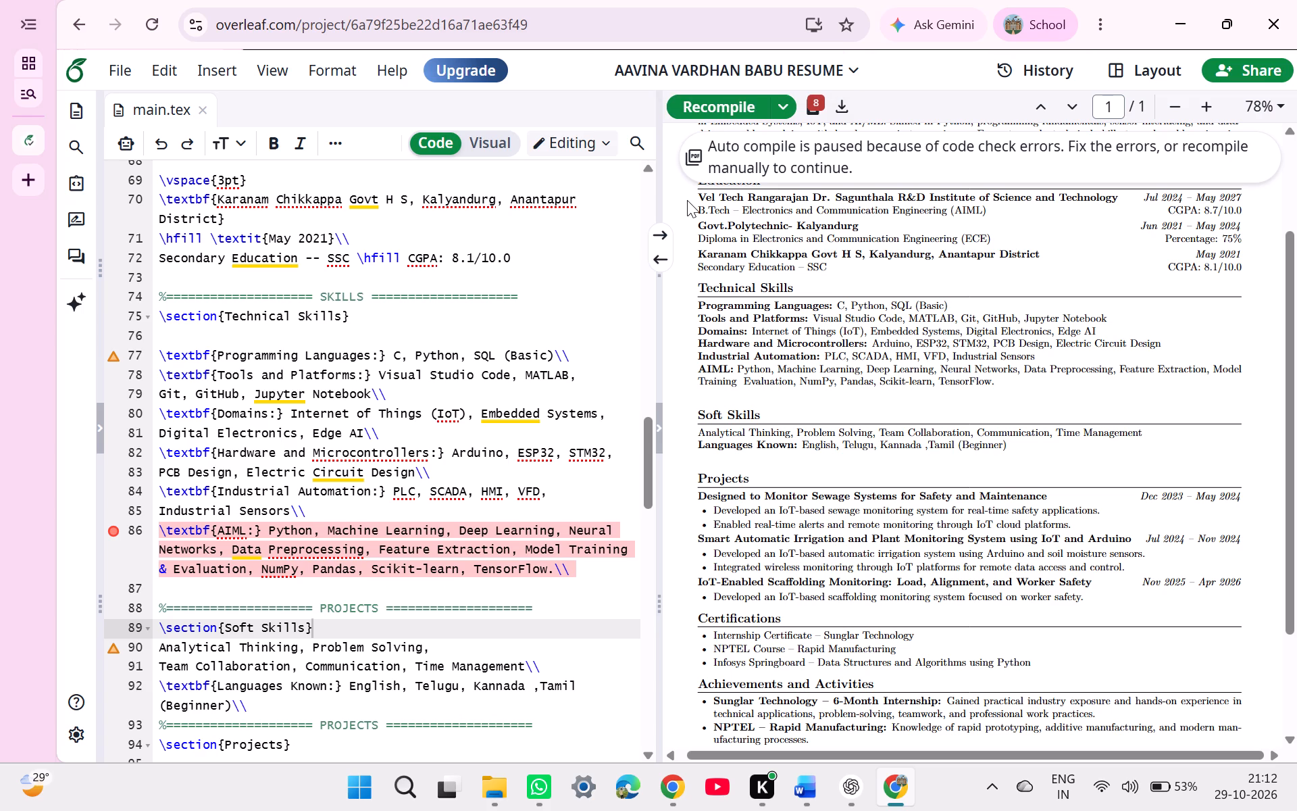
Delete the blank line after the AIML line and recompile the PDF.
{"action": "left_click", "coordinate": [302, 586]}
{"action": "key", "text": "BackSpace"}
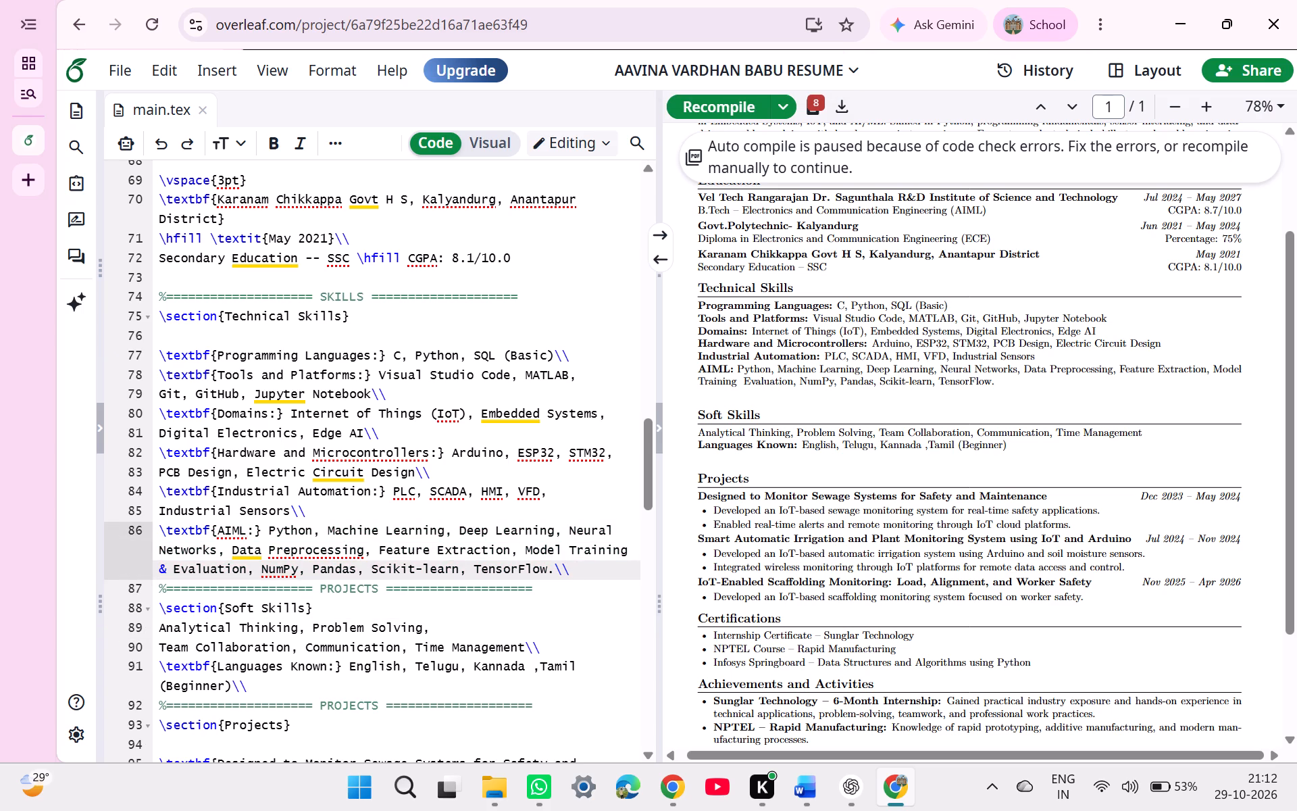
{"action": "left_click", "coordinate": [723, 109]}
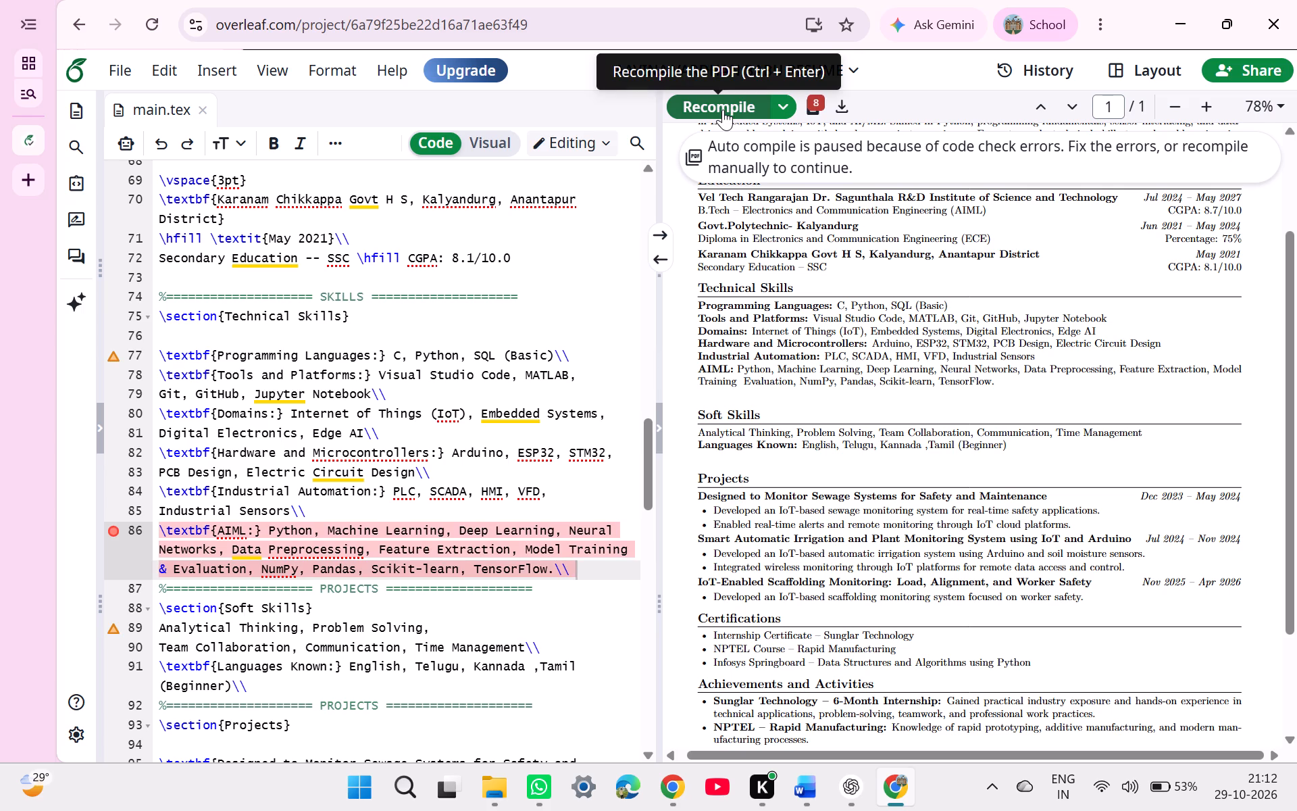
Remove the trailing \\ line break from the AIML line and add a blank line after it.
{"action": "scroll", "coordinate": [543, 341], "scroll_direction": "up", "scroll_amount": 1}
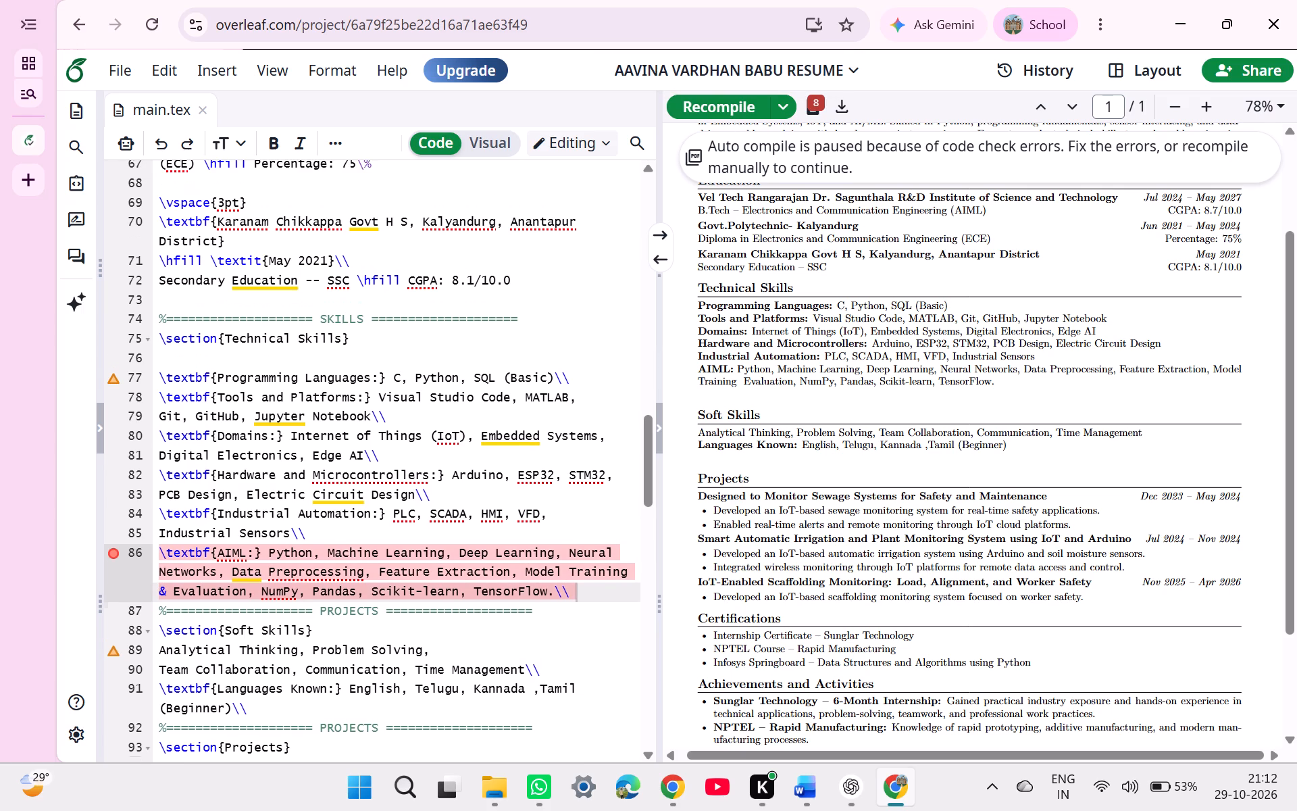
{"action": "scroll", "coordinate": [543, 341], "scroll_direction": "up", "scroll_amount": 1}
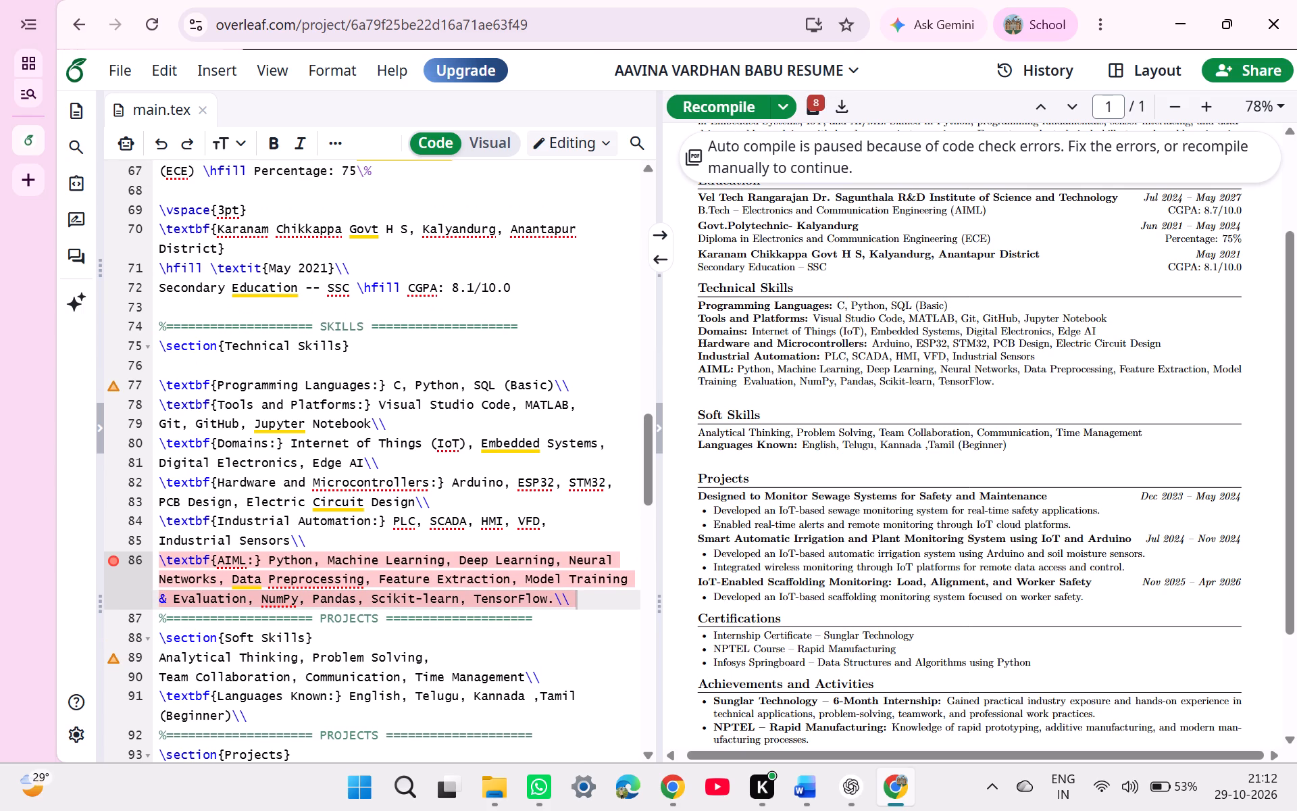
{"action": "left_click", "coordinate": [589, 599]}
{"action": "key", "text": "BackSpace"}
{"action": "key", "text": "BackSpace"}
{"action": "key", "text": "BackSpace"}
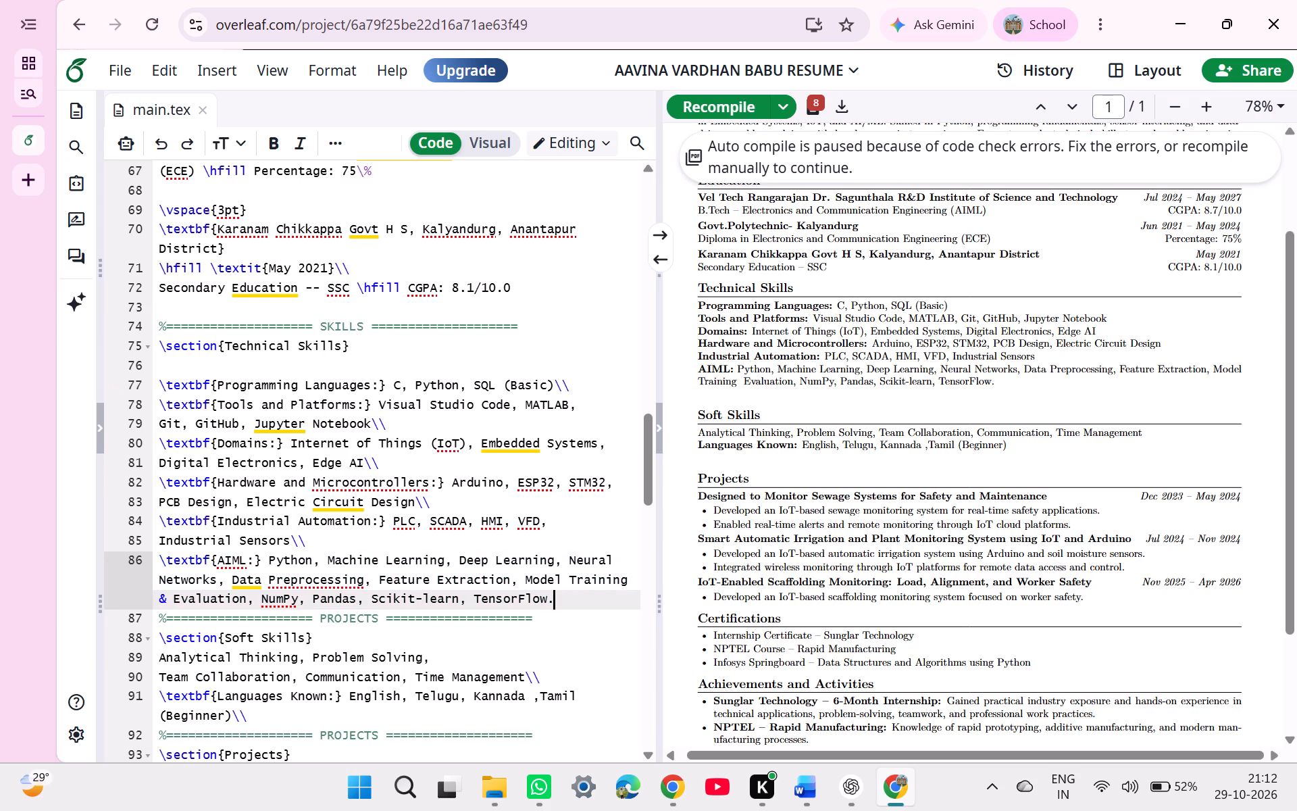
{"action": "key", "text": "Return"}
{"action": "key", "text": "backslash"}
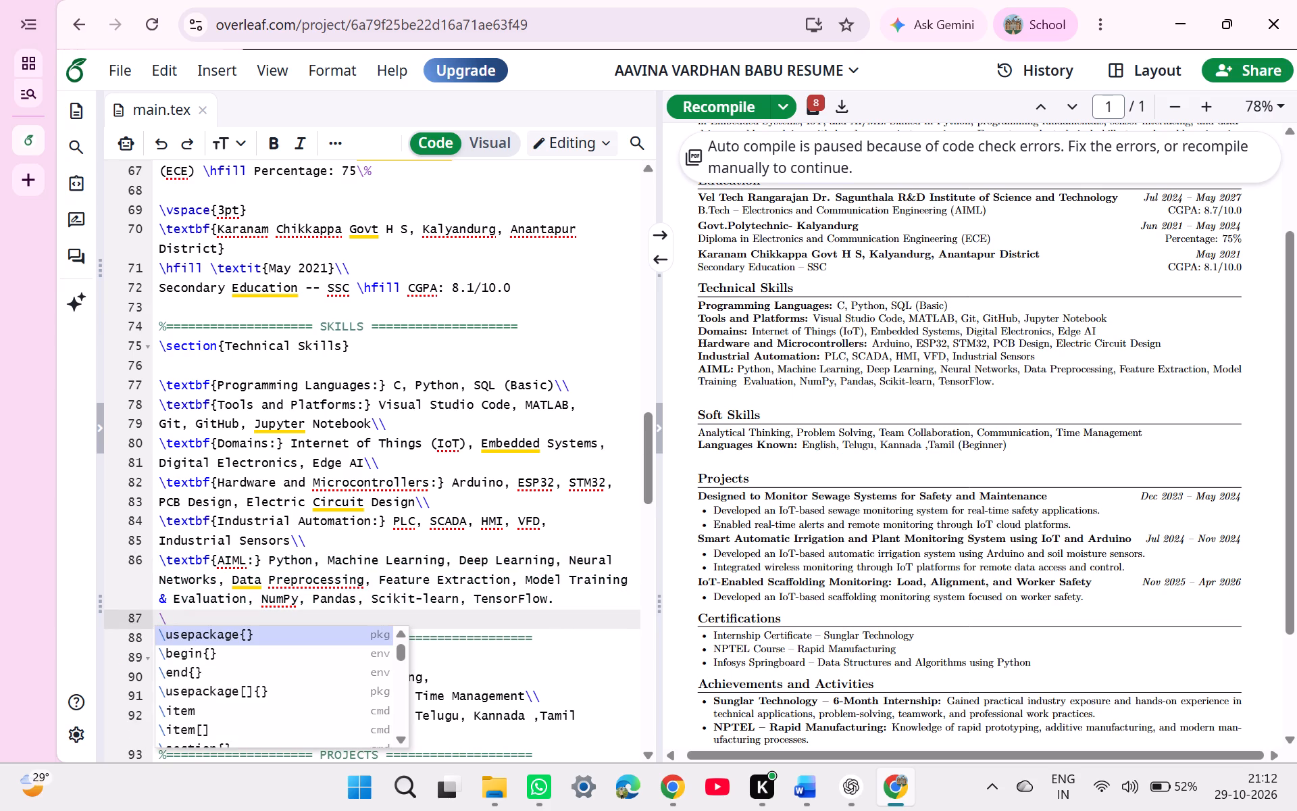
{"action": "key", "text": "BackSpace"}
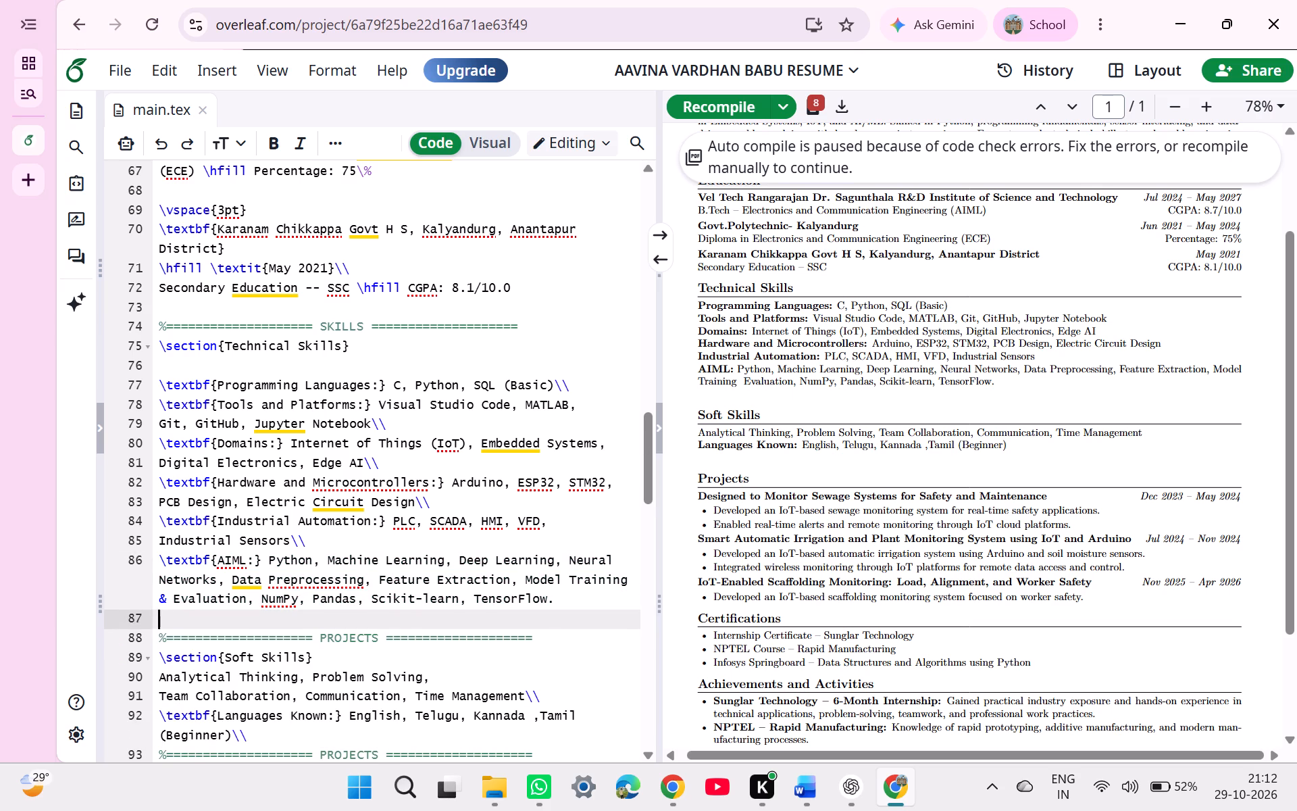
Put a blank line back below the \section{Soft Skills} heading and recompile the PDF.
{"action": "left_click", "coordinate": [574, 636]}
{"action": "left_click", "coordinate": [387, 655]}
{"action": "key", "text": "Return"}
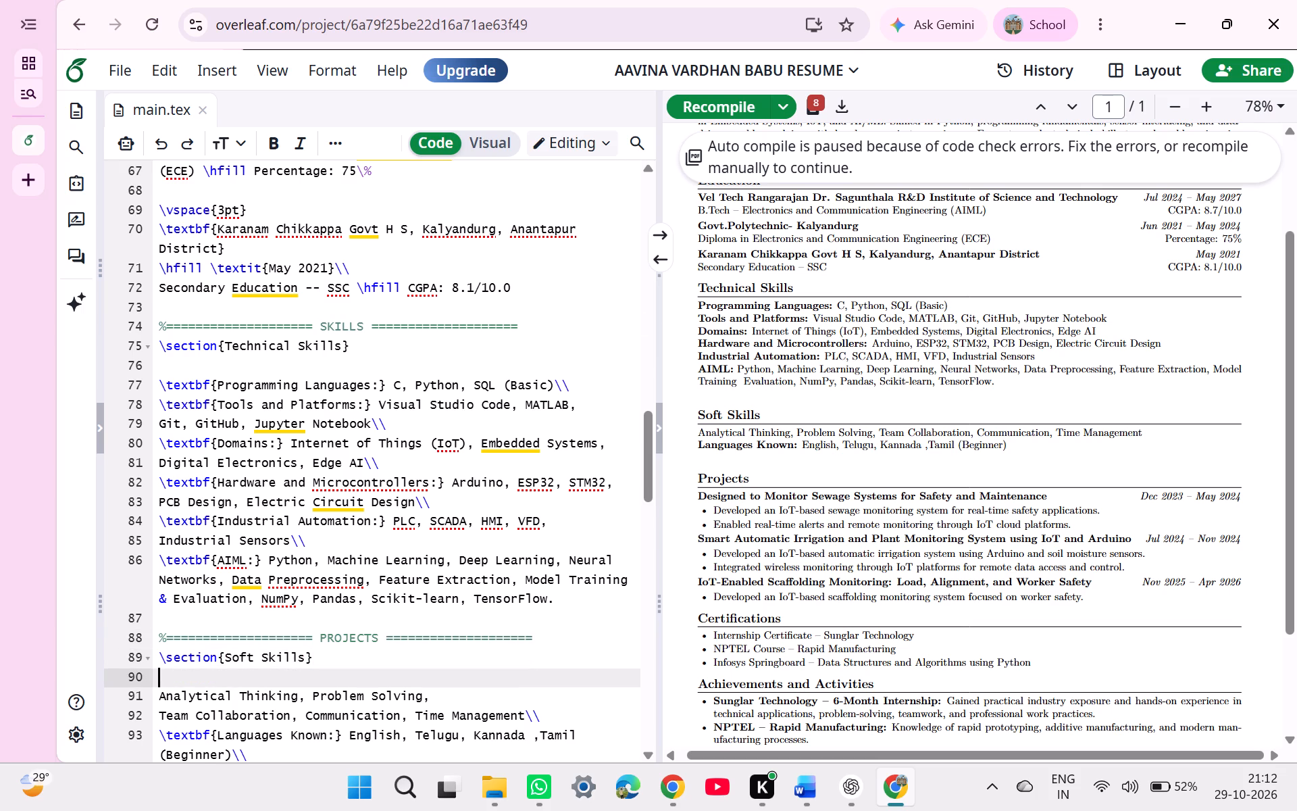
{"action": "left_click", "coordinate": [705, 104]}
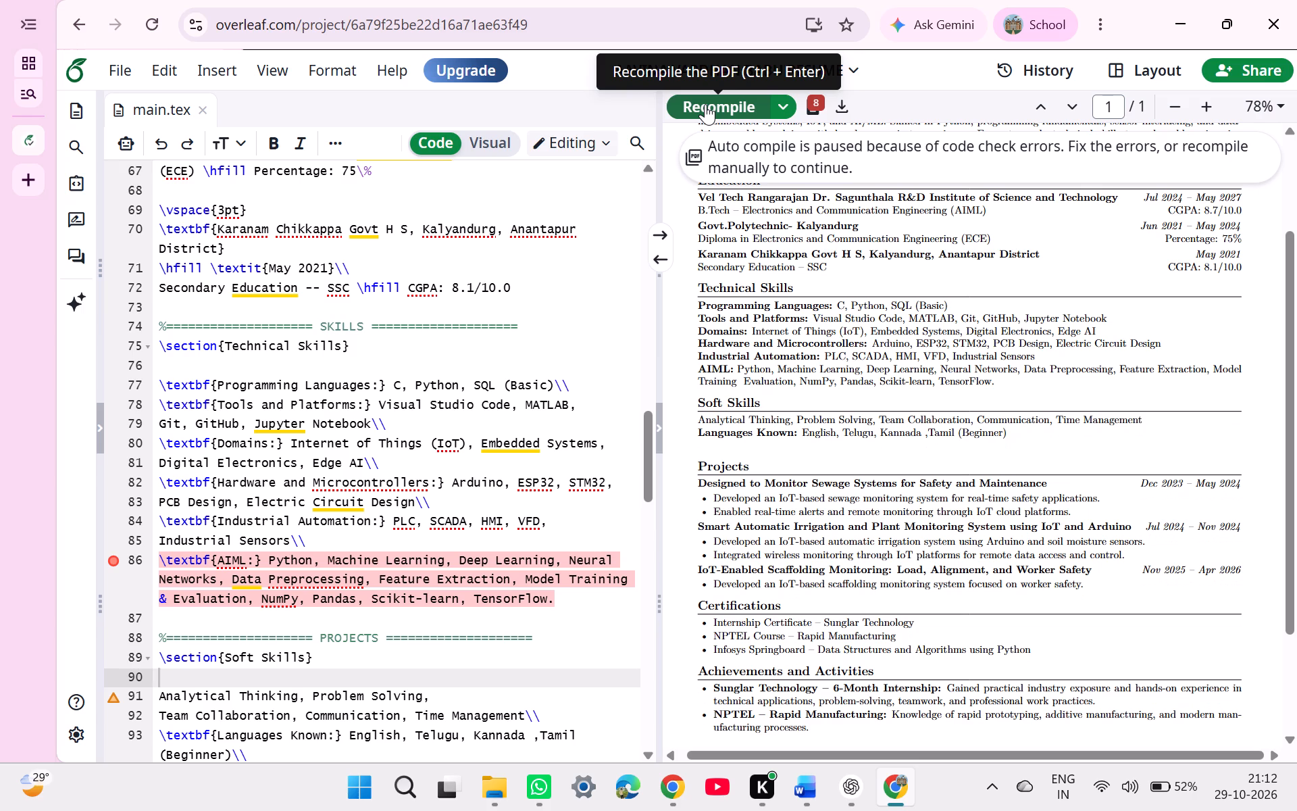
Remove the trailing \\ line break after (Beginner) in the Languages Known line.
{"action": "scroll", "coordinate": [552, 320], "scroll_direction": "down", "scroll_amount": 1}
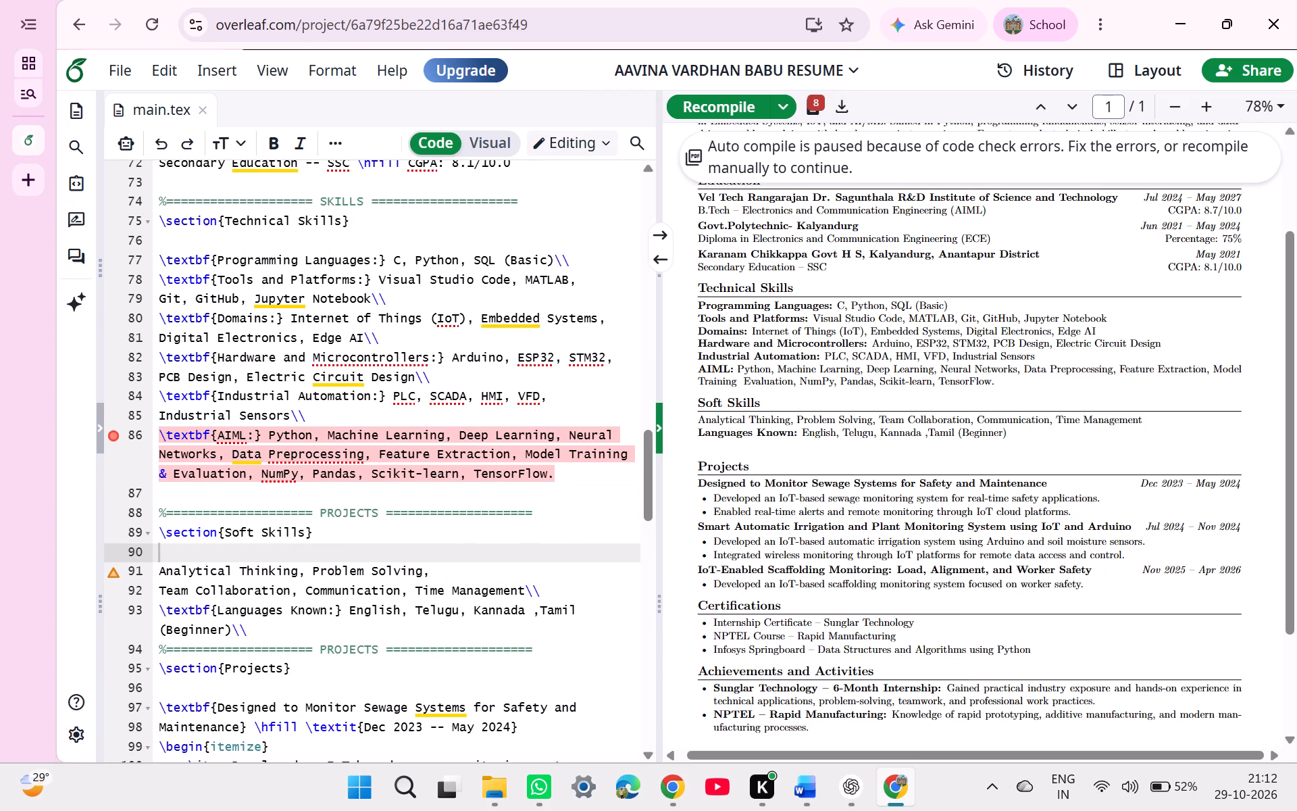
{"action": "scroll", "coordinate": [544, 574], "scroll_direction": "down", "scroll_amount": 1}
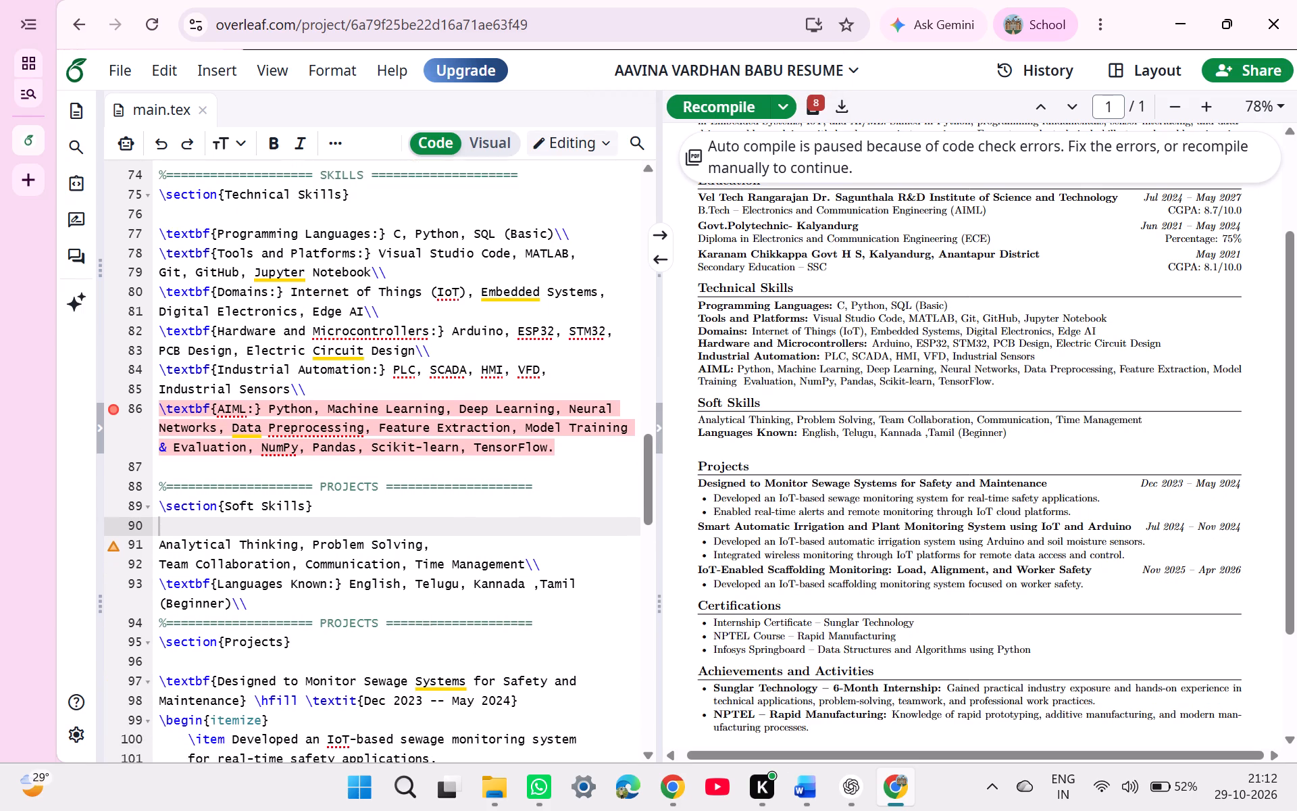
{"action": "scroll", "coordinate": [544, 574], "scroll_direction": "down", "scroll_amount": 1}
{"action": "left_click", "coordinate": [374, 569]}
{"action": "key", "text": "BackSpace"}
{"action": "key", "text": "BackSpace"}
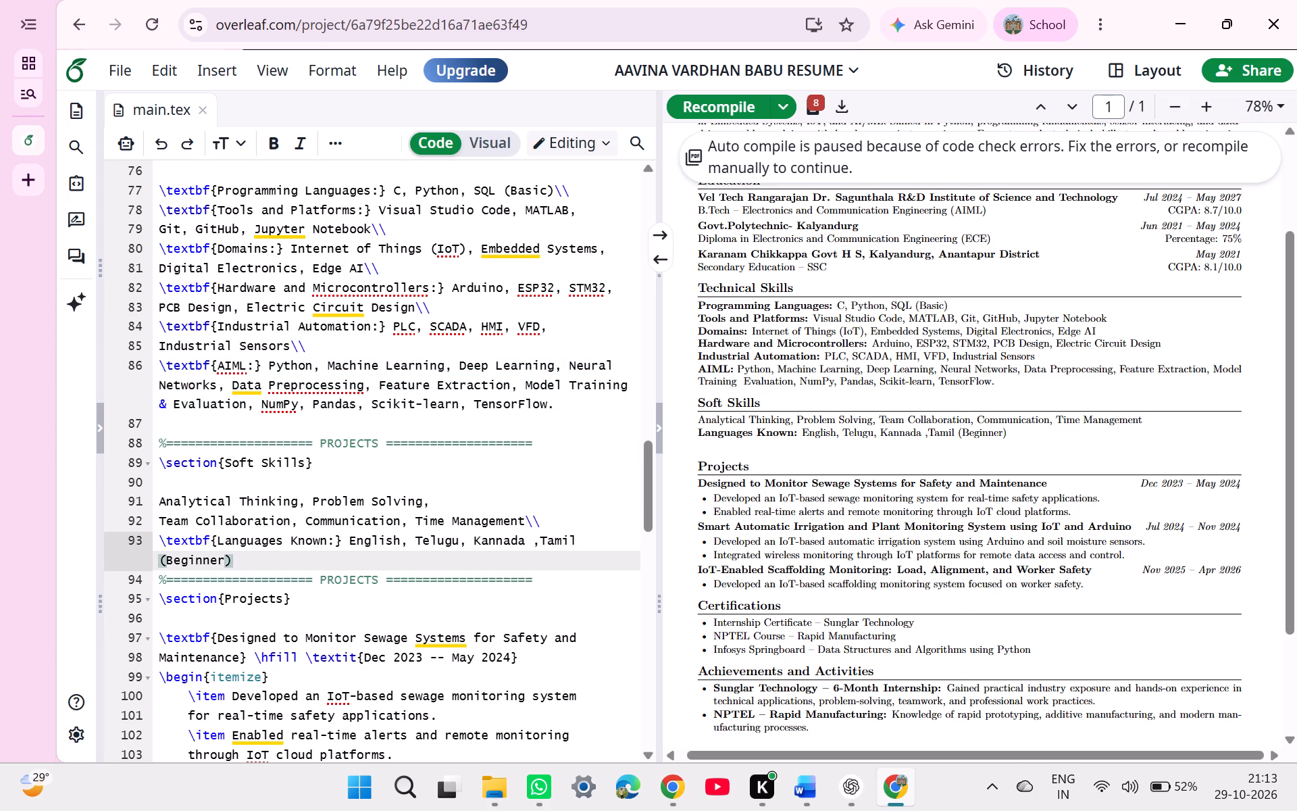
Add a blank line after the Languages Known line, before the Projects comment, and recompile the PDF.
{"action": "key", "text": "Return"}
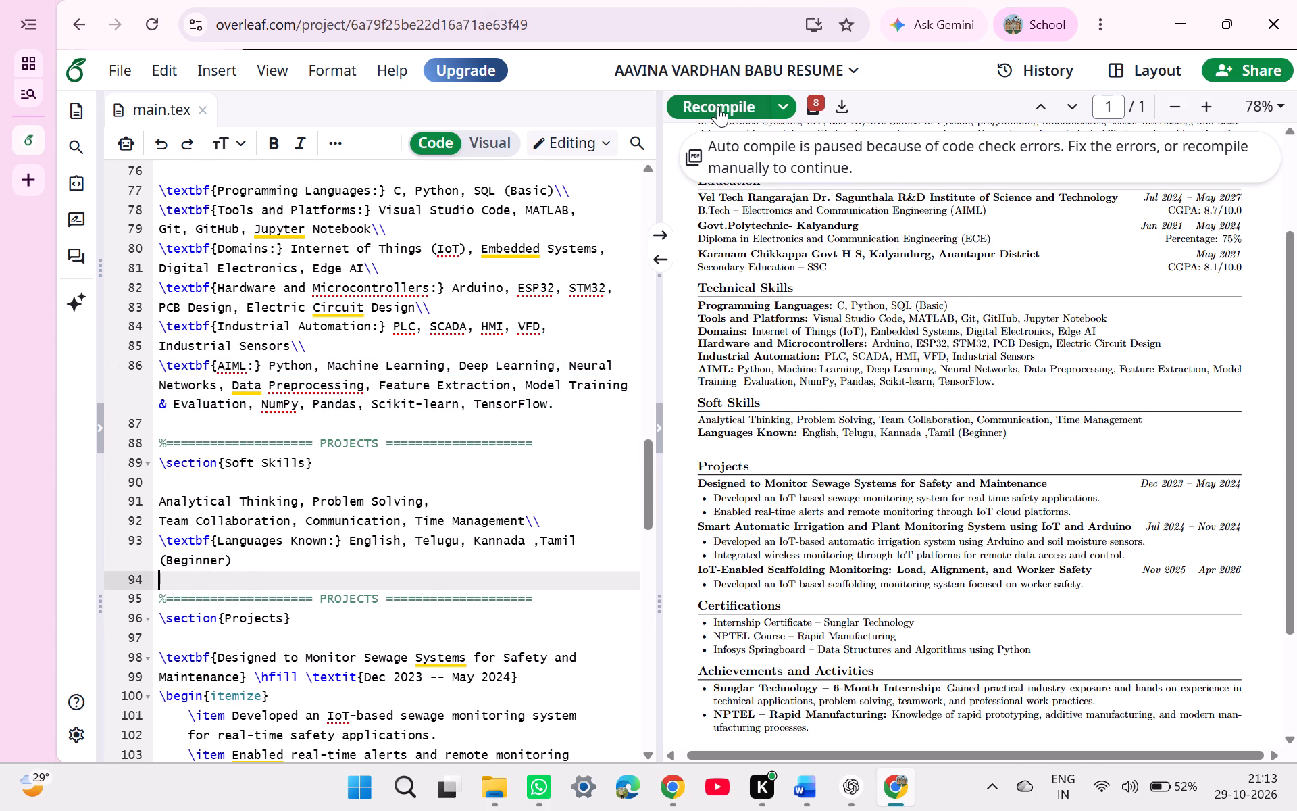
{"action": "left_click", "coordinate": [719, 105]}
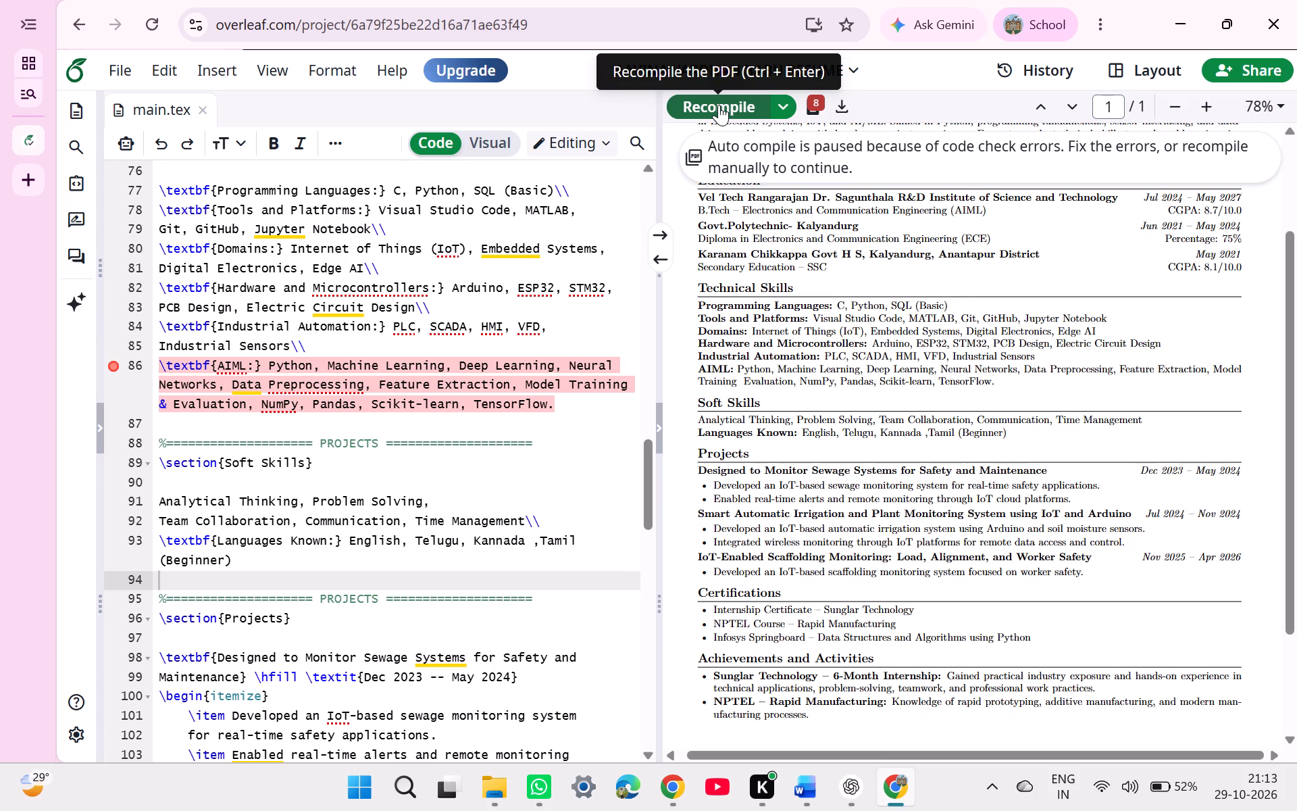
{"action": "left_click", "coordinate": [603, 539]}
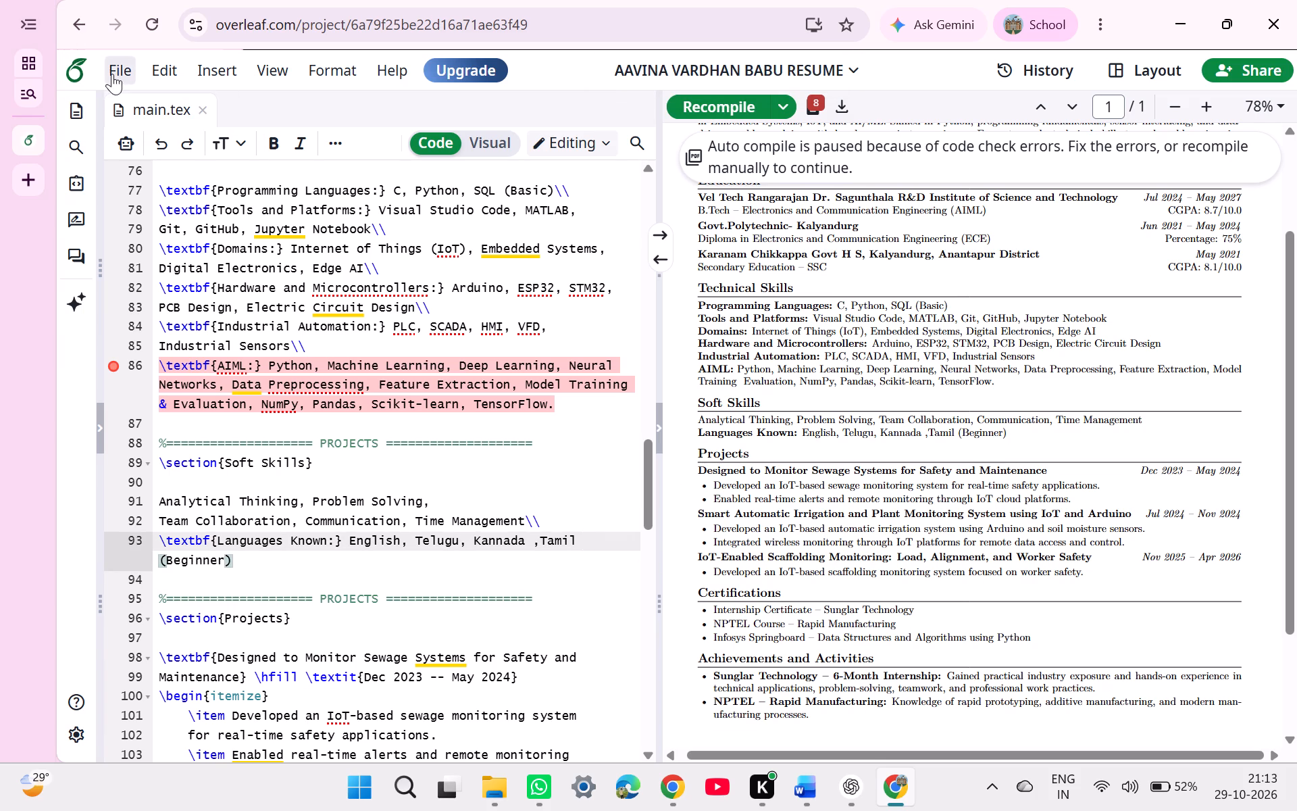
Open the vardhan project and select its Projects code from the first bullet about the AI model through the Automatic Door Lock System bullets.
{"action": "left_click", "coordinate": [68, 14]}
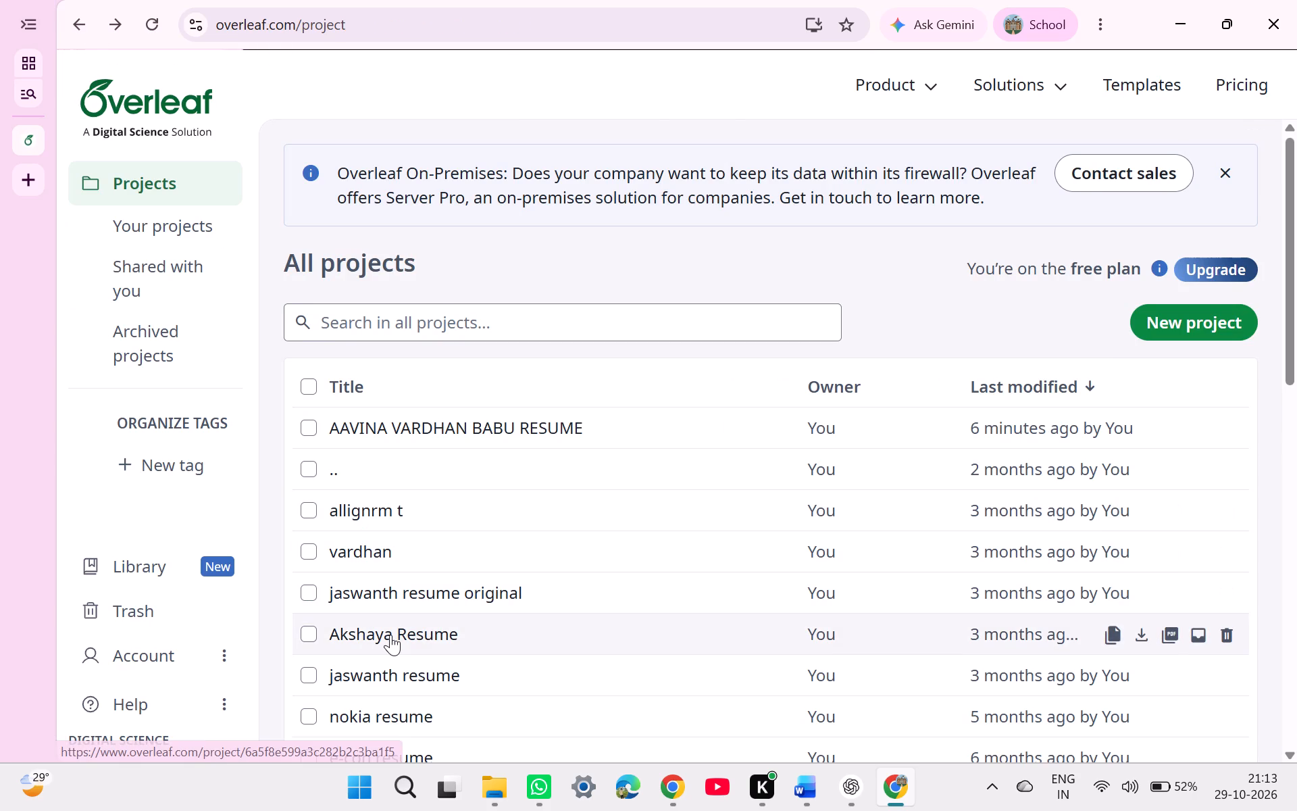
{"action": "scroll", "coordinate": [390, 635], "scroll_direction": "down", "scroll_amount": 2}
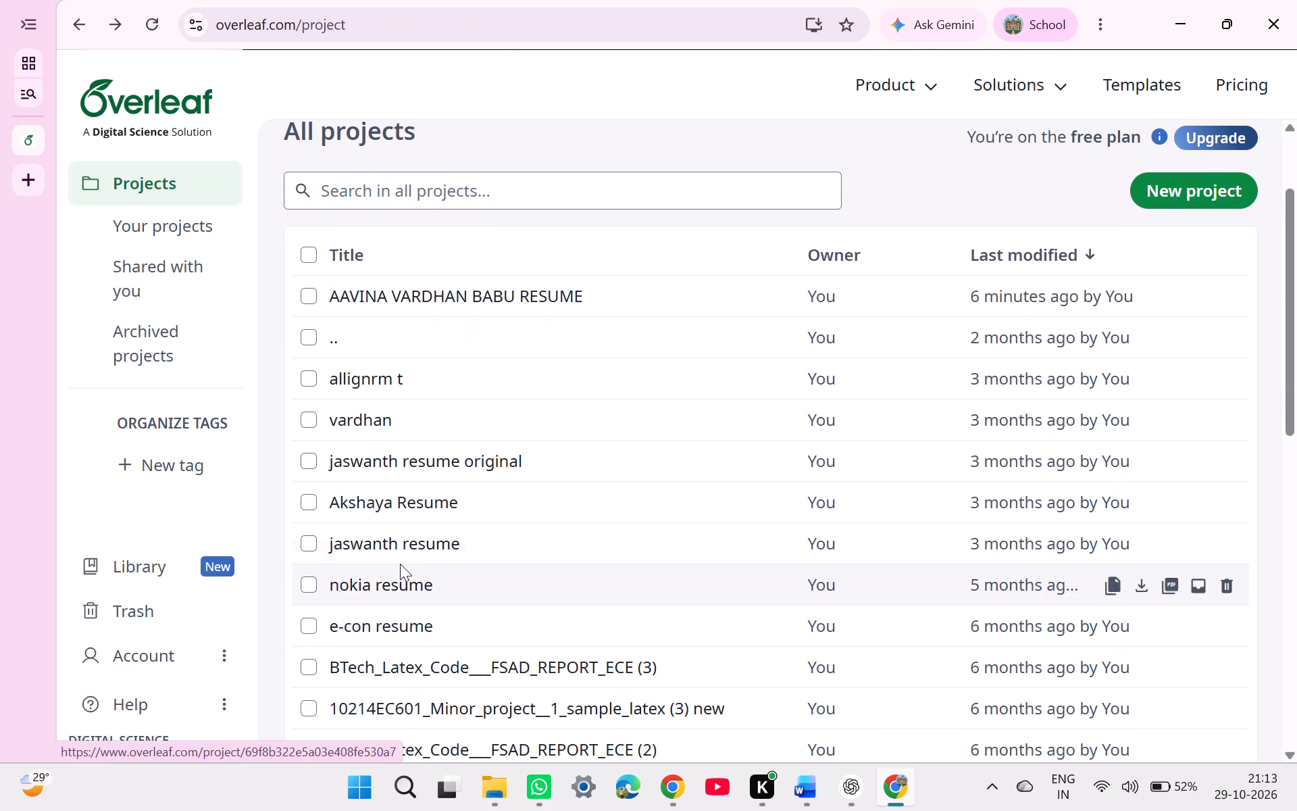
{"action": "double_click", "coordinate": [348, 423]}
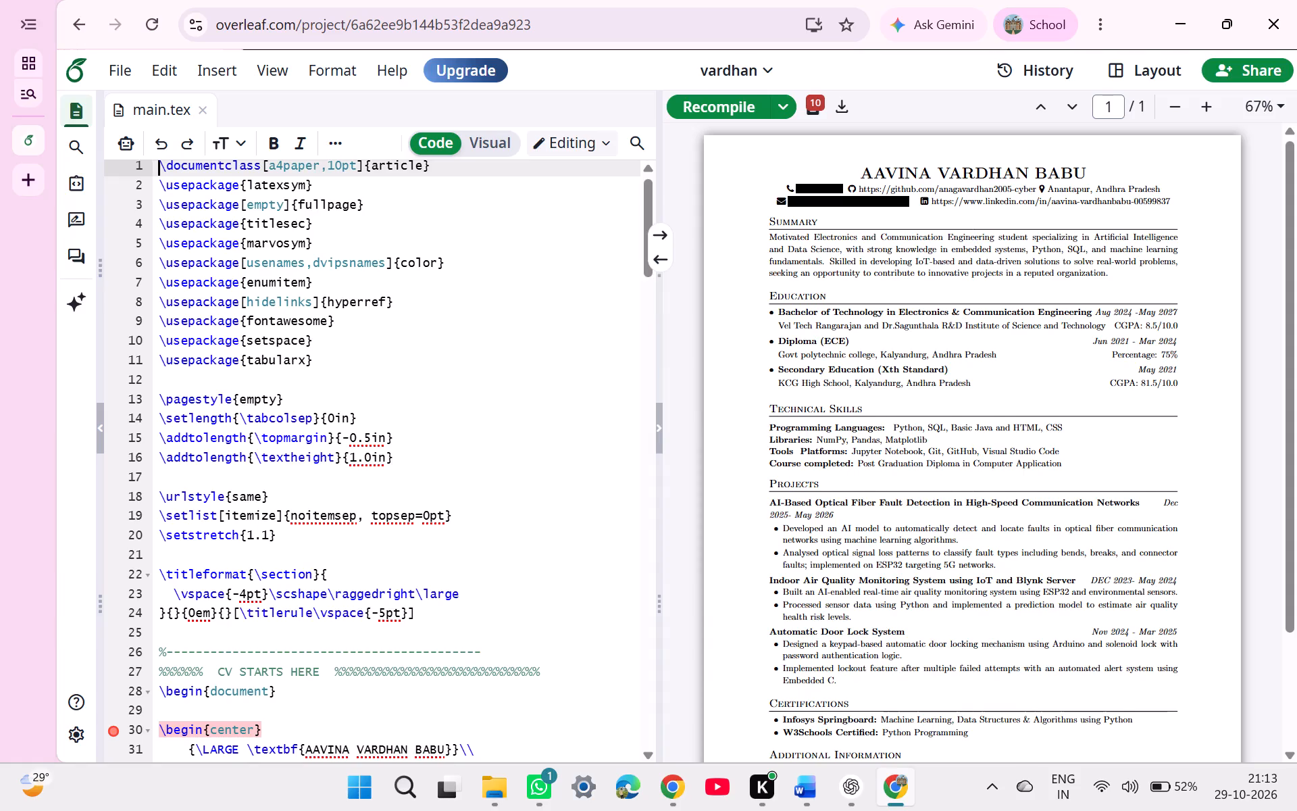
{"action": "scroll", "coordinate": [836, 587], "scroll_direction": "down", "scroll_amount": 1}
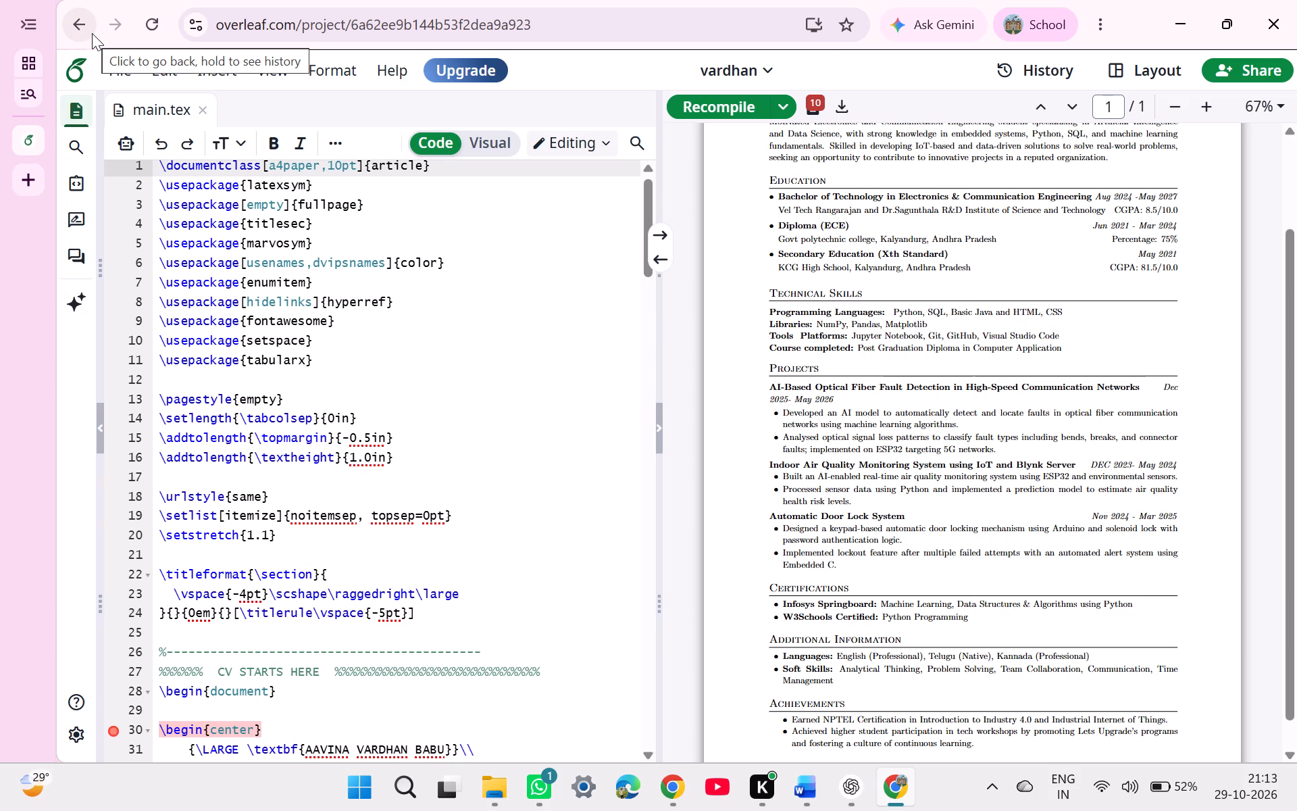
{"action": "double_click", "coordinate": [897, 478]}
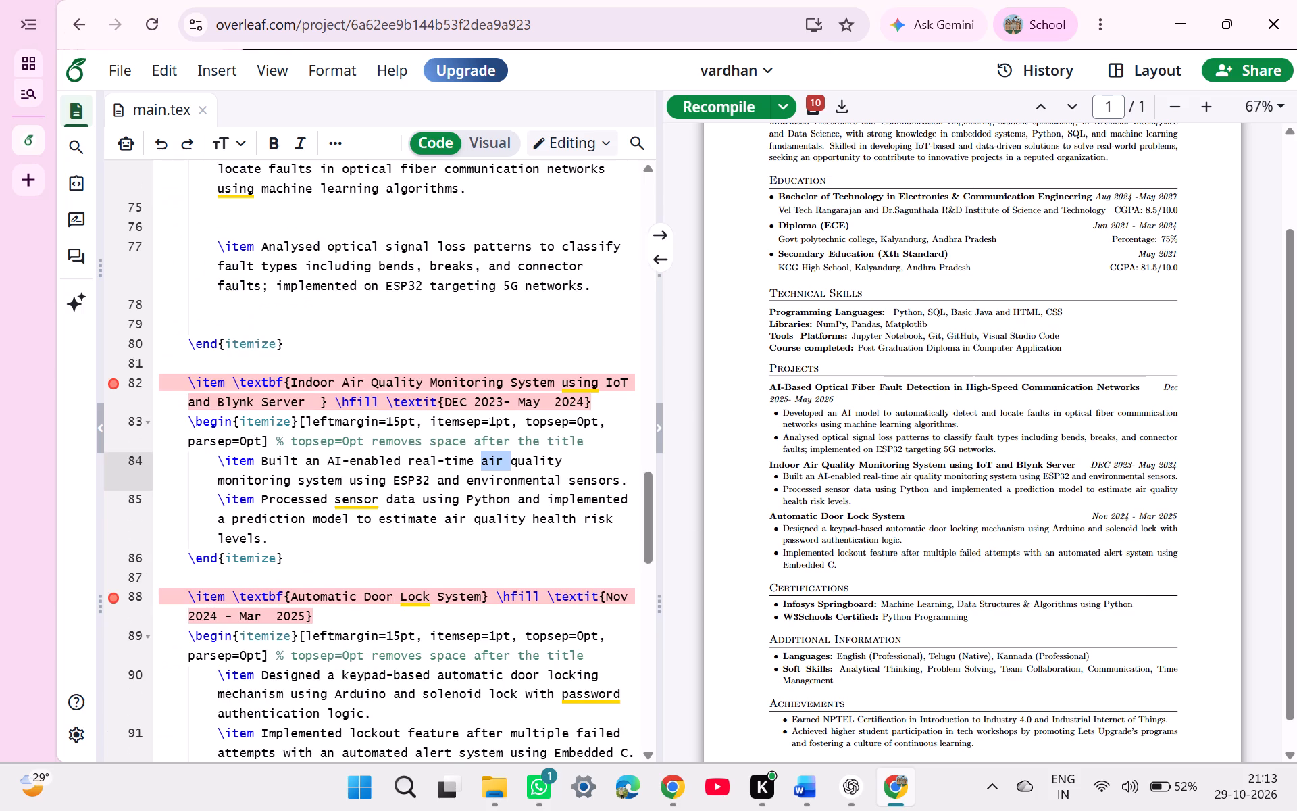
{"action": "scroll", "coordinate": [401, 553], "scroll_direction": "down", "scroll_amount": 2}
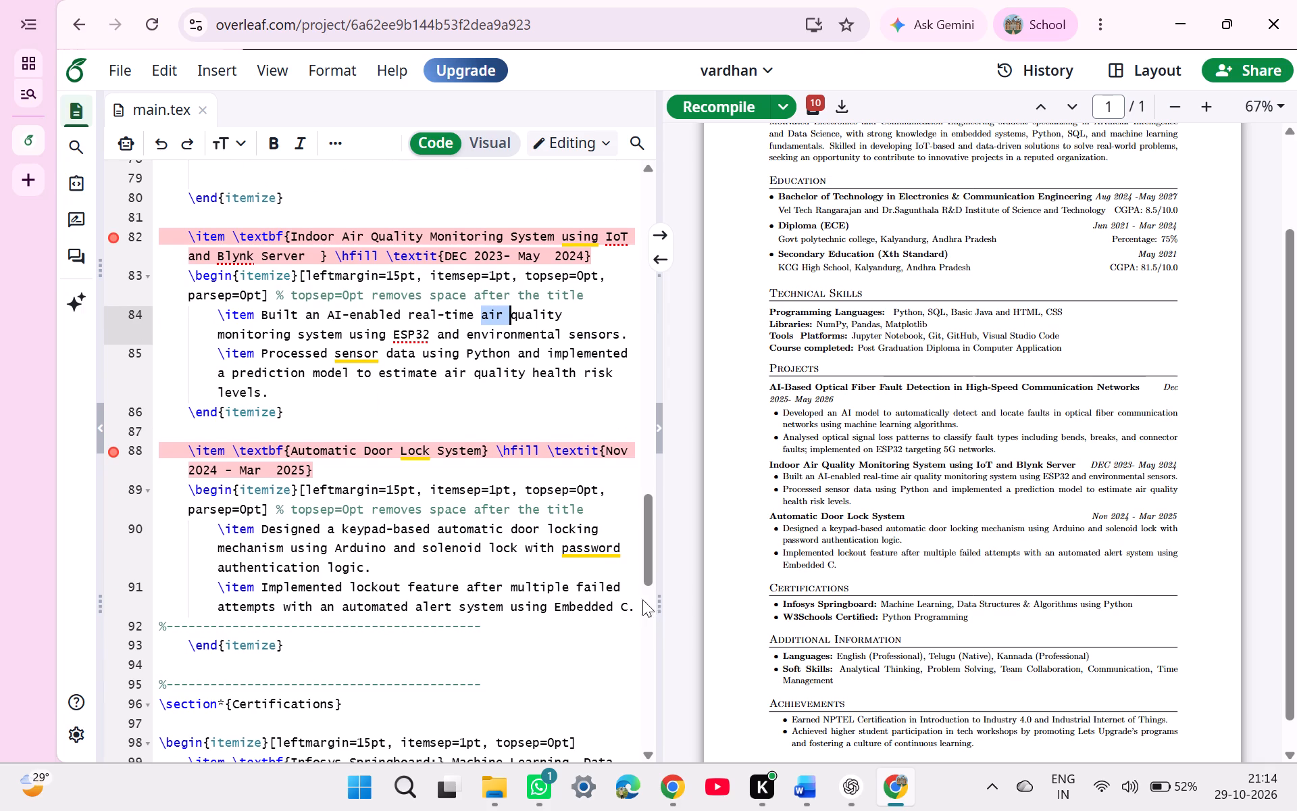
{"action": "left_click_drag", "start_coordinate": [634, 608], "coordinate": [256, 445]}
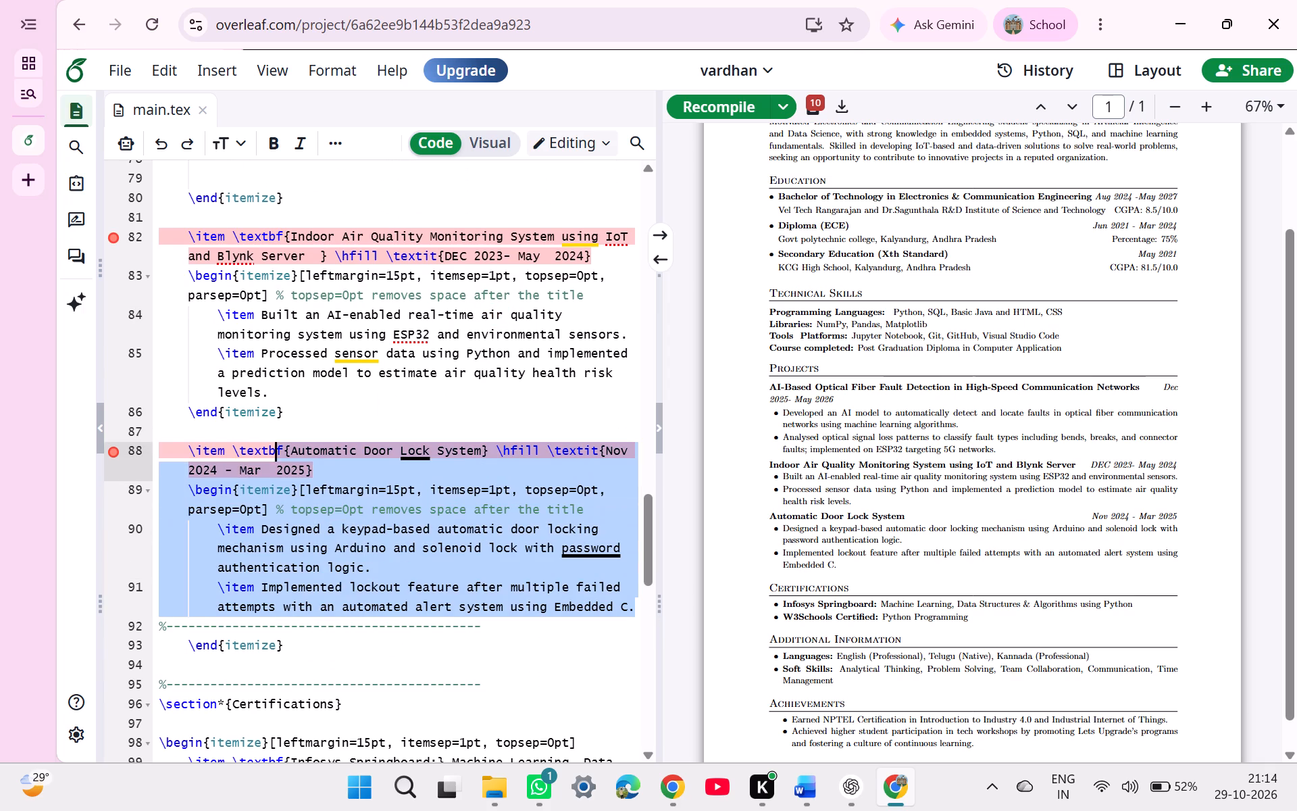
{"action": "left_click_drag", "start_coordinate": [256, 445], "coordinate": [154, 210]}
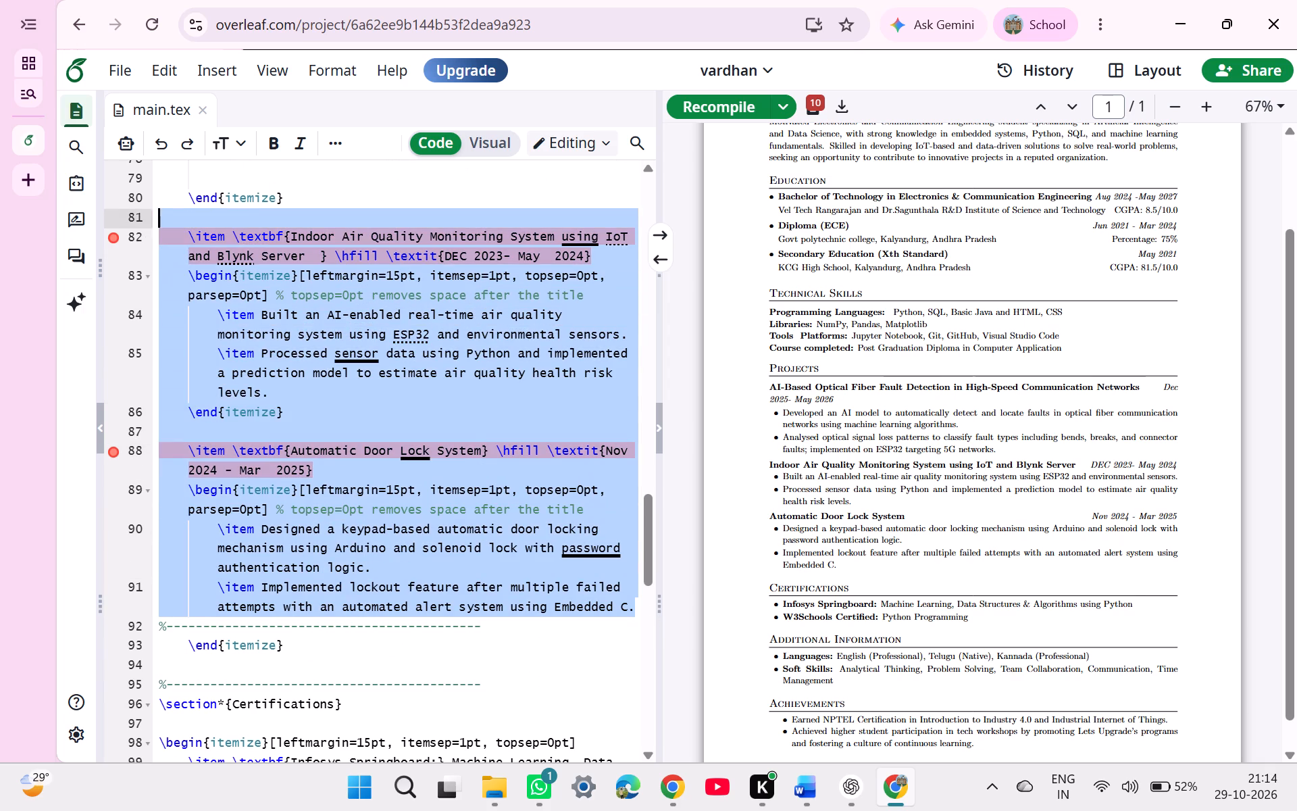
{"action": "left_click_drag", "start_coordinate": [154, 210], "coordinate": [164, 169]}
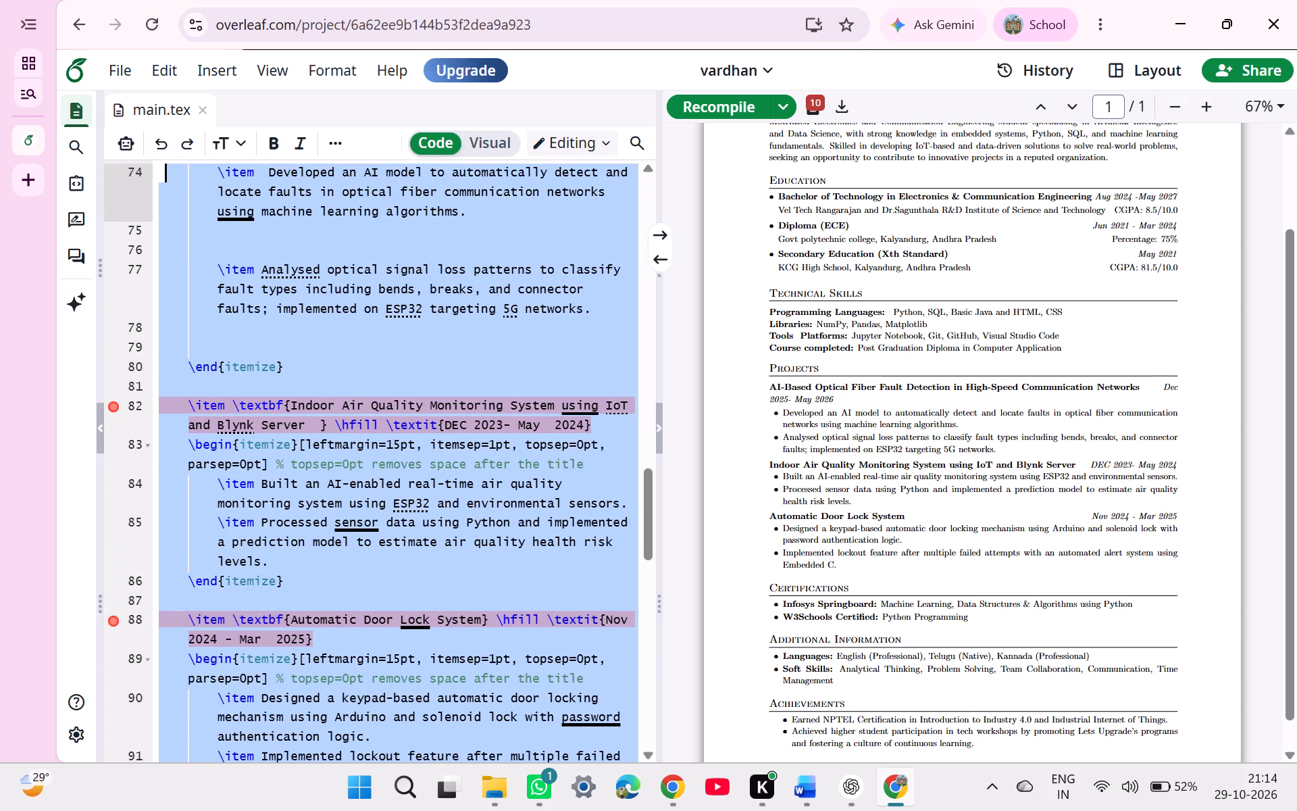
{"action": "left_click_drag", "start_coordinate": [164, 169], "coordinate": [175, 226]}
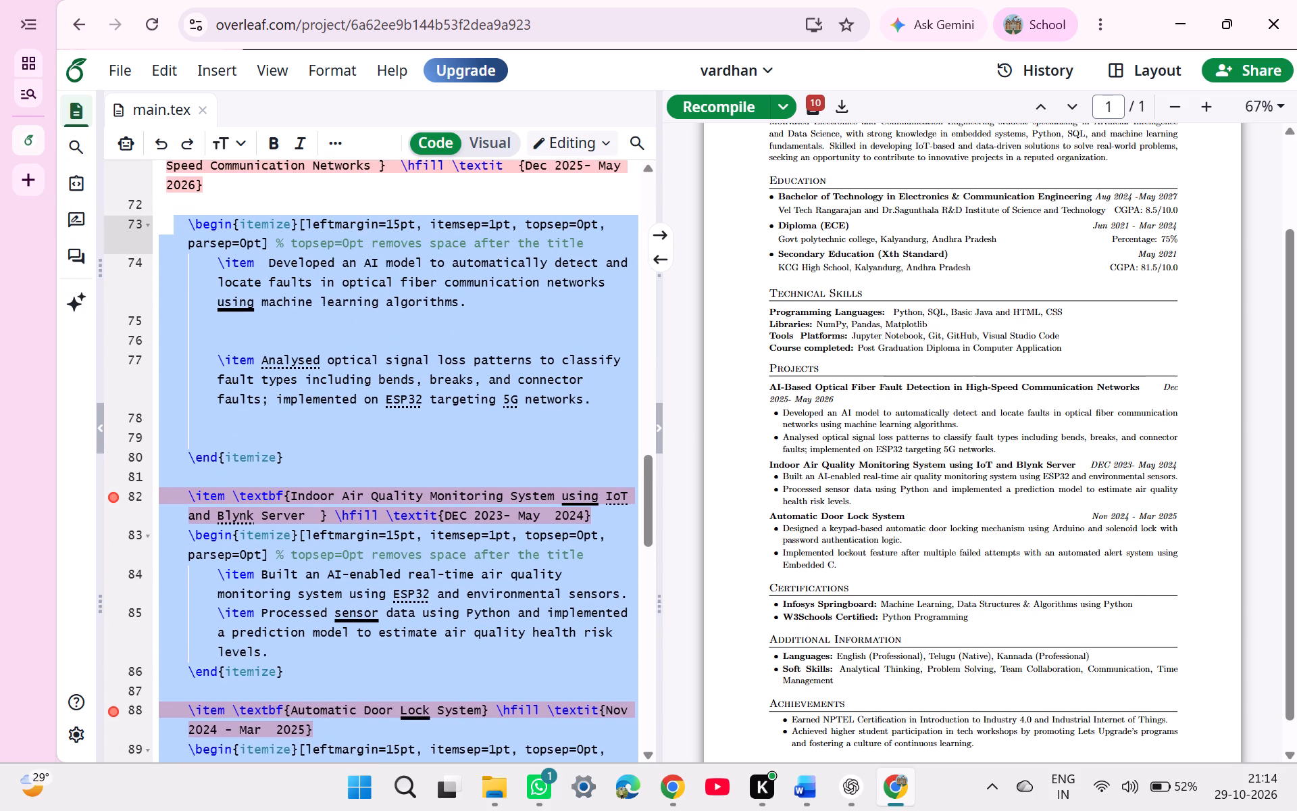
{"action": "left_click_drag", "start_coordinate": [175, 226], "coordinate": [181, 246]}
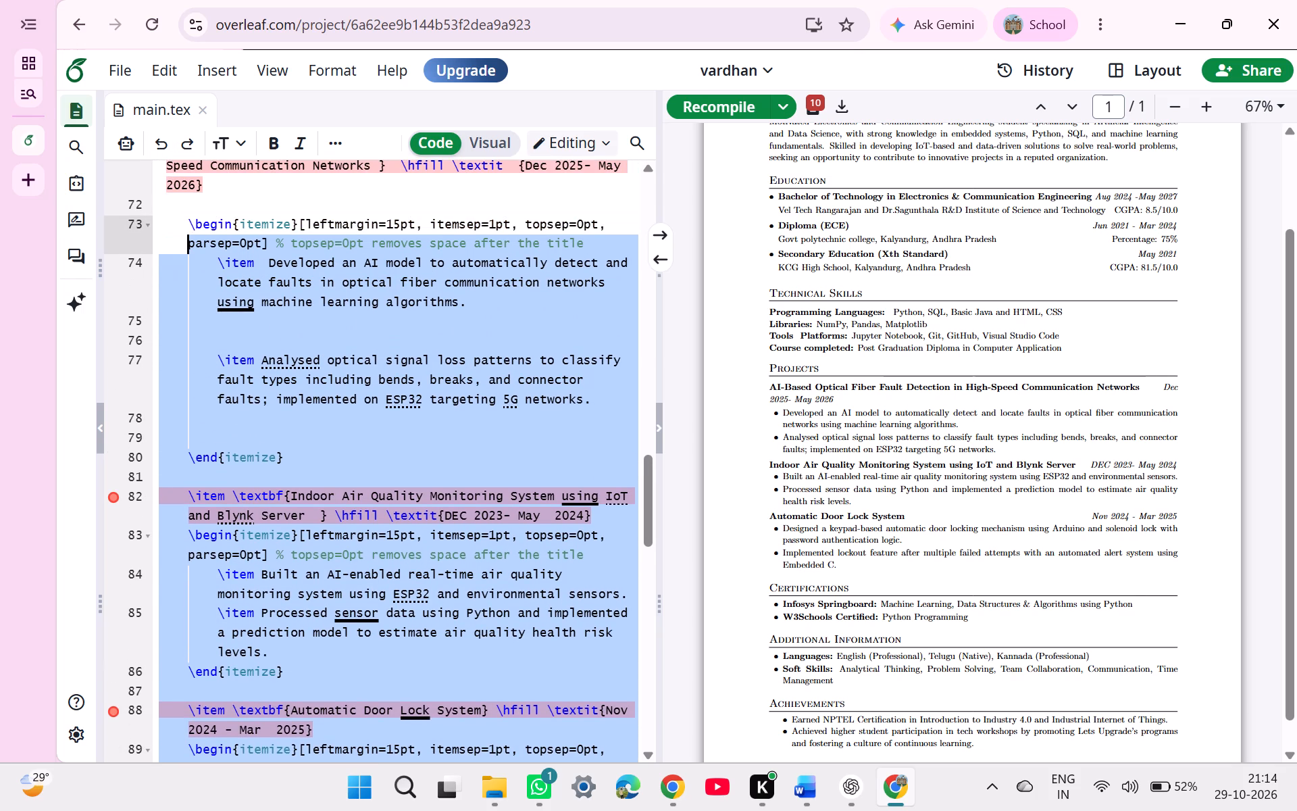
{"action": "left_click_drag", "start_coordinate": [181, 246], "coordinate": [190, 261]}
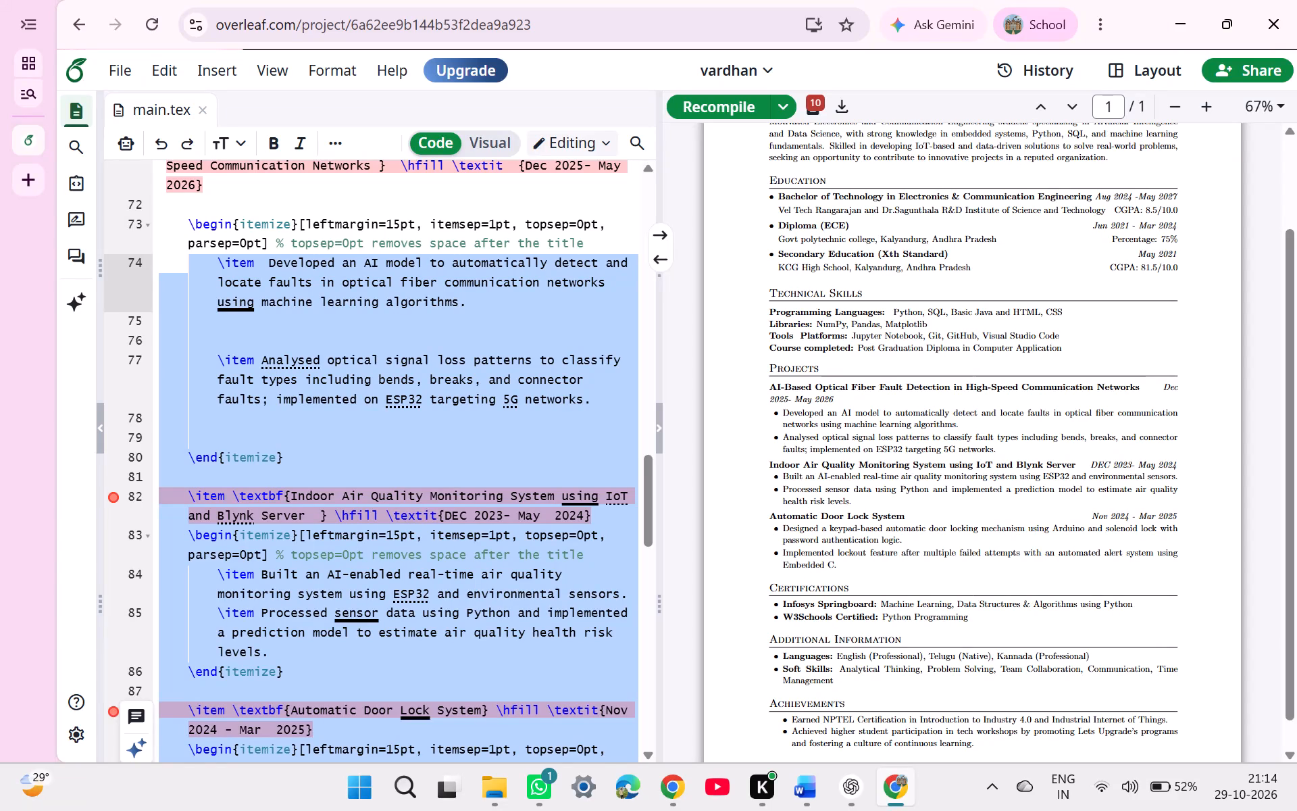
Return to the project list, switch to the other Chrome profile and look through its Overleaf projects as well.
{"action": "left_click", "coordinate": [86, 26]}
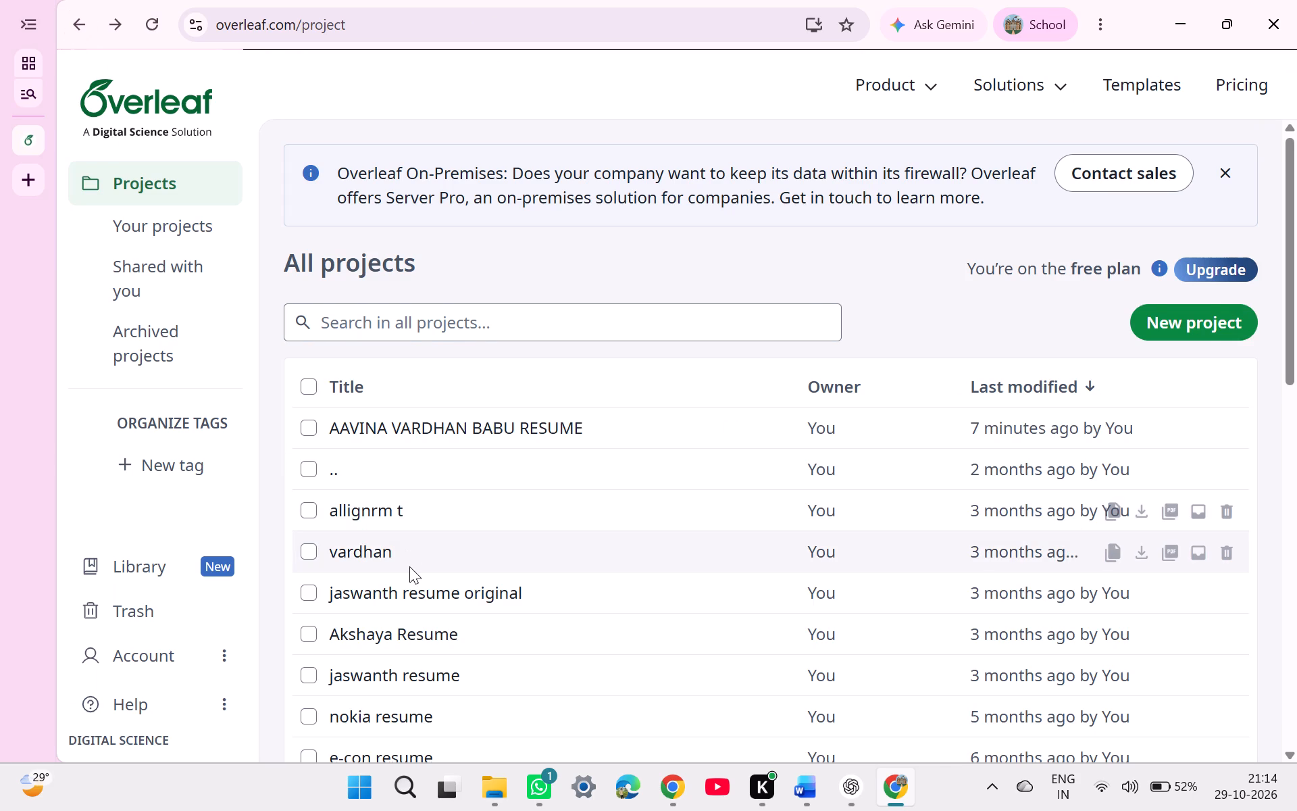
{"action": "scroll", "coordinate": [409, 566], "scroll_direction": "down", "scroll_amount": 3}
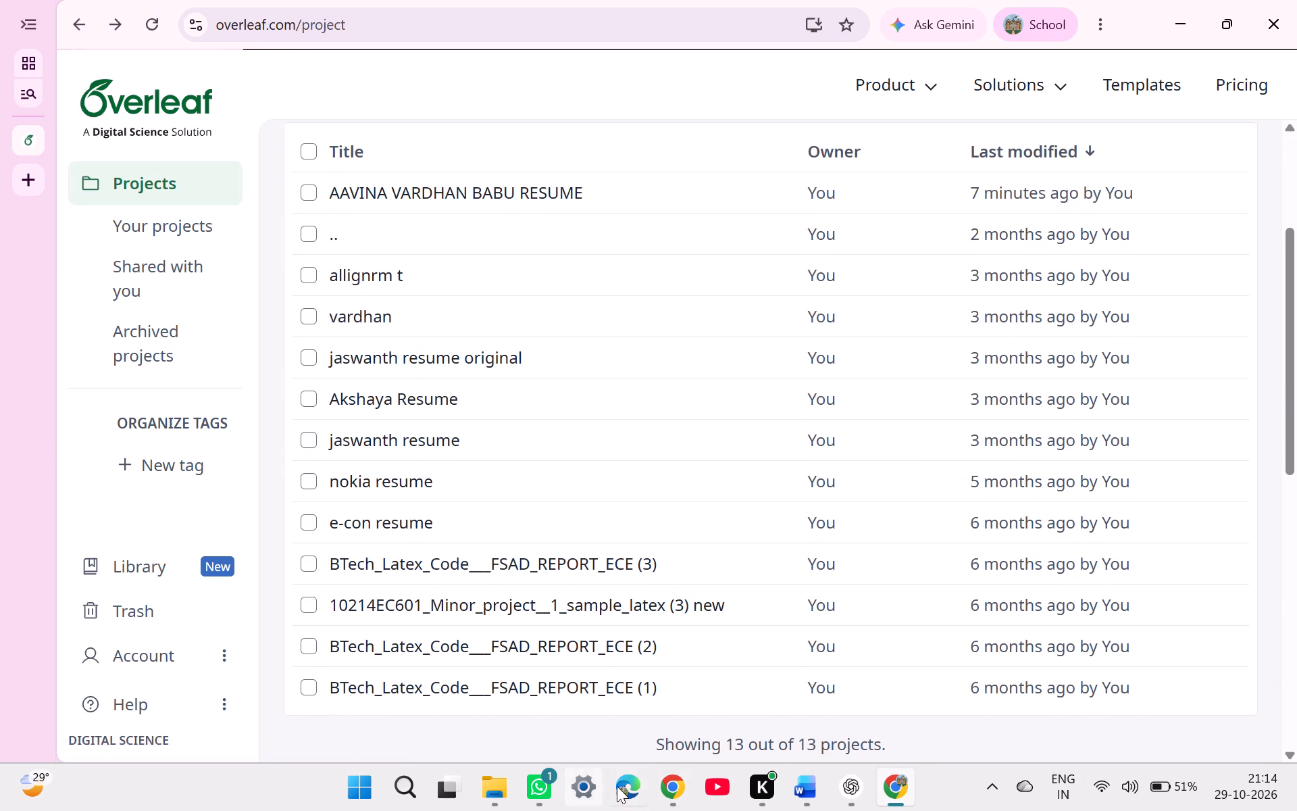
{"action": "left_click", "coordinate": [676, 804]}
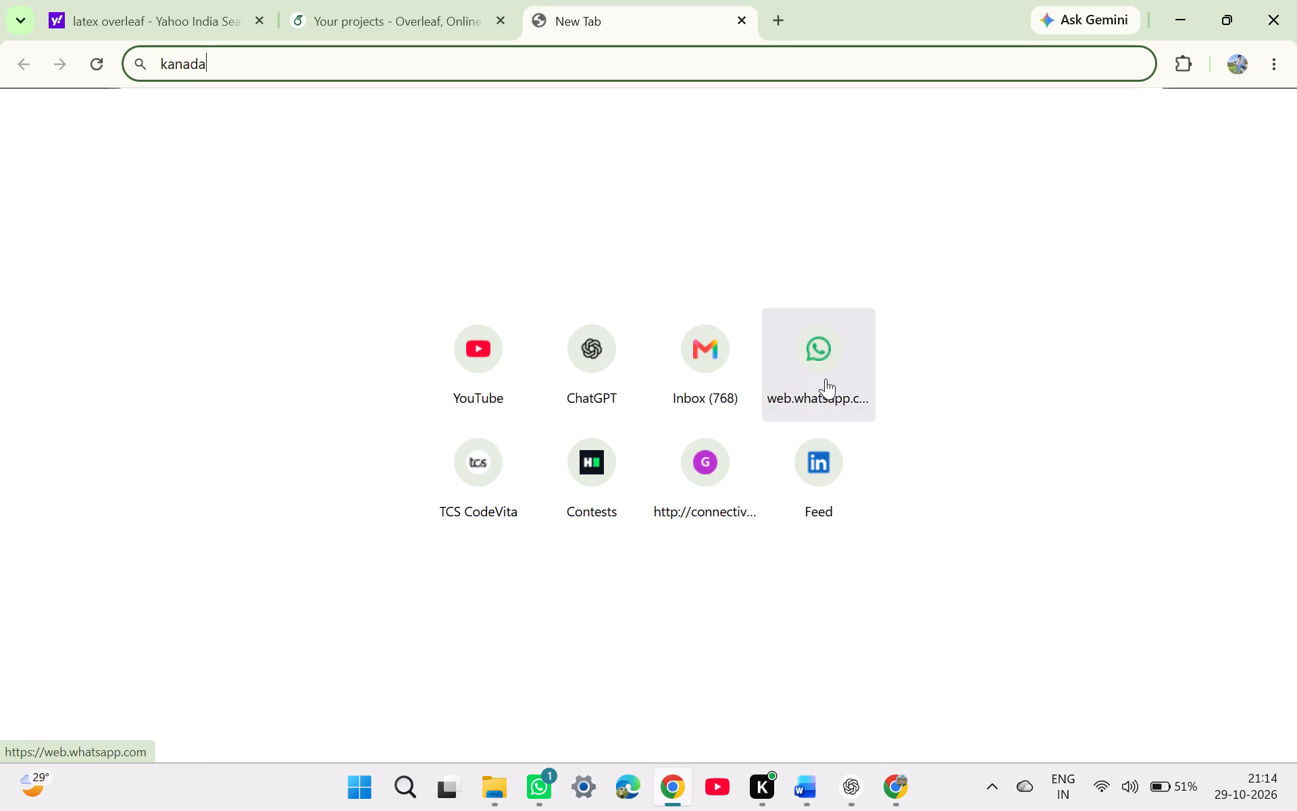
{"action": "left_click", "coordinate": [341, 32]}
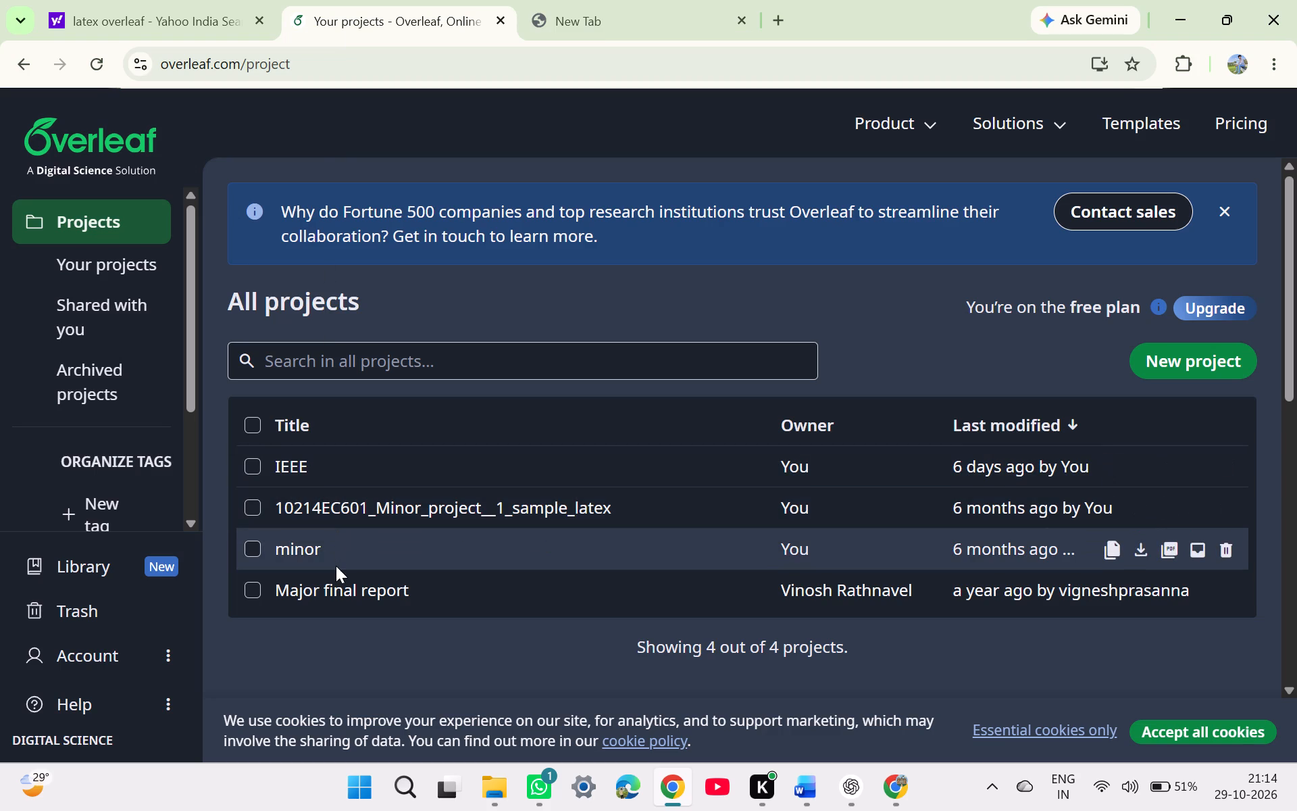
{"action": "scroll", "coordinate": [509, 441], "scroll_direction": "down", "scroll_amount": 1}
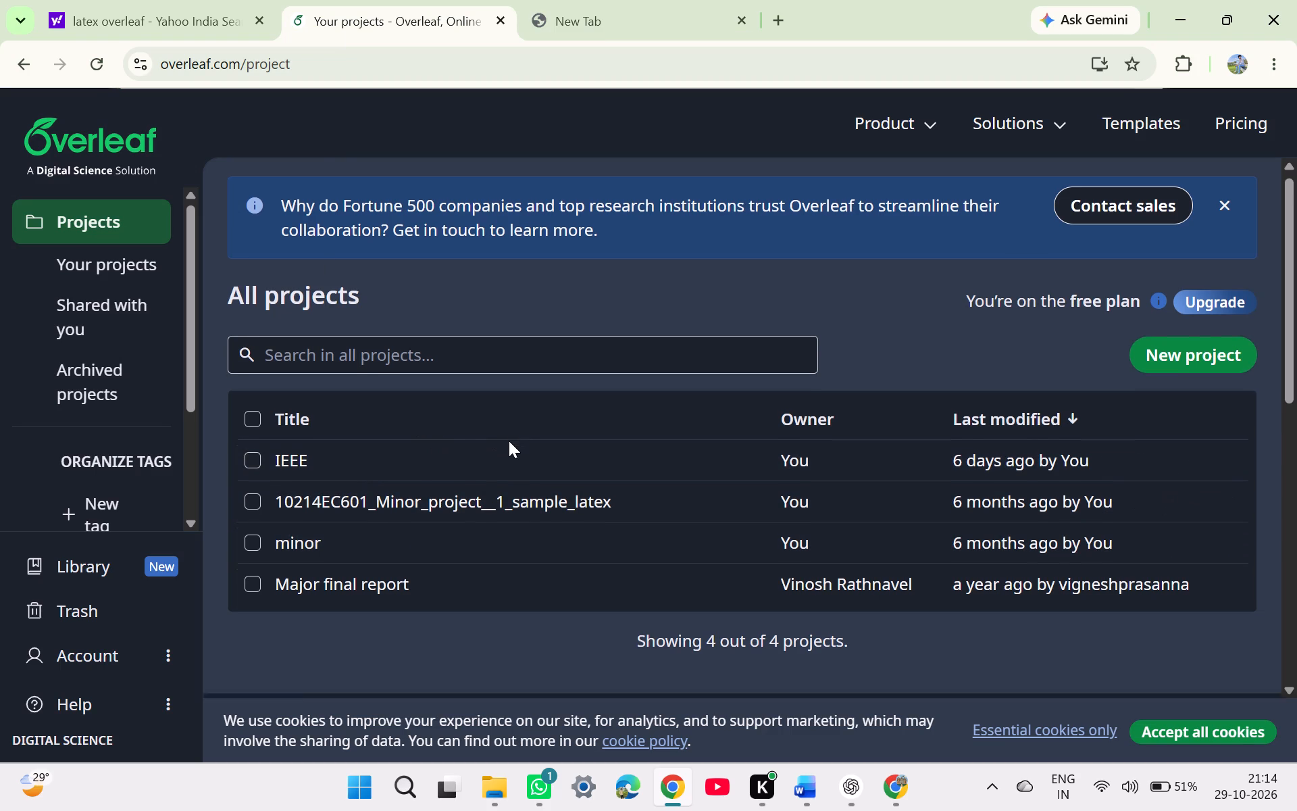
{"action": "scroll", "coordinate": [509, 441], "scroll_direction": "down", "scroll_amount": 1}
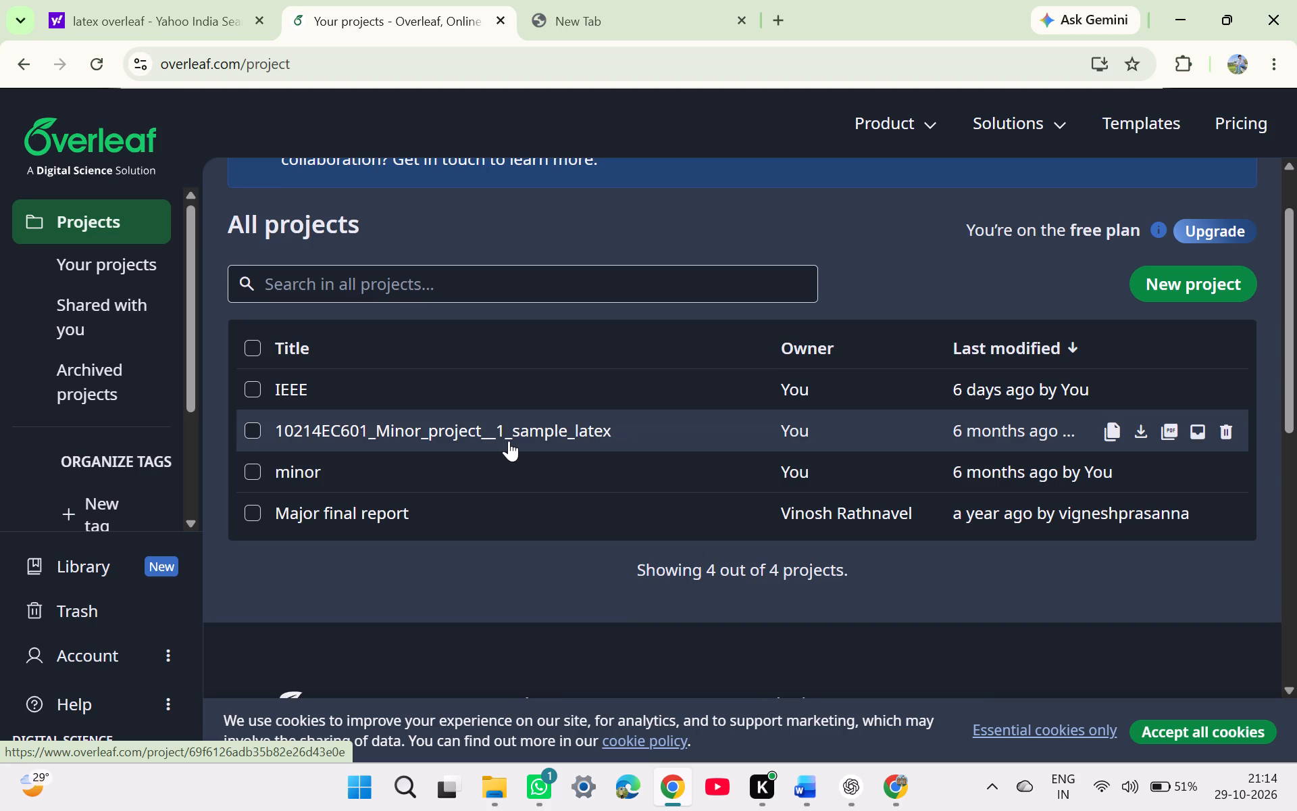
{"action": "scroll", "coordinate": [552, 499], "scroll_direction": "down", "scroll_amount": 2}
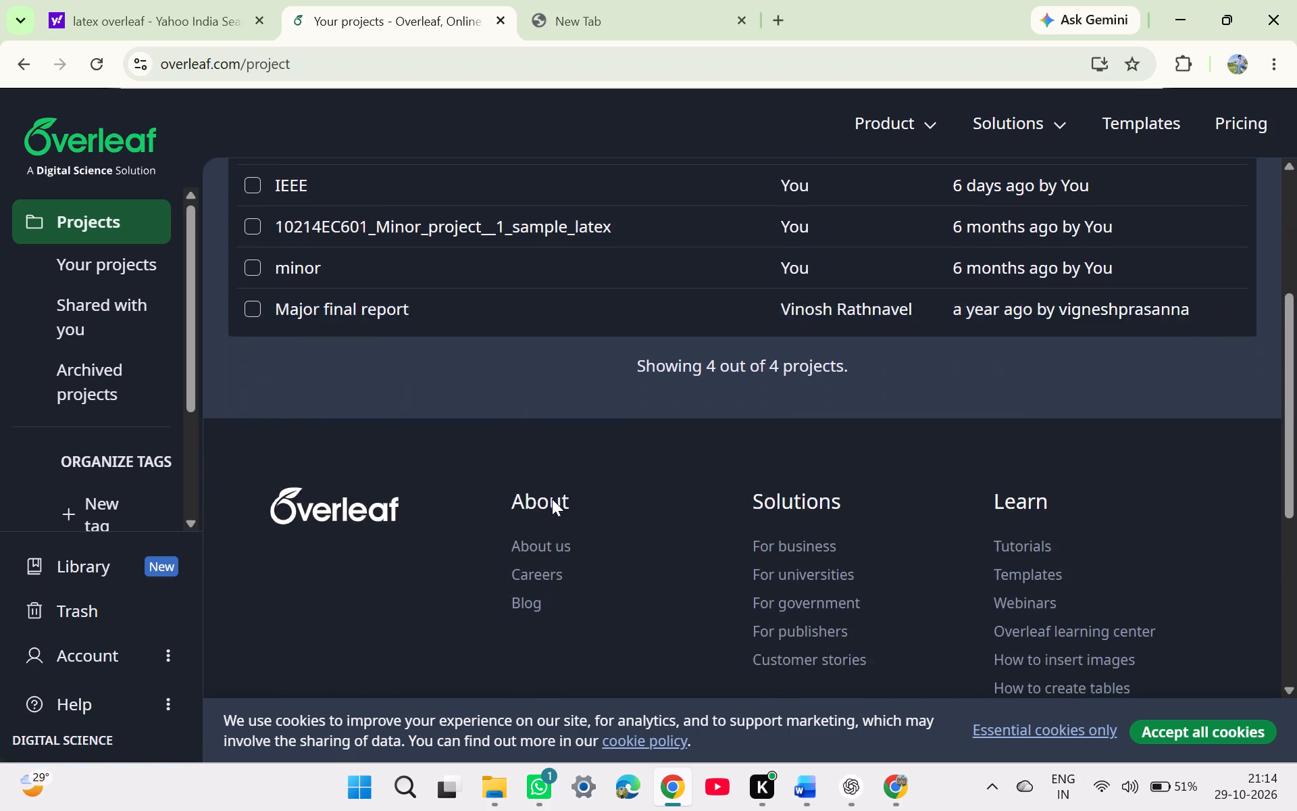
{"action": "scroll", "coordinate": [552, 499], "scroll_direction": "up", "scroll_amount": 6}
{"action": "scroll", "coordinate": [461, 437], "scroll_direction": "down", "scroll_amount": 1}
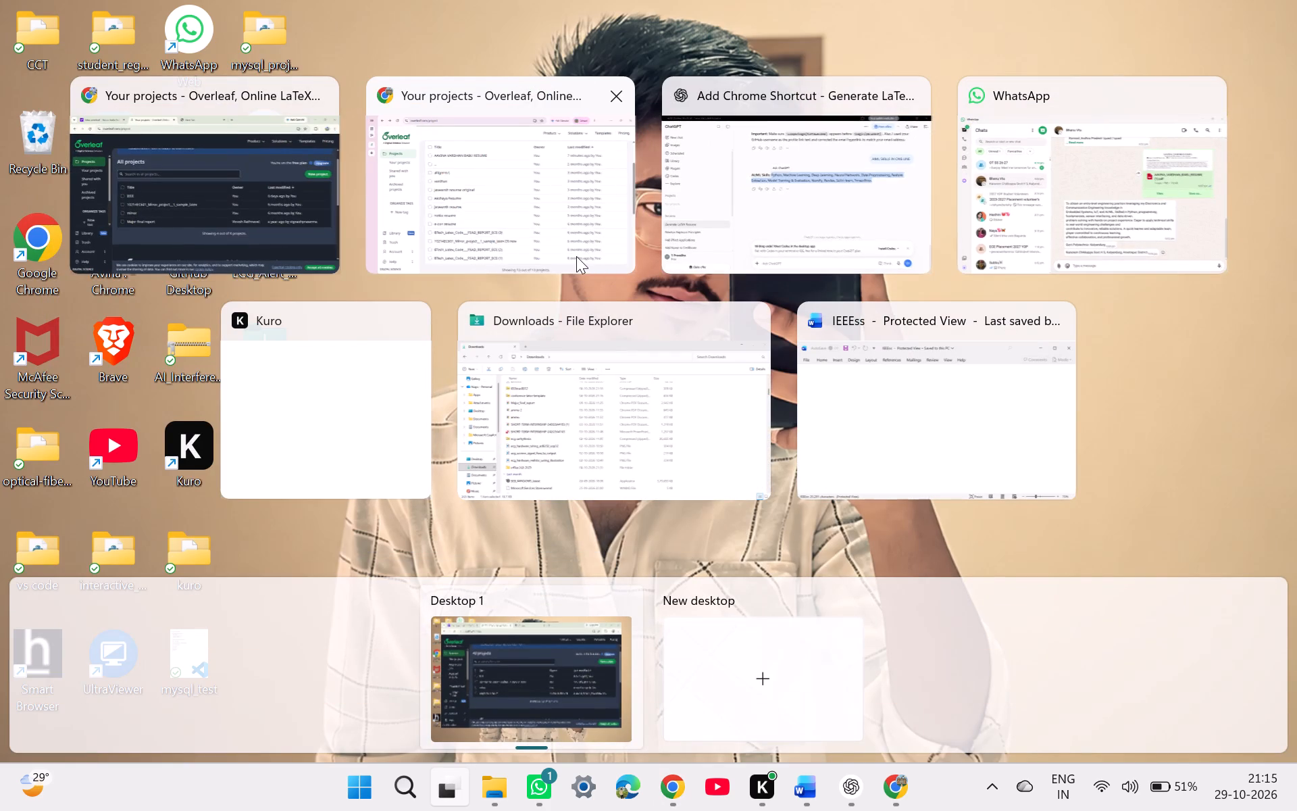
Switch back to the School profile's project list and reopen the most recently modified resume project.
{"action": "left_click", "coordinate": [576, 256]}
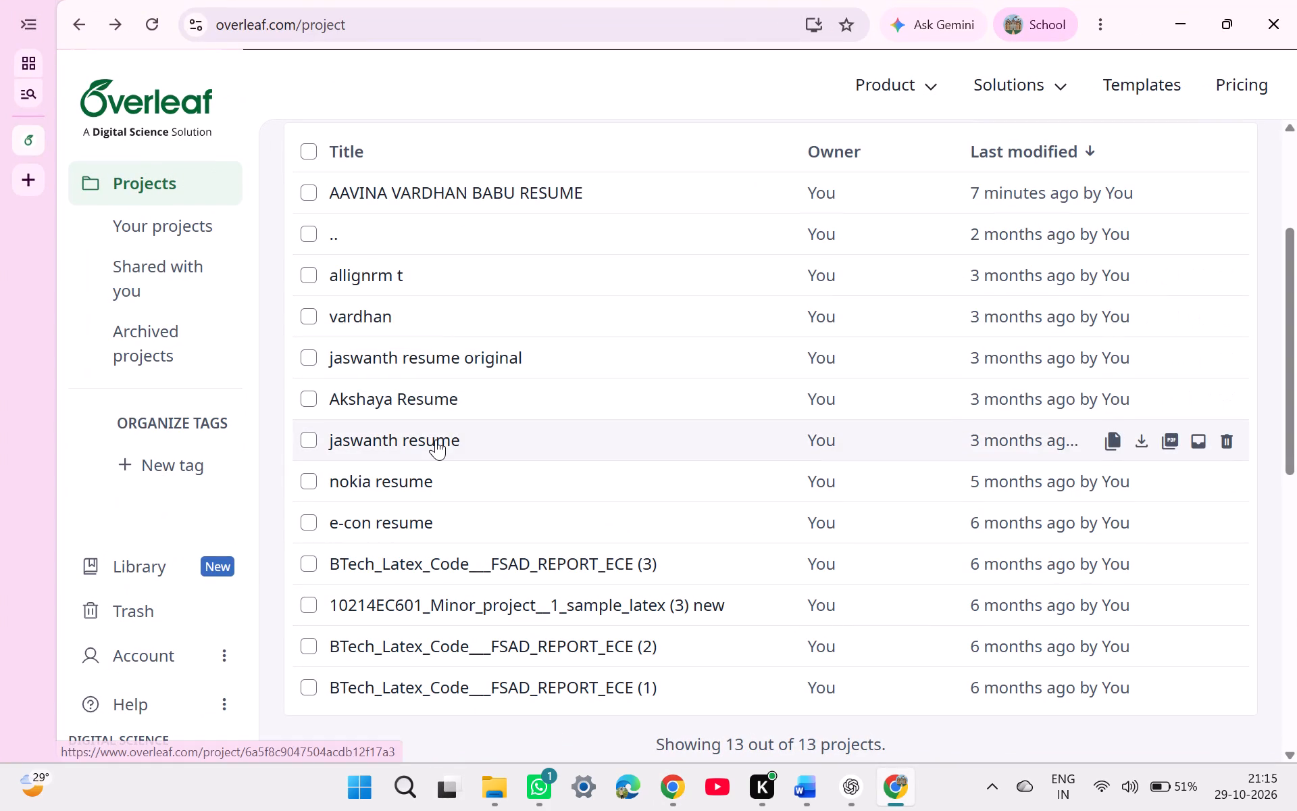
{"action": "scroll", "coordinate": [401, 464], "scroll_direction": "up", "scroll_amount": 1}
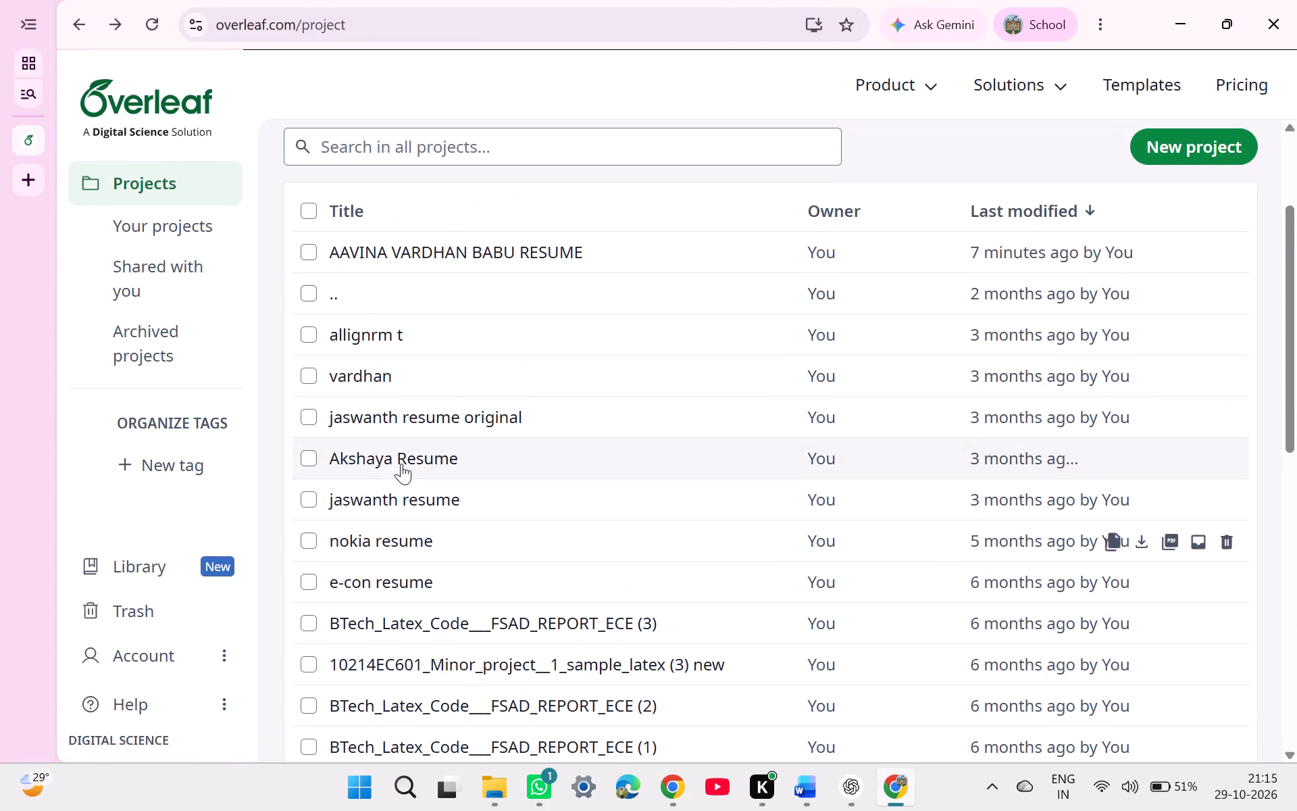
{"action": "double_click", "coordinate": [478, 255]}
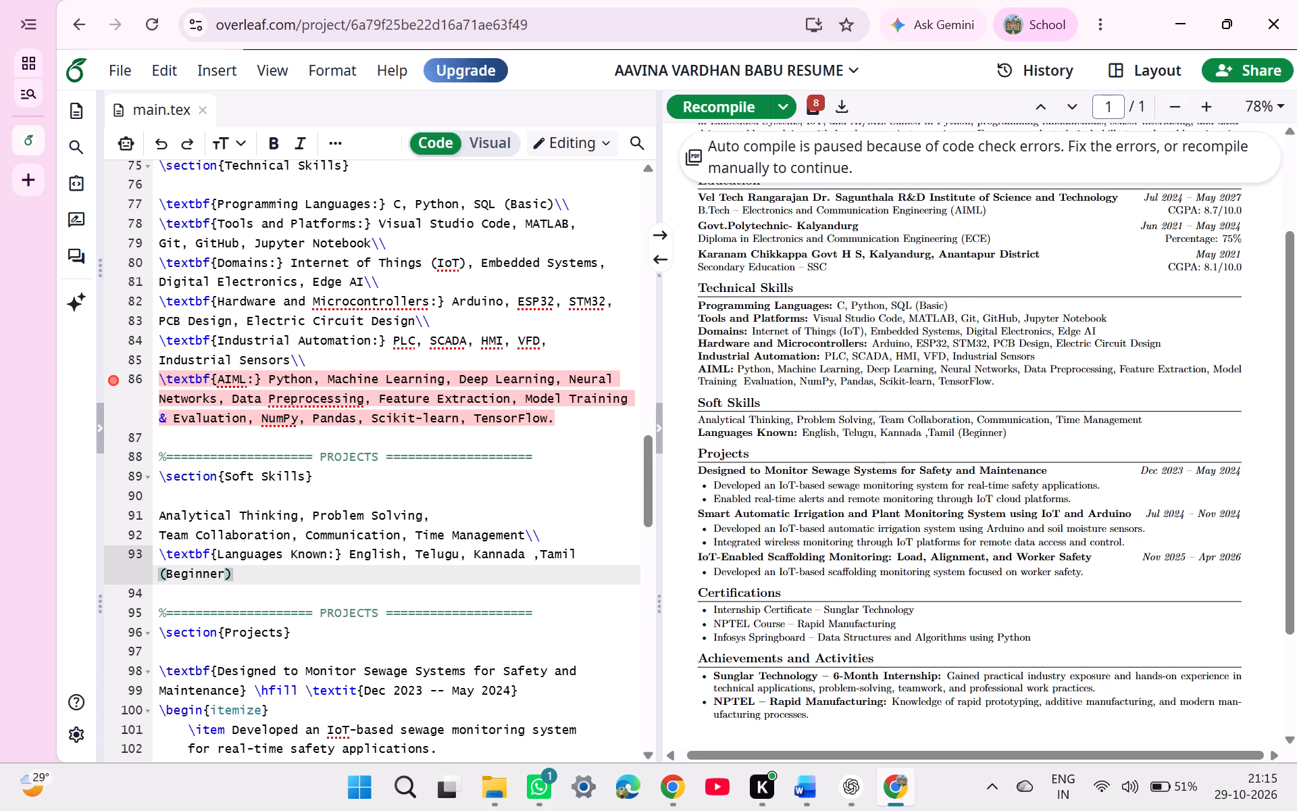
Go through the resume's LaTeX source from the Projects section down to Achievements and Activities.
{"action": "left_click", "coordinate": [394, 591]}
{"action": "scroll", "coordinate": [443, 584], "scroll_direction": "down", "scroll_amount": 2}
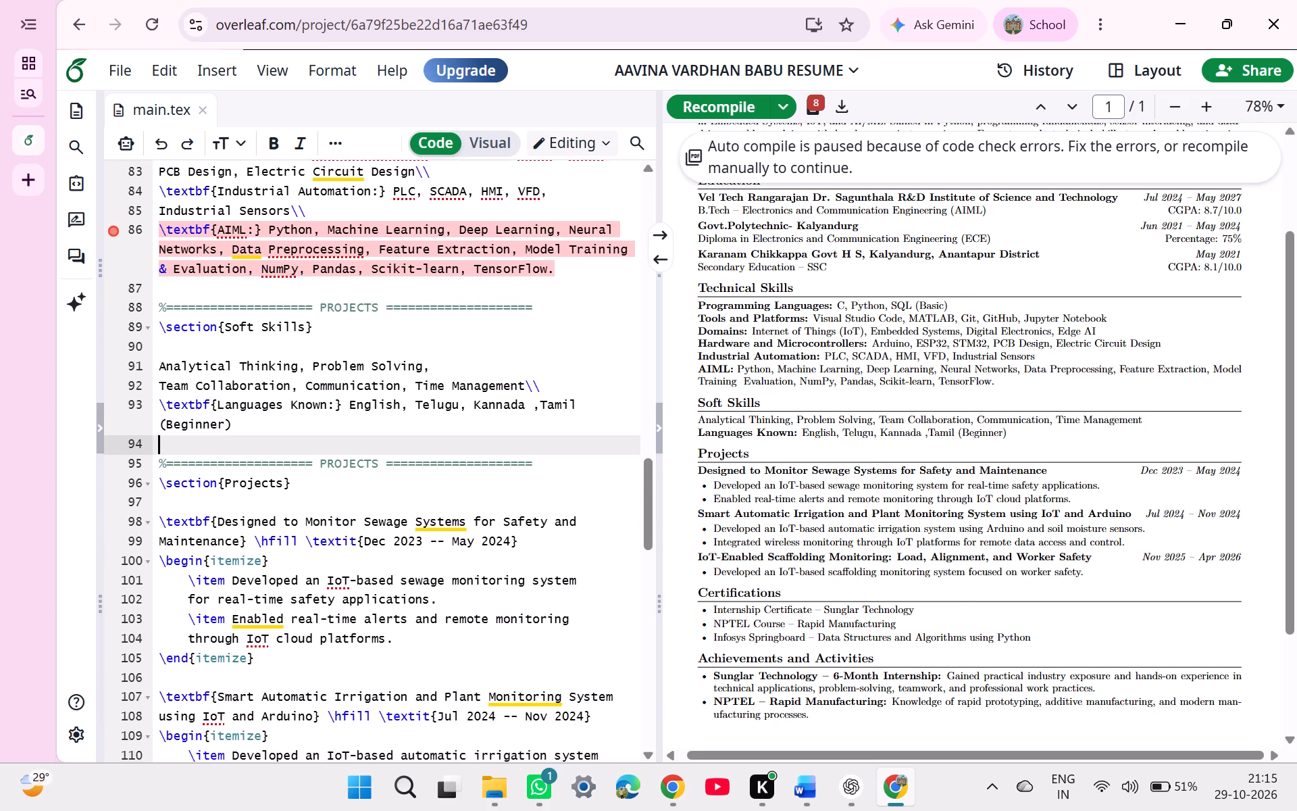
{"action": "scroll", "coordinate": [443, 584], "scroll_direction": "down", "scroll_amount": 2}
{"action": "scroll", "coordinate": [443, 584], "scroll_direction": "up", "scroll_amount": 1}
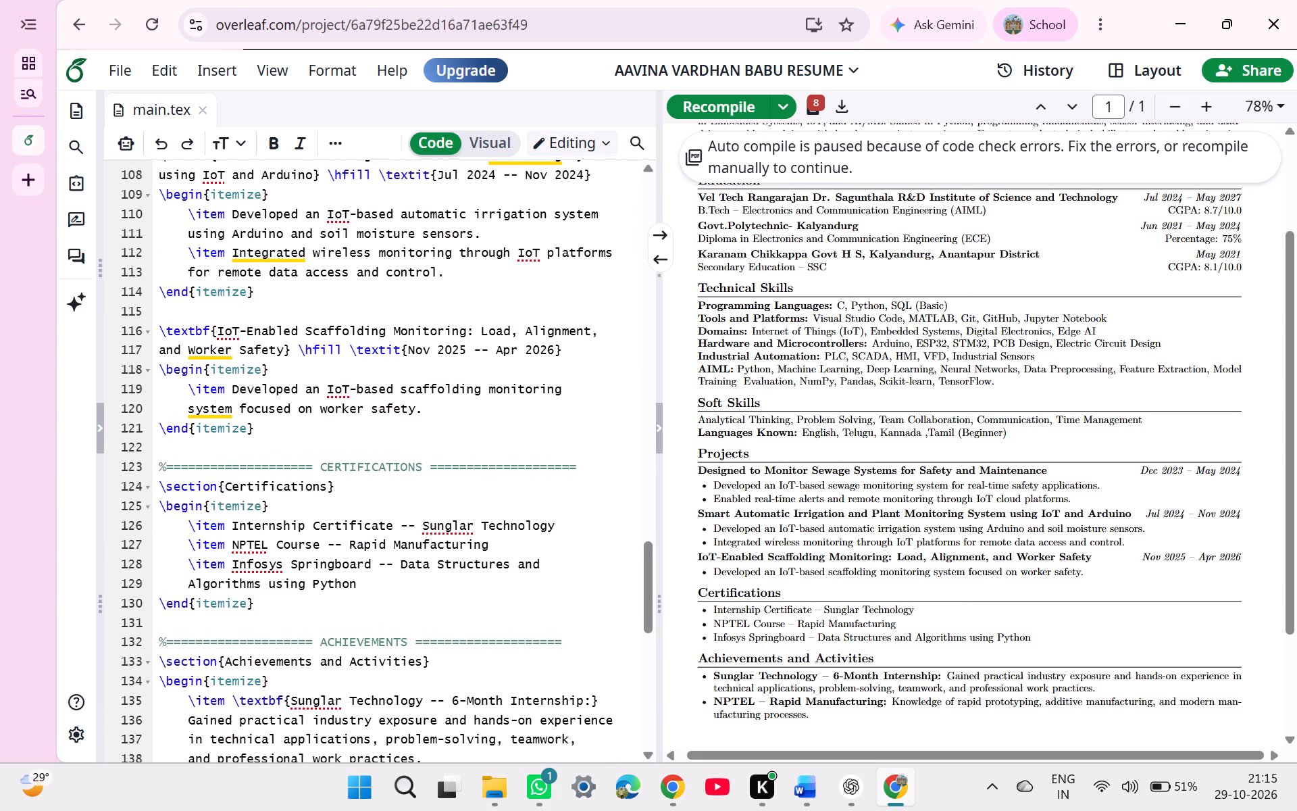